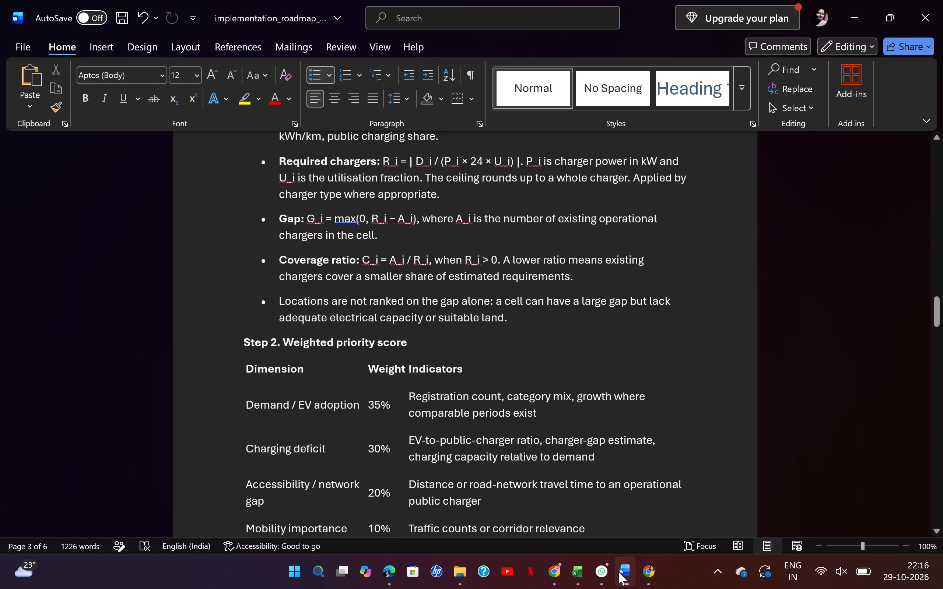
scroll(540, 347, "down", 1)
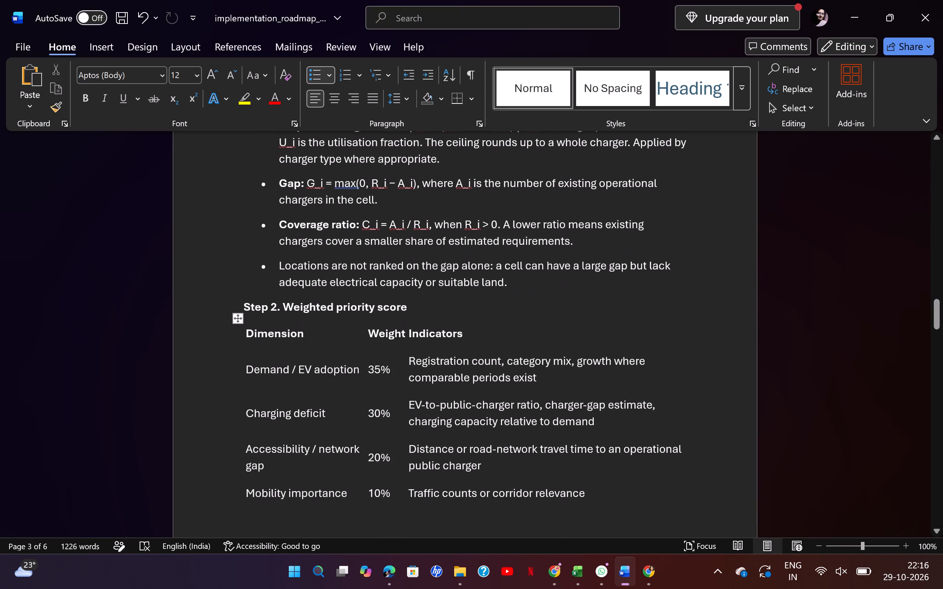
scroll(540, 347, "down", 2)
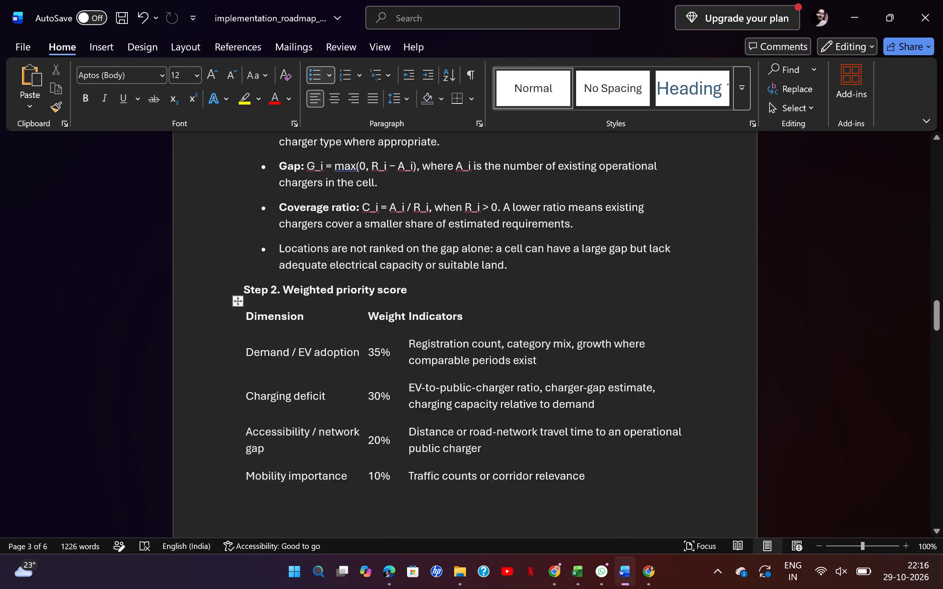
scroll(540, 347, "down", 8)
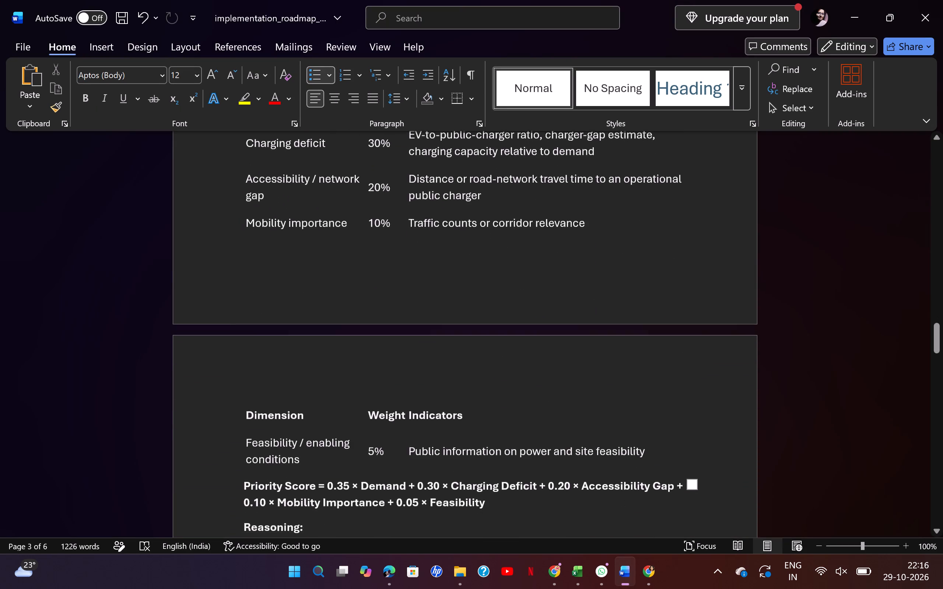
scroll(540, 347, "down", 4)
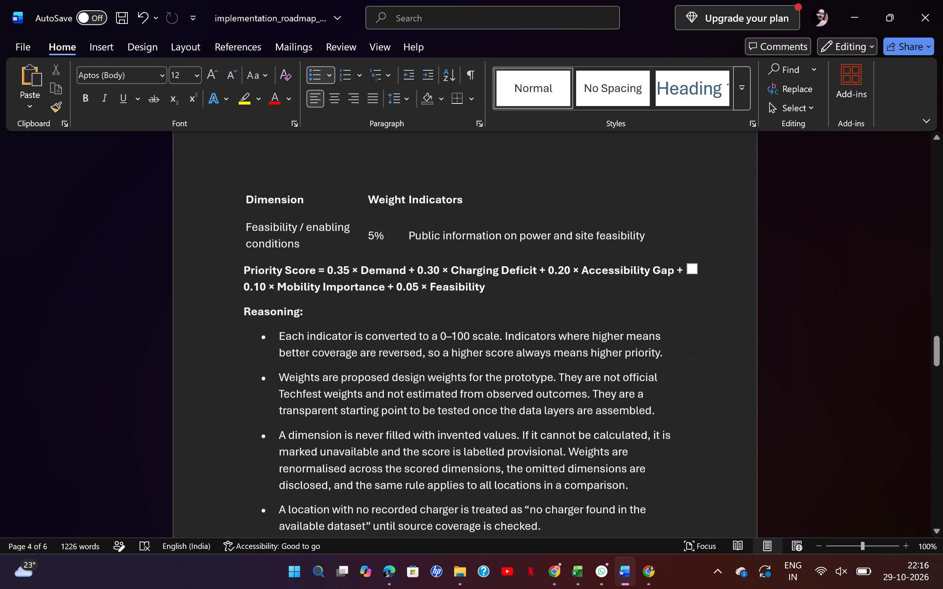
Read the rest of the priority score reasoning and section 6A on the development stages to the final prototype.
scroll(540, 347, "down", 5)
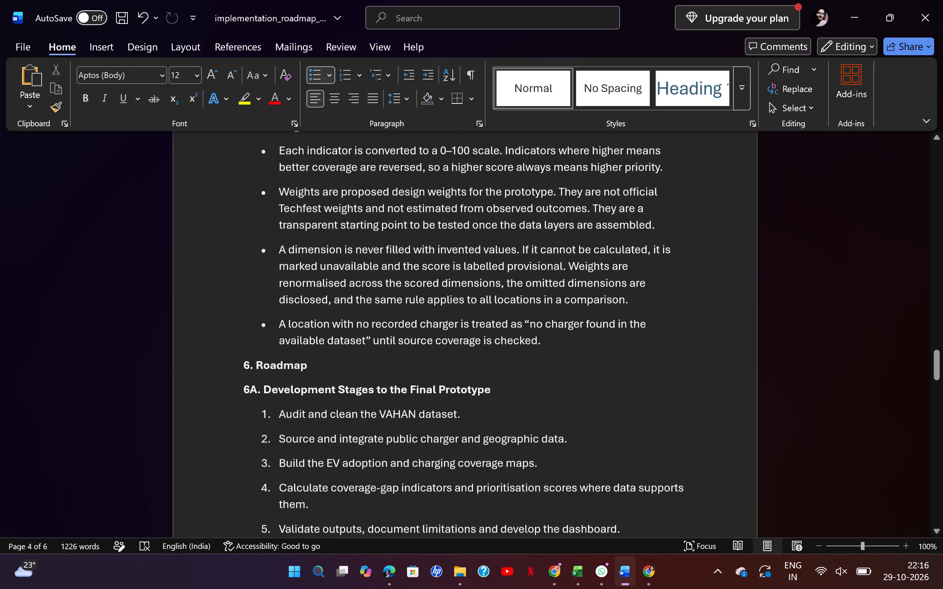
scroll(540, 347, "down", 2)
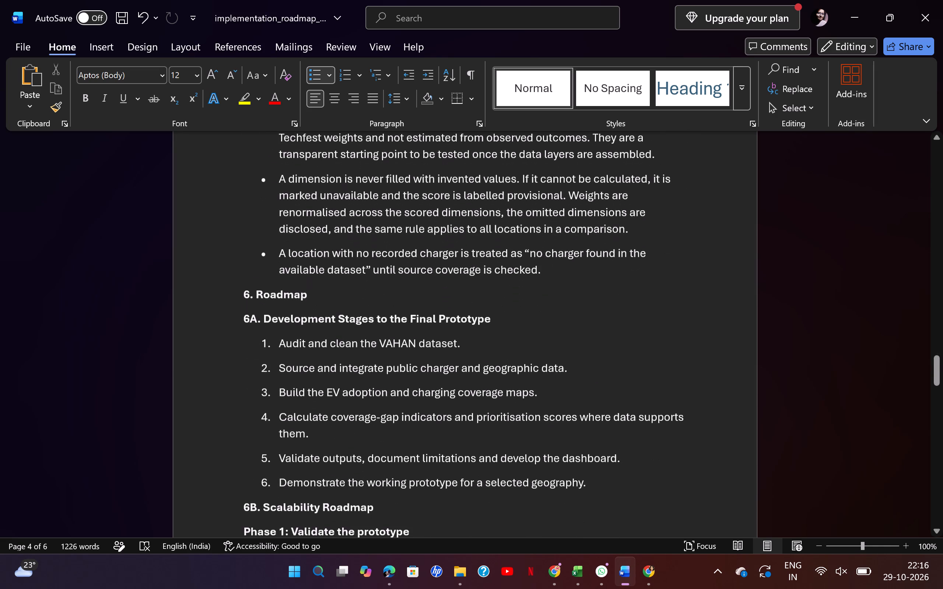
scroll(540, 347, "down", 4)
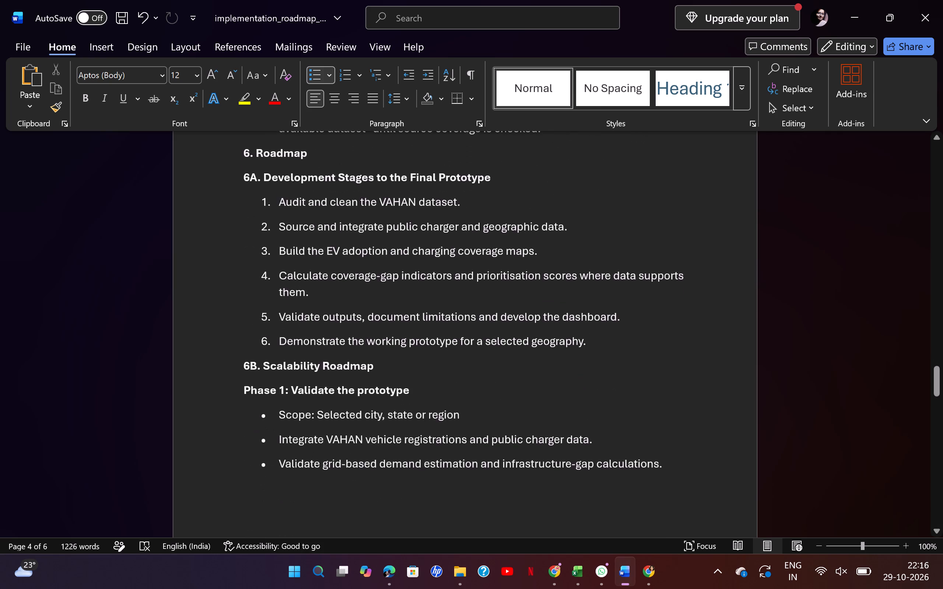
Review the four phases of the 6B Scalability Roadmap and the start of section 7, Assumptions and Limitations.
scroll(540, 347, "down", 8)
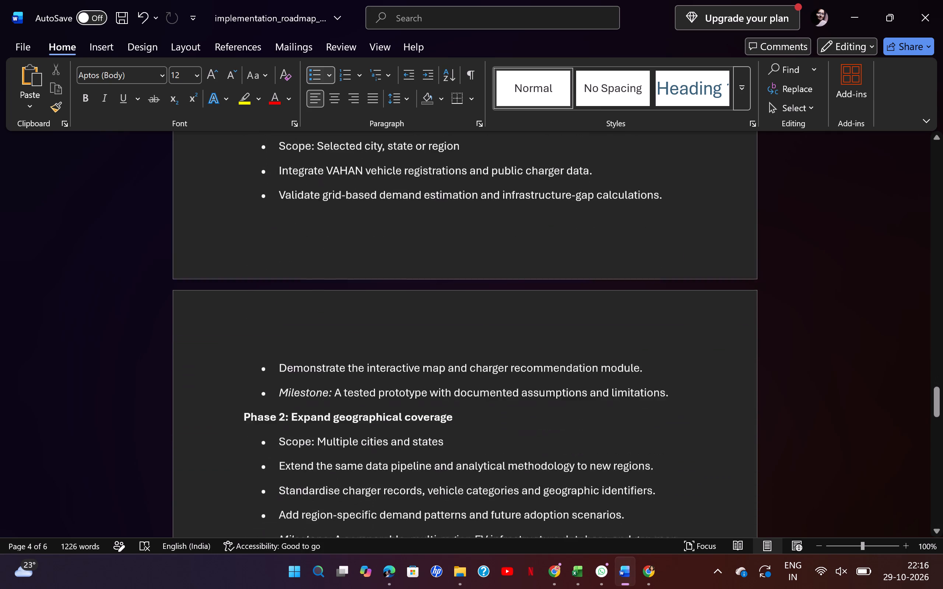
scroll(540, 347, "down", 6)
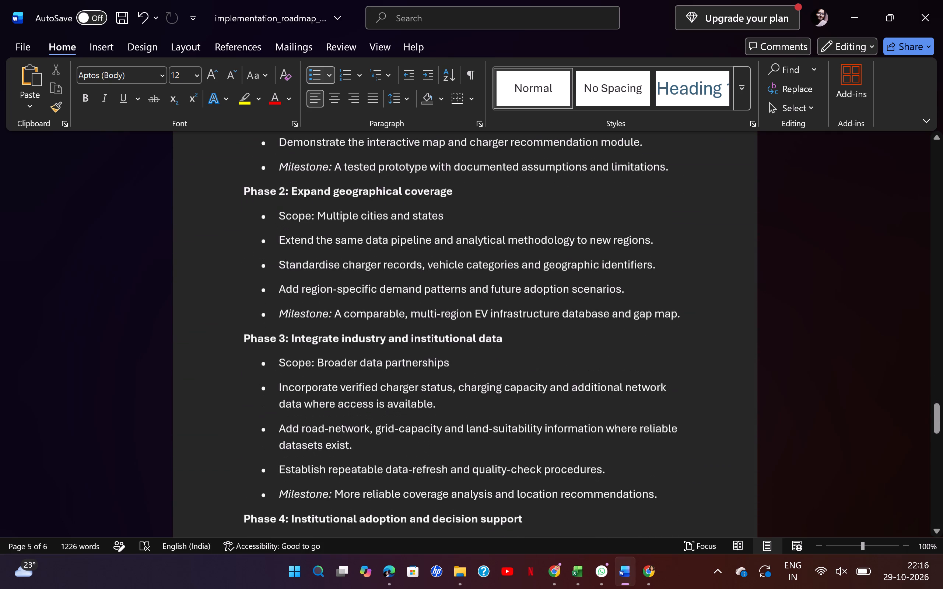
scroll(540, 347, "down", 4)
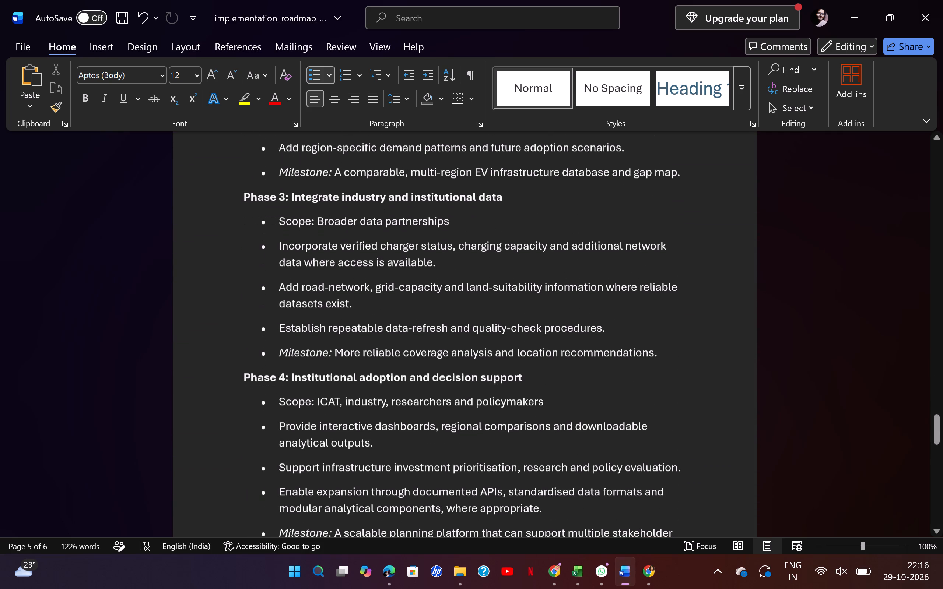
scroll(540, 347, "down", 9)
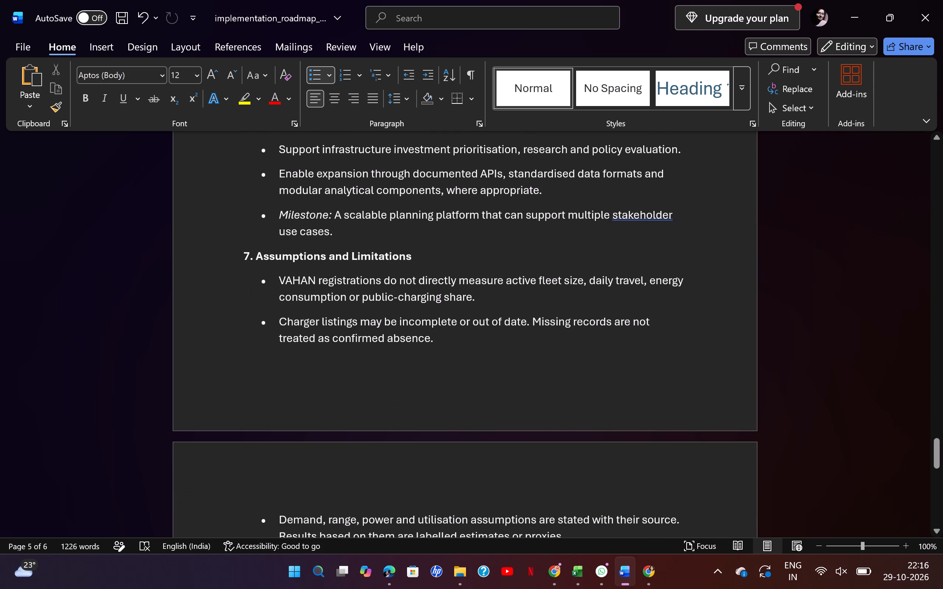
scroll(540, 347, "up", 15)
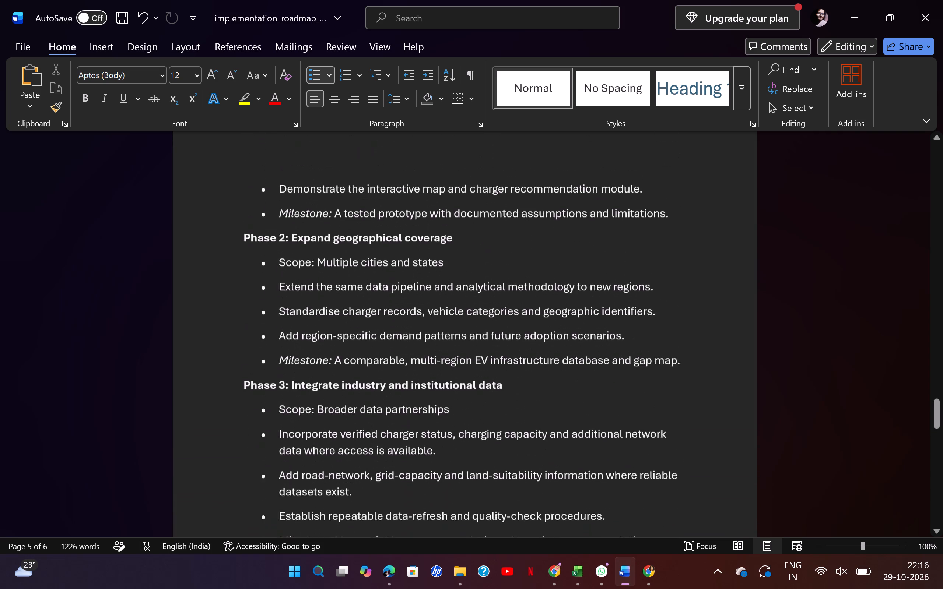
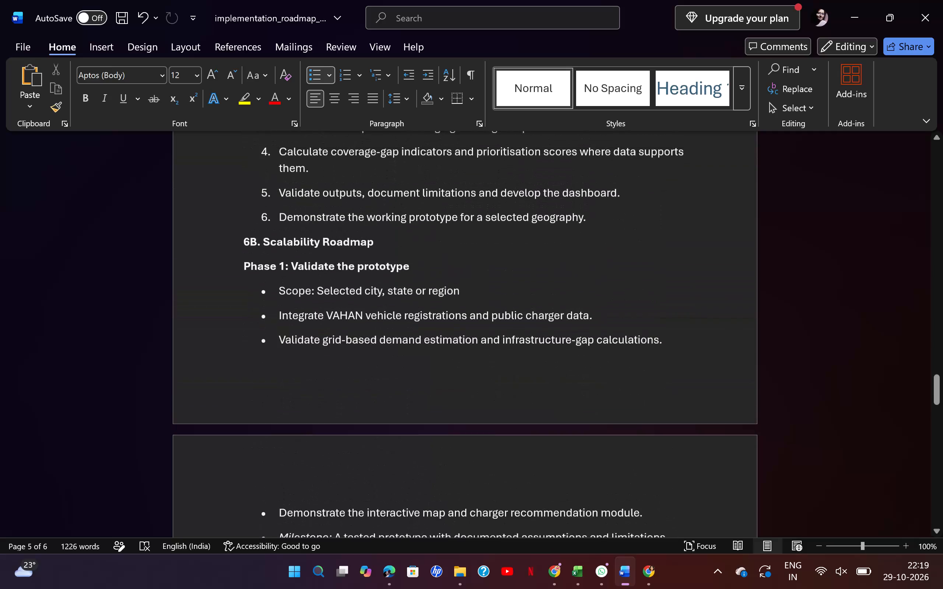
Copy section 5, Prioritisation: Formulas and Reasoning, from the Word roadmap, from its heading through the last Reasoning bullet.
scroll(541, 346, "up", 19)
scroll(541, 346, "up", 4)
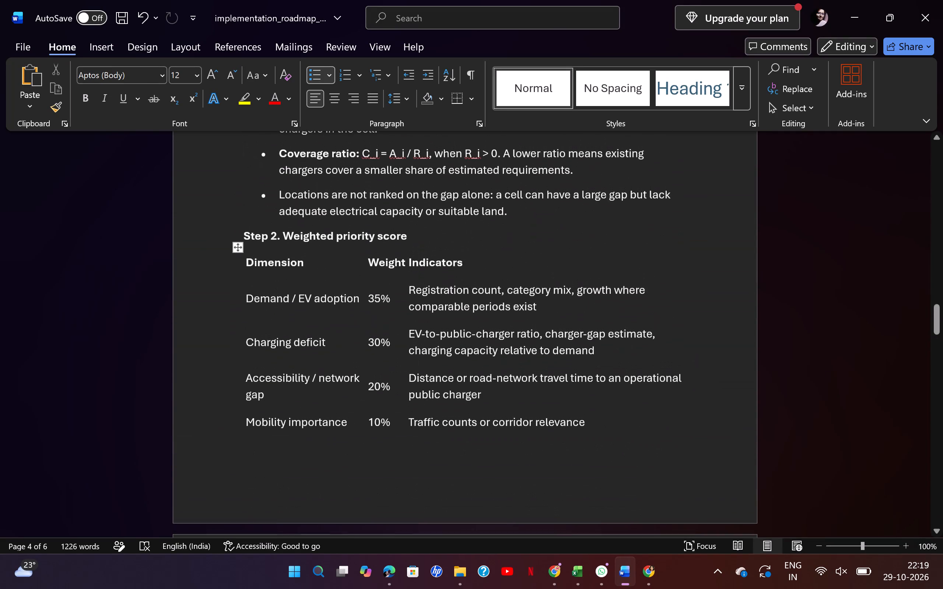
scroll(541, 346, "up", 6)
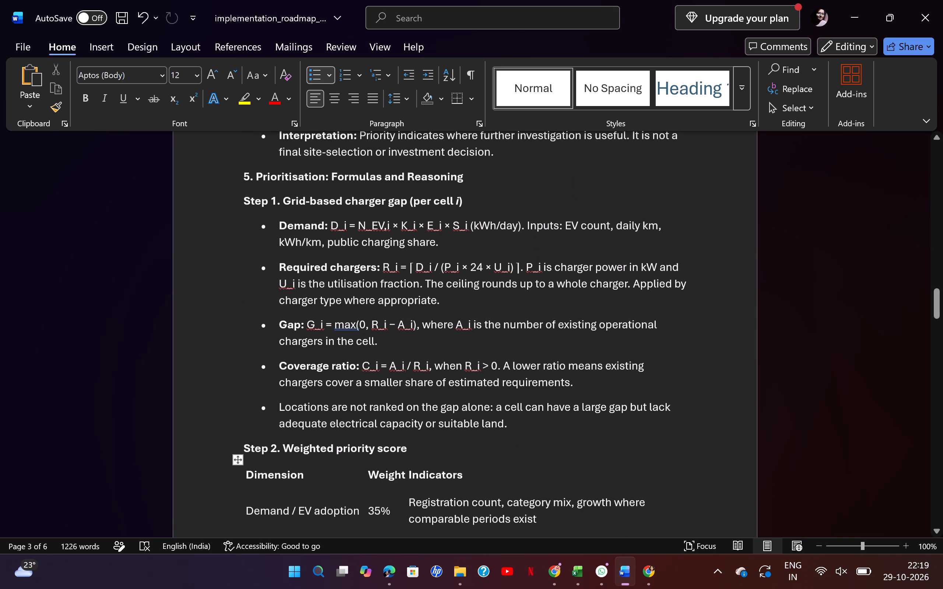
left_click_drag(241, 173, 341, 227)
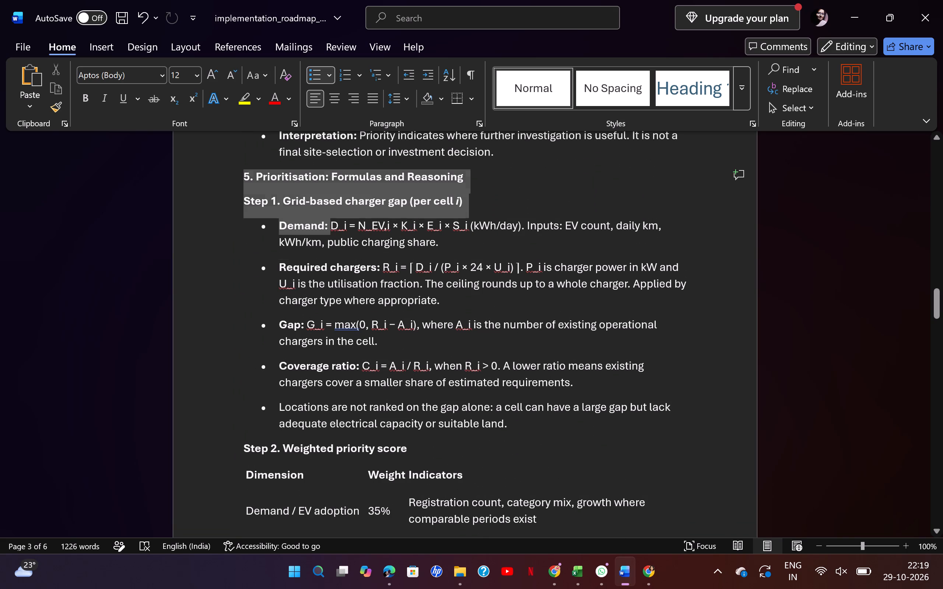
left_click_drag(341, 227, 546, 328)
scroll(463, 304, "down", 15)
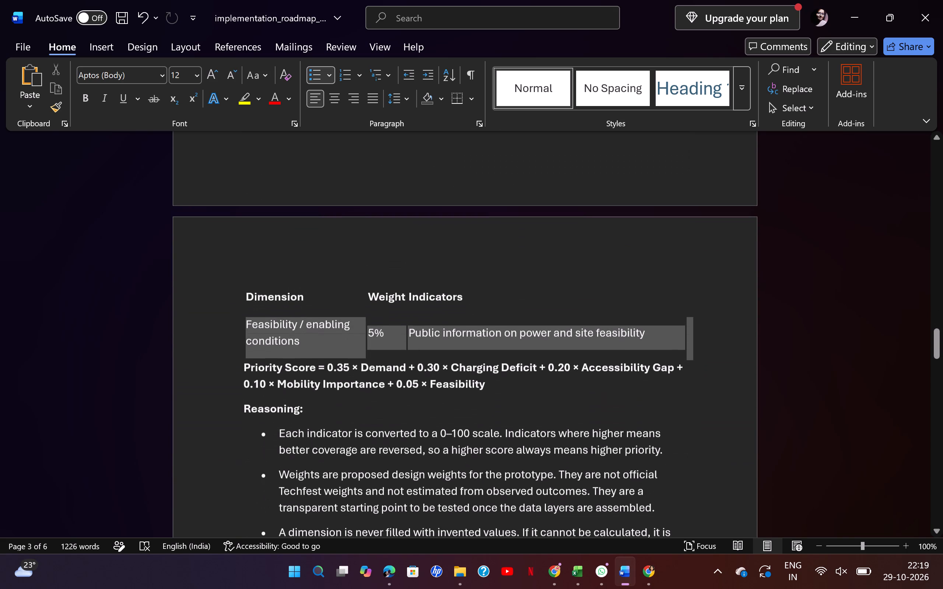
left_click_drag(546, 328, 488, 345)
scroll(463, 352, "down", 4)
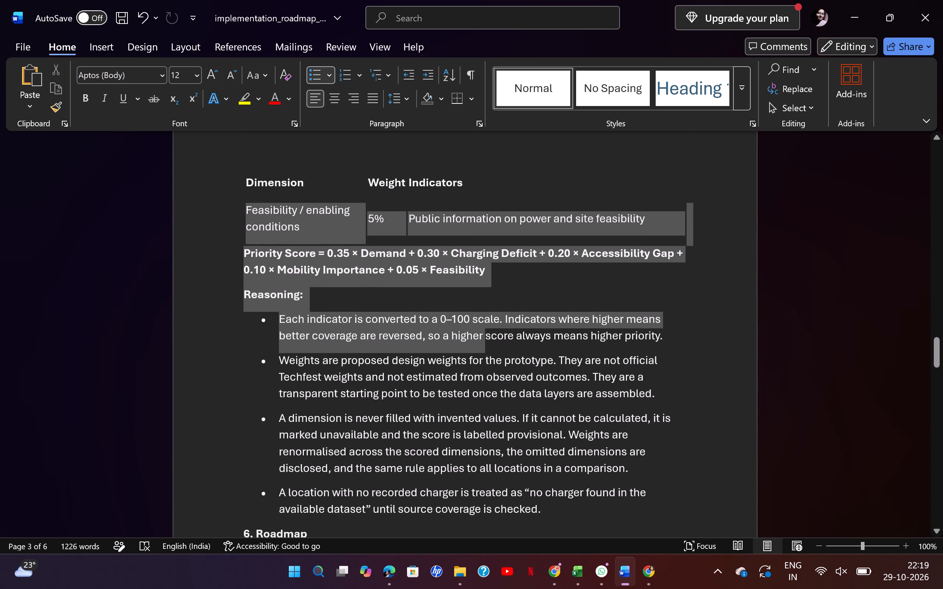
scroll(488, 345, "down", 1)
left_click_drag(488, 345, 526, 317)
scroll(508, 340, "down", 4)
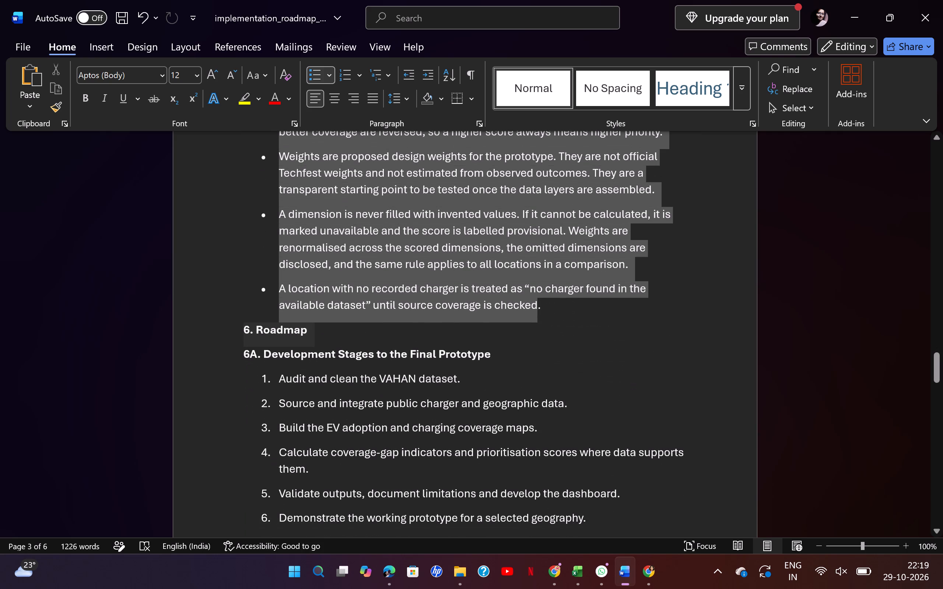
left_click_drag(526, 317, 542, 315)
key("ctrl+c")
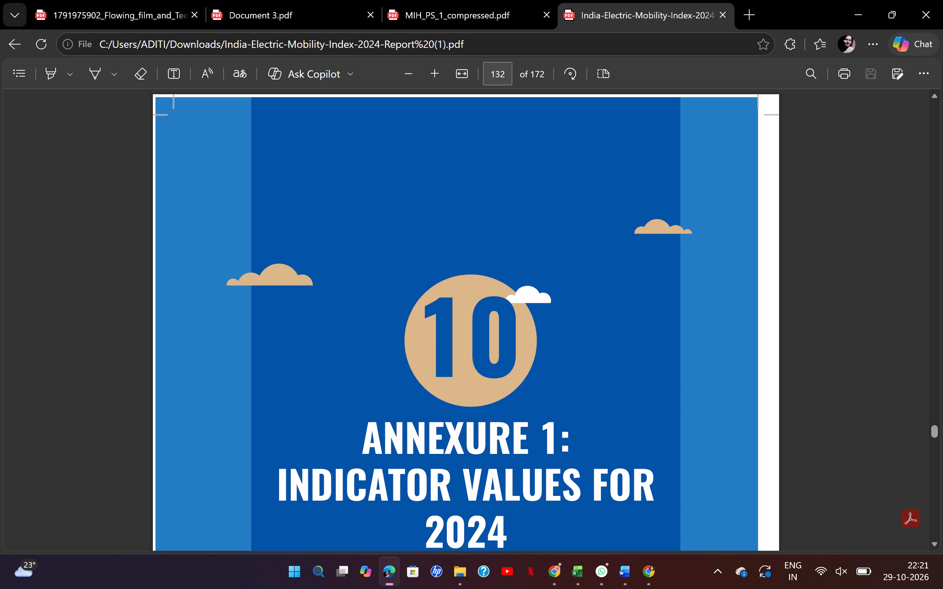
scroll(511, 180, "down", 15)
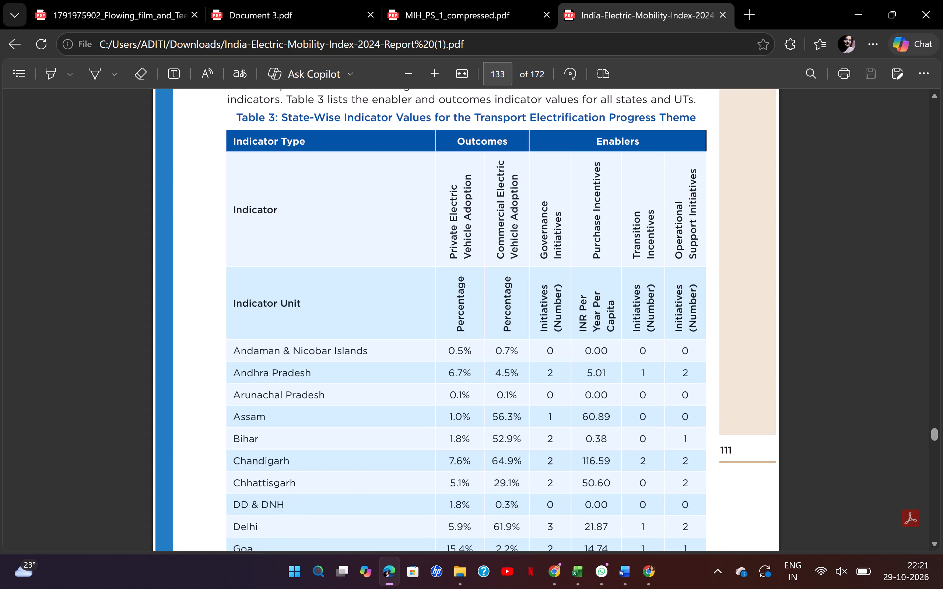
scroll(588, 359, "down", 20)
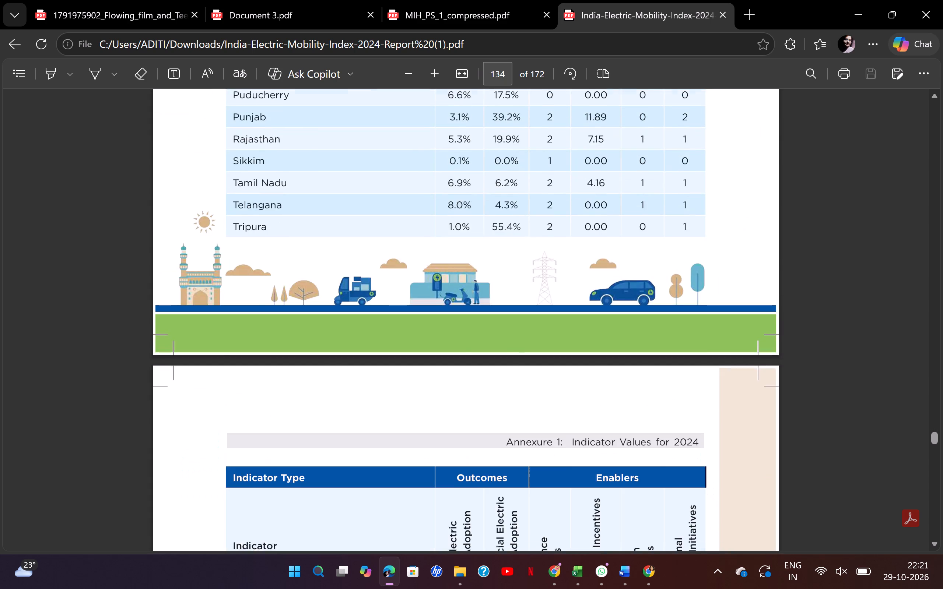
scroll(588, 359, "down", 17)
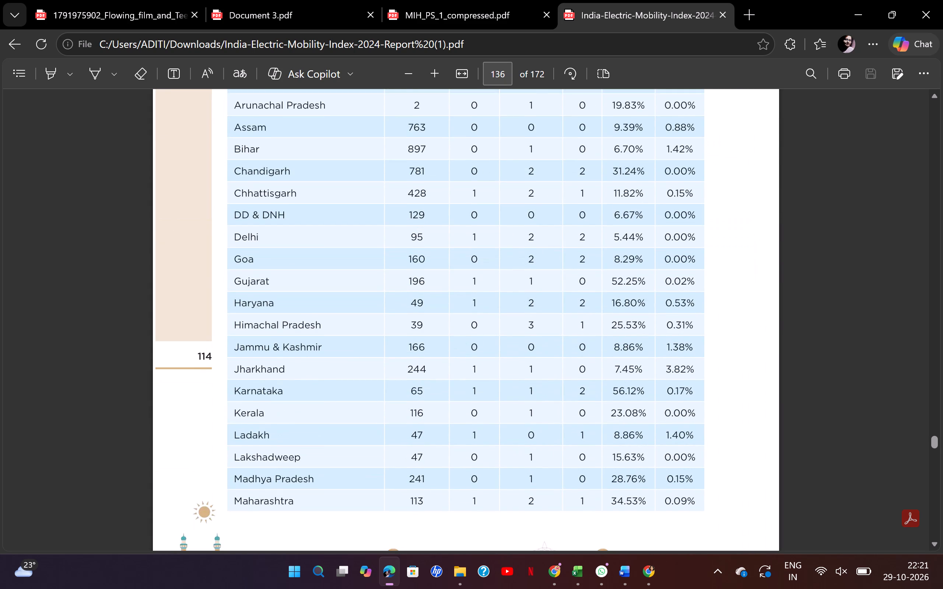
Go back to page 7 and recheck the table of contents and list of tables for the annexure page numbers.
left_click(500, 78)
key("Delete")
key("BackSpace")
key("BackSpace")
key("BackSpace")
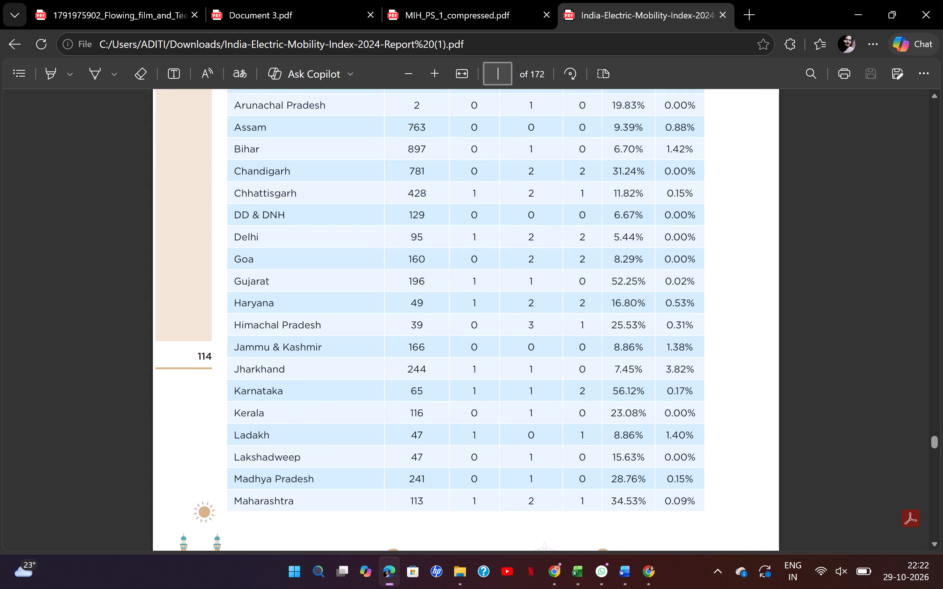
key("7")
key("Return")
scroll(627, 198, "down", 4)
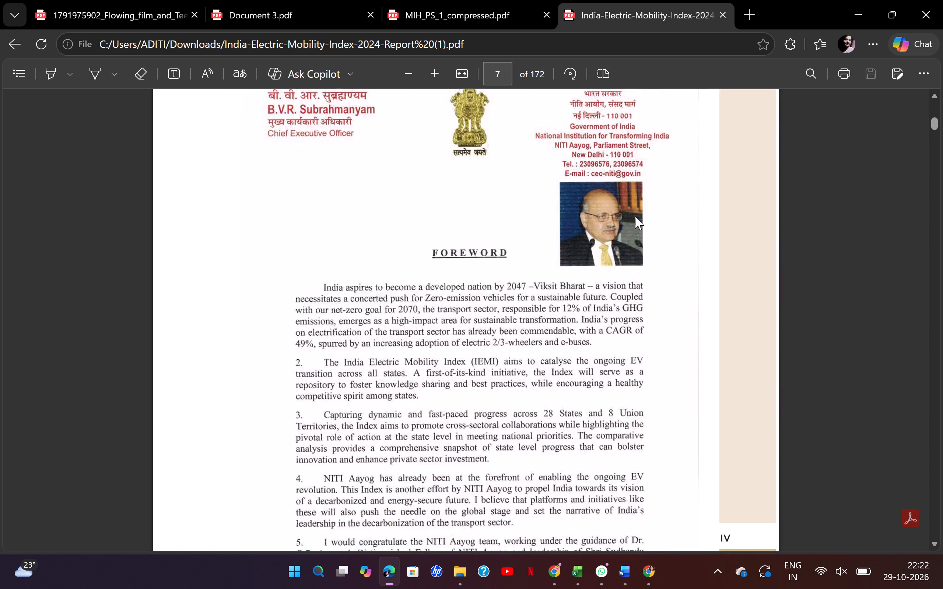
scroll(635, 216, "down", 20)
scroll(635, 216, "down", 19)
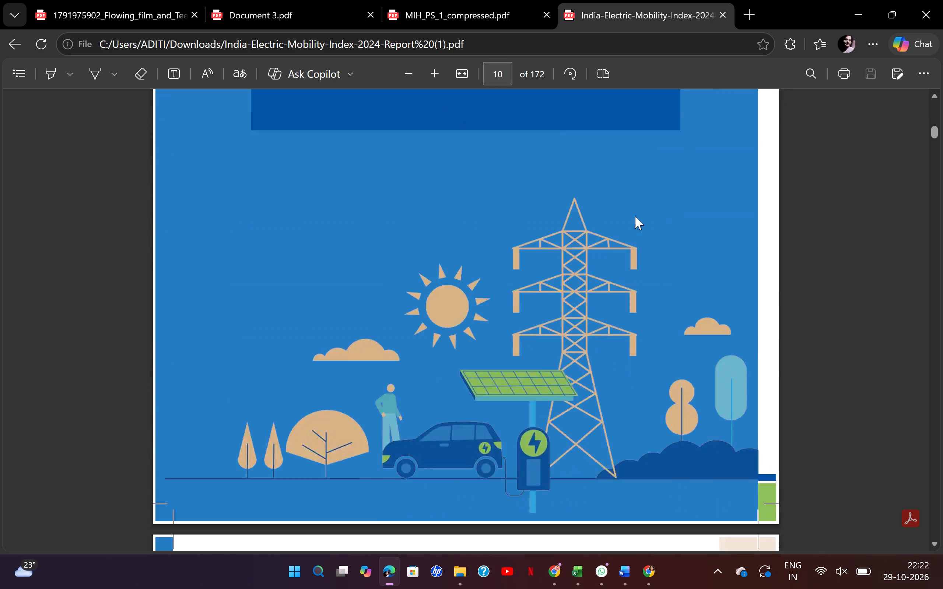
scroll(635, 216, "down", 9)
scroll(635, 216, "down", 20)
scroll(635, 216, "down", 4)
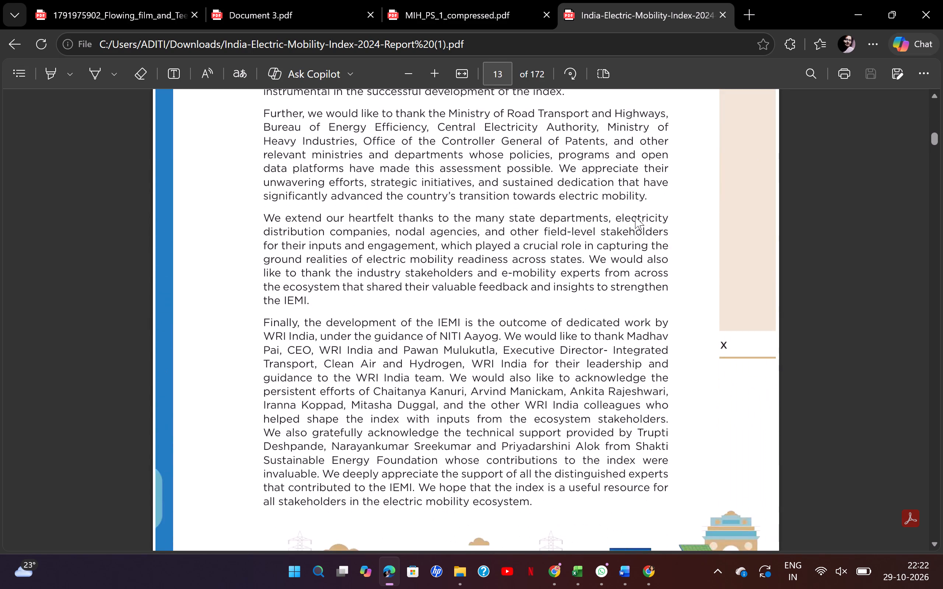
scroll(635, 216, "down", 20)
scroll(635, 216, "down", 14)
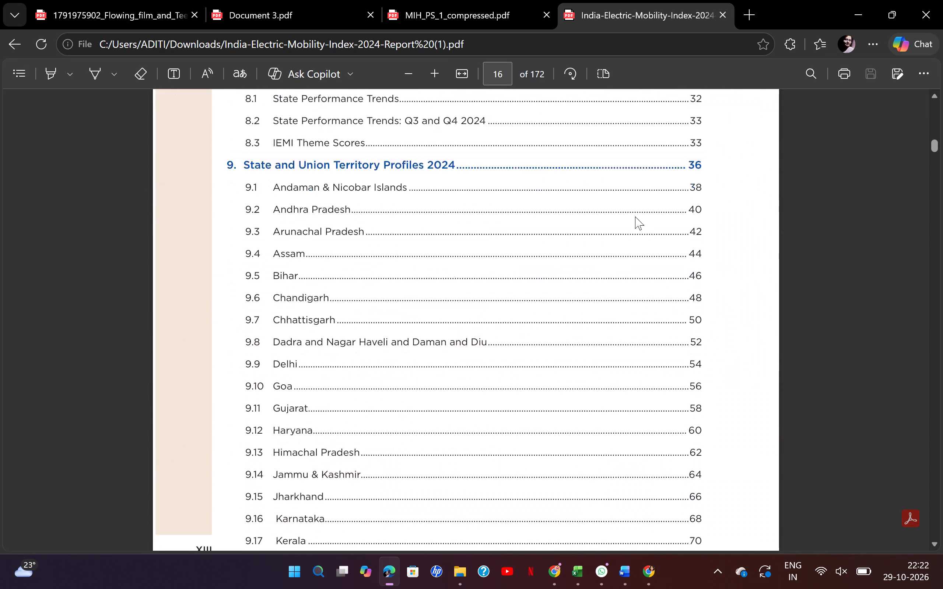
scroll(635, 216, "down", 18)
scroll(635, 216, "up", 2)
scroll(635, 216, "down", 4)
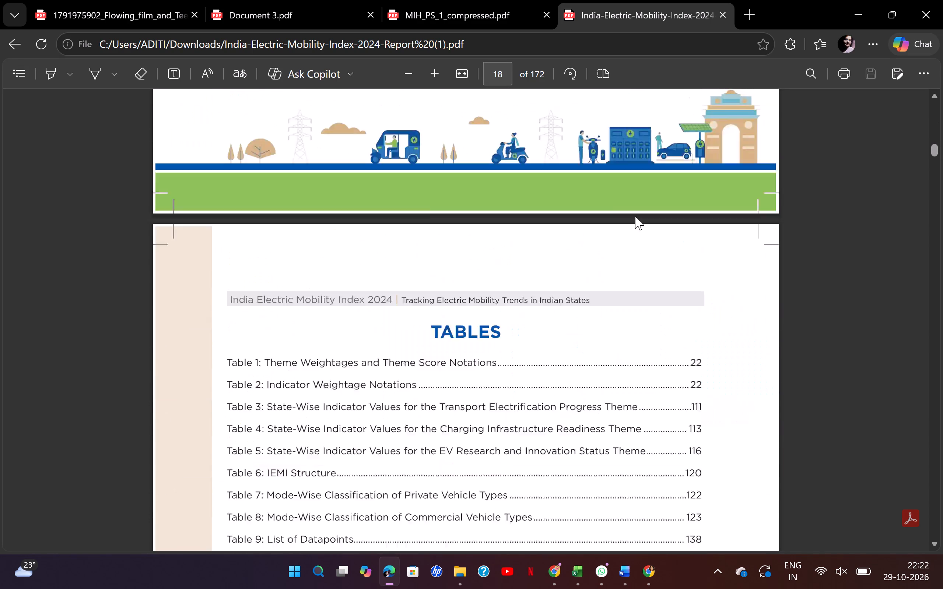
scroll(635, 216, "down", 3)
scroll(635, 216, "up", 11)
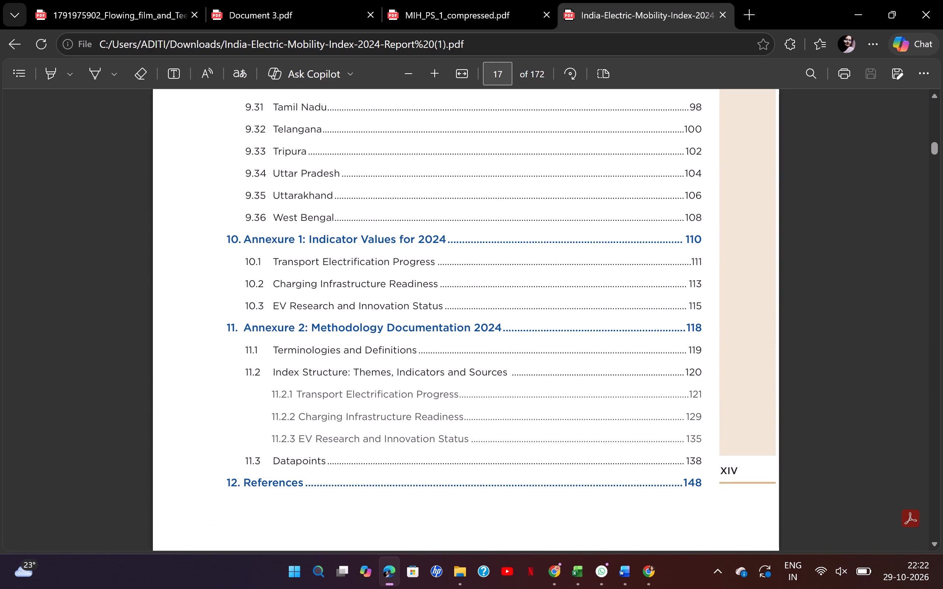
Go to page 135 and examine the charging infrastructure indicator table and the EV research and innovation table after it.
left_click_drag(504, 77, 488, 77)
left_click_drag(488, 77, 487, 77)
type("135")
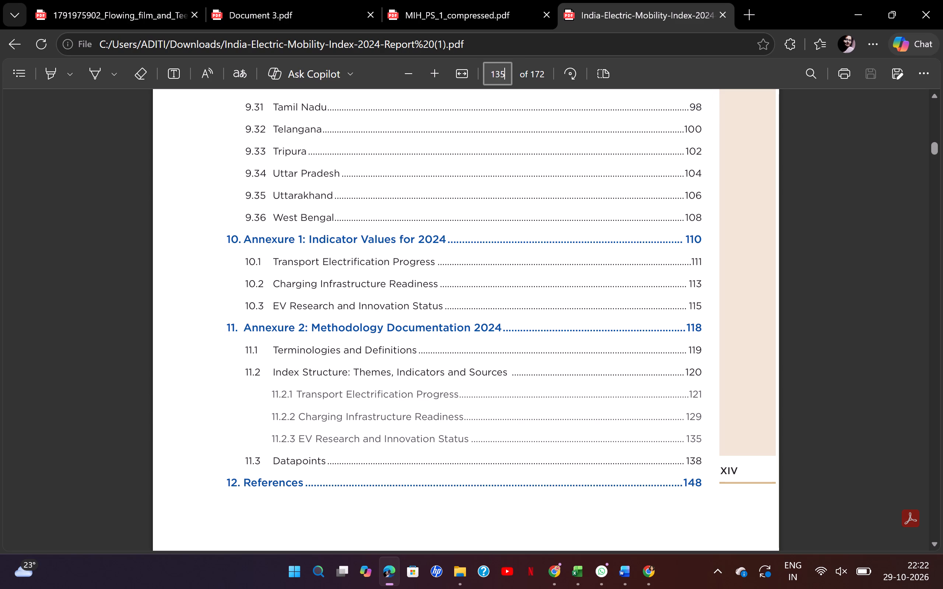
key("Return")
right_click(487, 77)
scroll(526, 257, "down", 6)
scroll(380, 356, "down", 9)
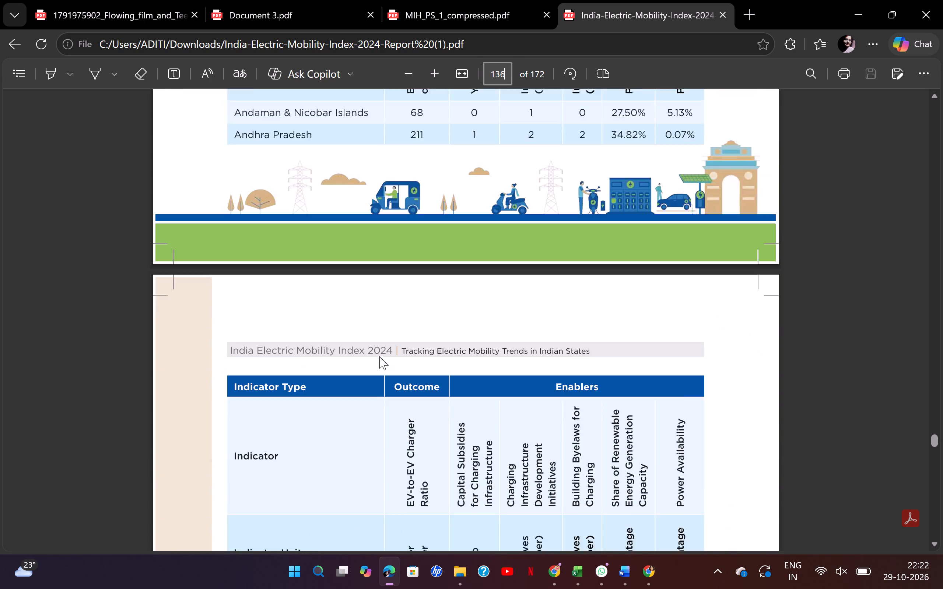
scroll(379, 356, "down", 20)
scroll(379, 356, "down", 9)
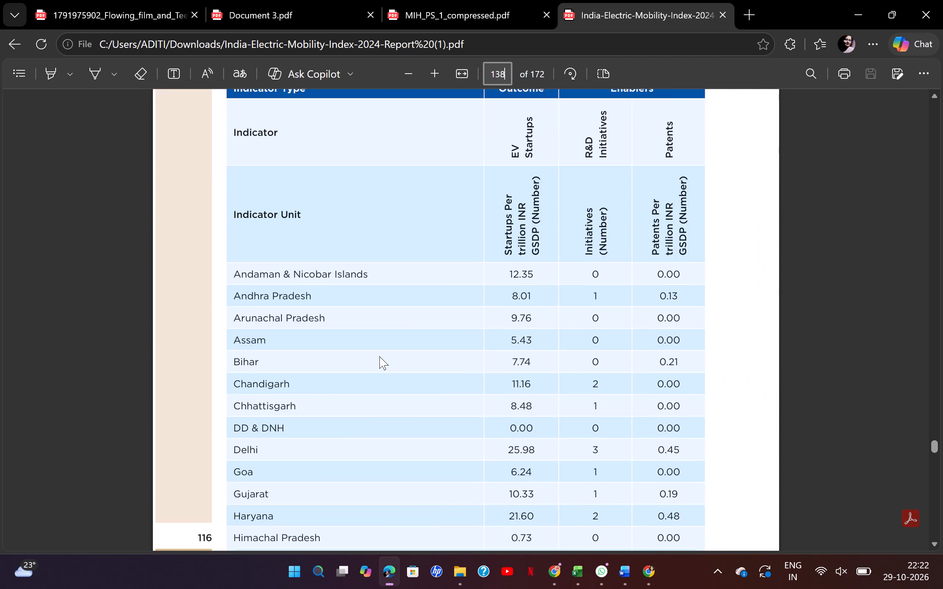
Go to page 125 of the report and look through from there to the Annexure 1 indicator tables.
key("BackSpace")
key("BackSpace")
key("BackSpace")
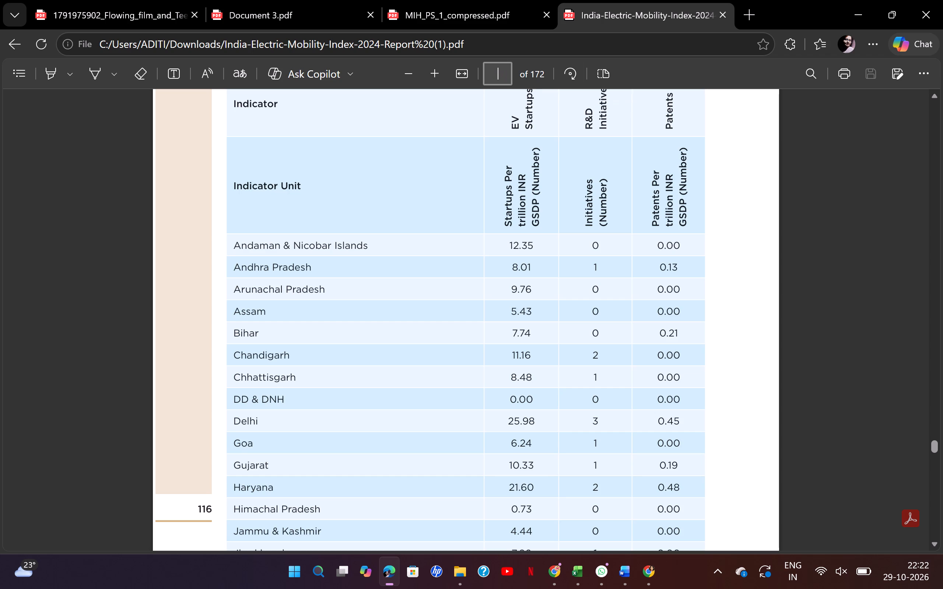
type("125")
key("Return")
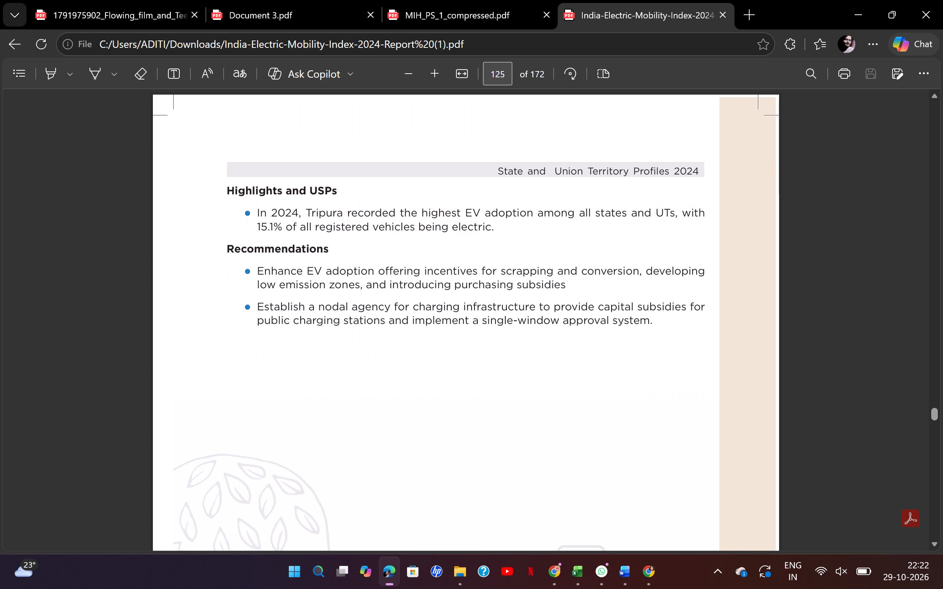
scroll(551, 213, "down", 14)
scroll(551, 213, "down", 12)
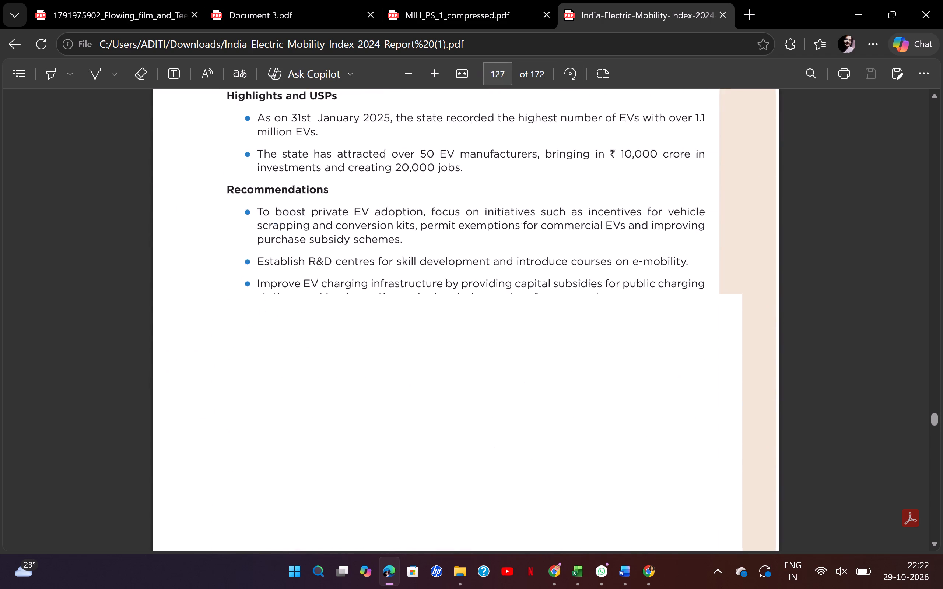
scroll(551, 213, "down", 9)
scroll(551, 213, "down", 20)
scroll(551, 213, "down", 12)
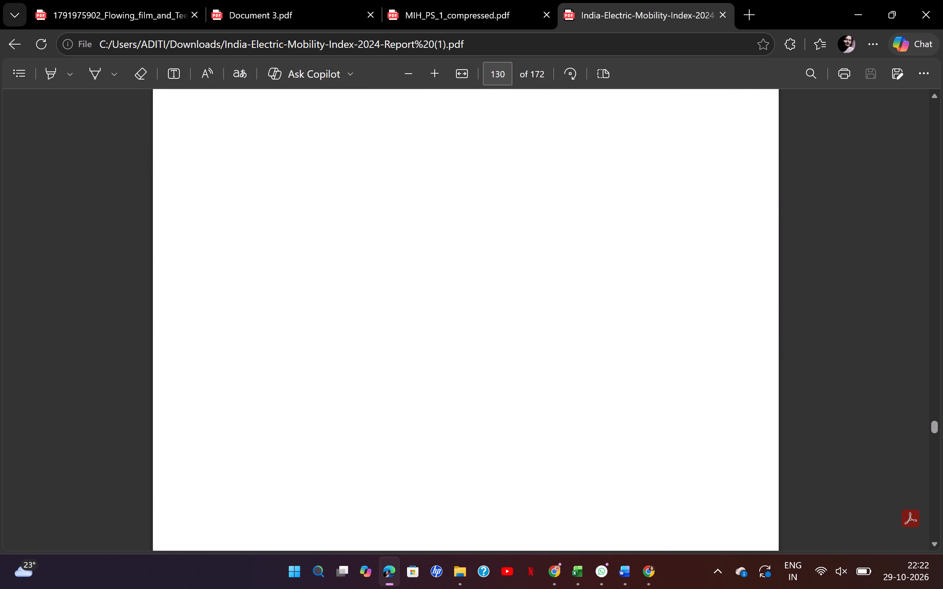
scroll(551, 213, "down", 19)
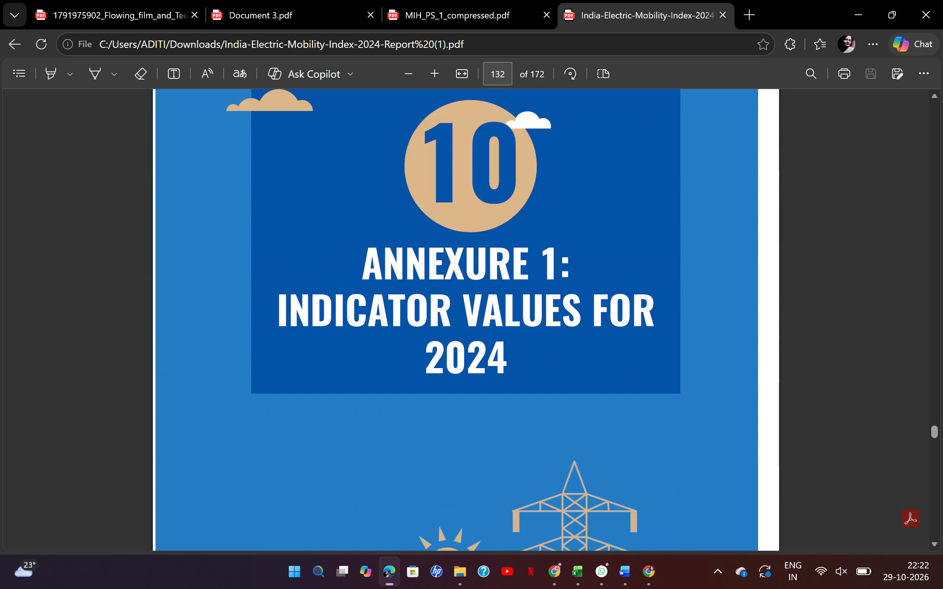
scroll(551, 213, "down", 18)
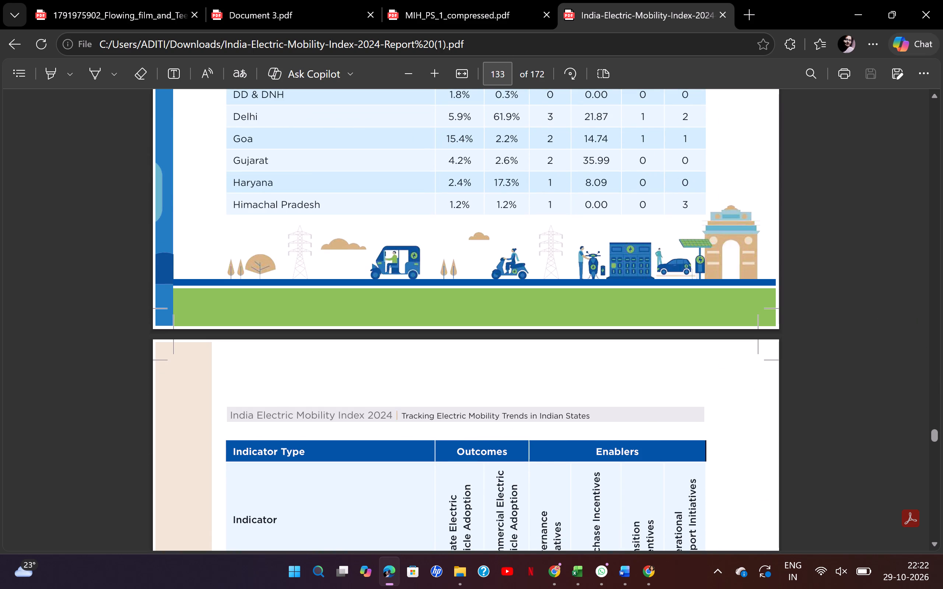
Go to page 17 and check the contents list for the Annexure 2: Methodology Documentation 2024 page numbers.
left_click(501, 76)
type("17")
key("Return")
scroll(515, 94, "down", 7)
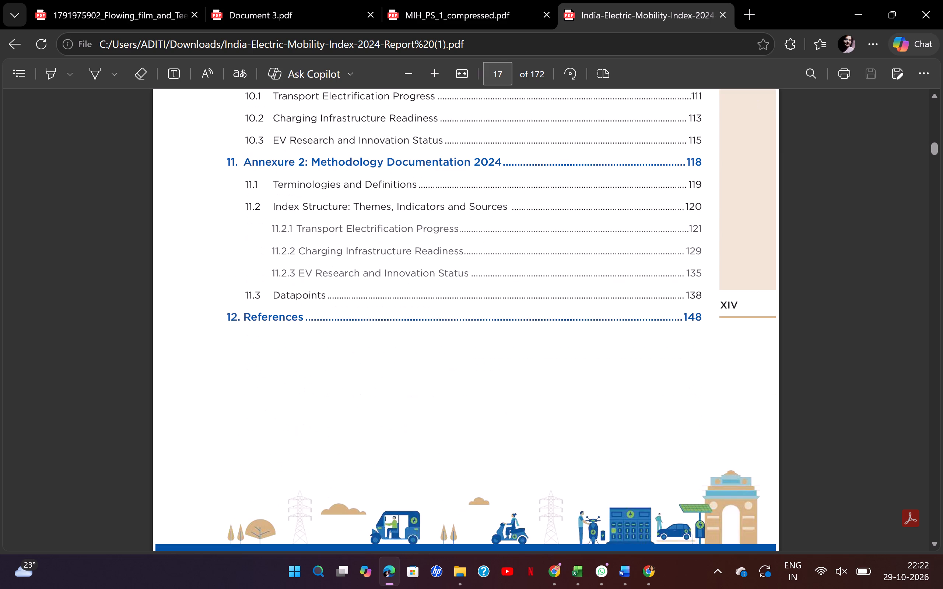
scroll(505, 82, "up", 2)
Go to page 118 and look back through the preceding state profiles, including Rajasthan, Odisha and Meghalaya.
left_click(499, 74)
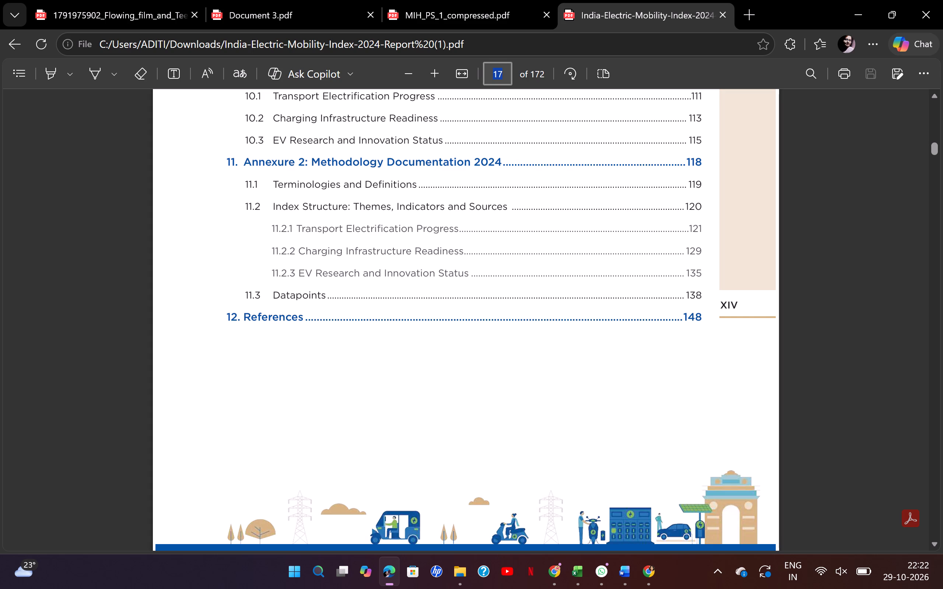
type("118")
key("Return")
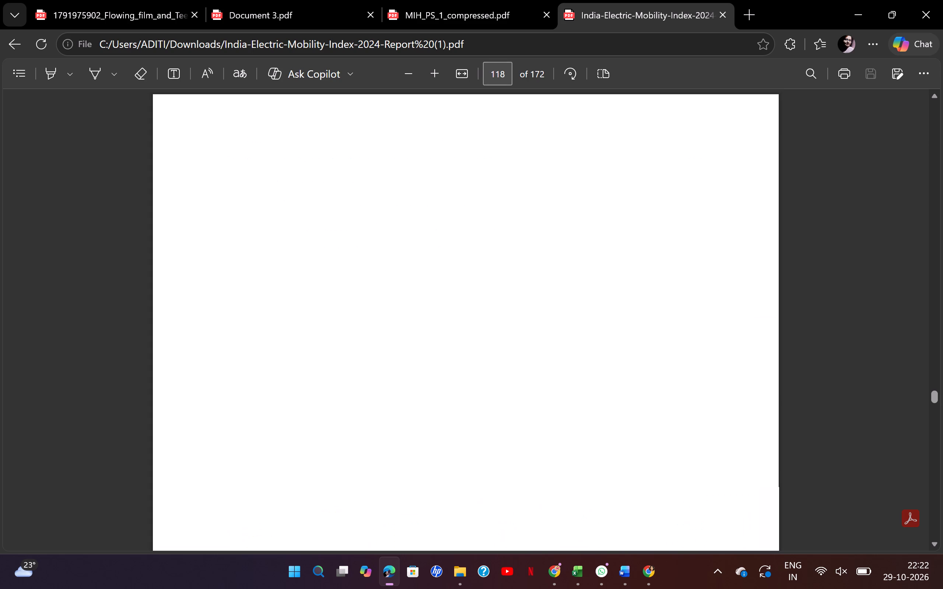
scroll(544, 327, "down", 2)
scroll(544, 327, "up", 16)
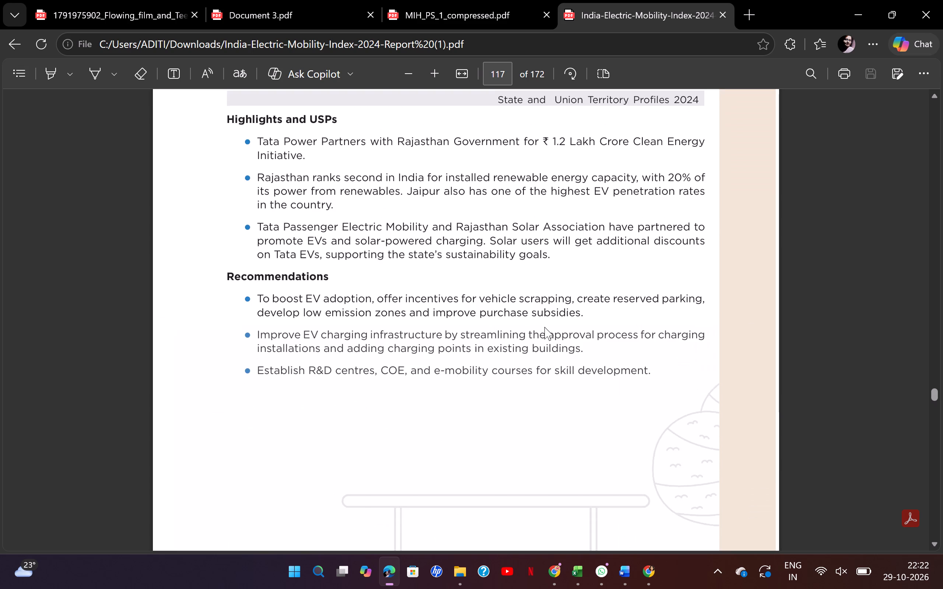
scroll(544, 327, "up", 10)
scroll(544, 327, "up", 20)
scroll(544, 327, "up", 5)
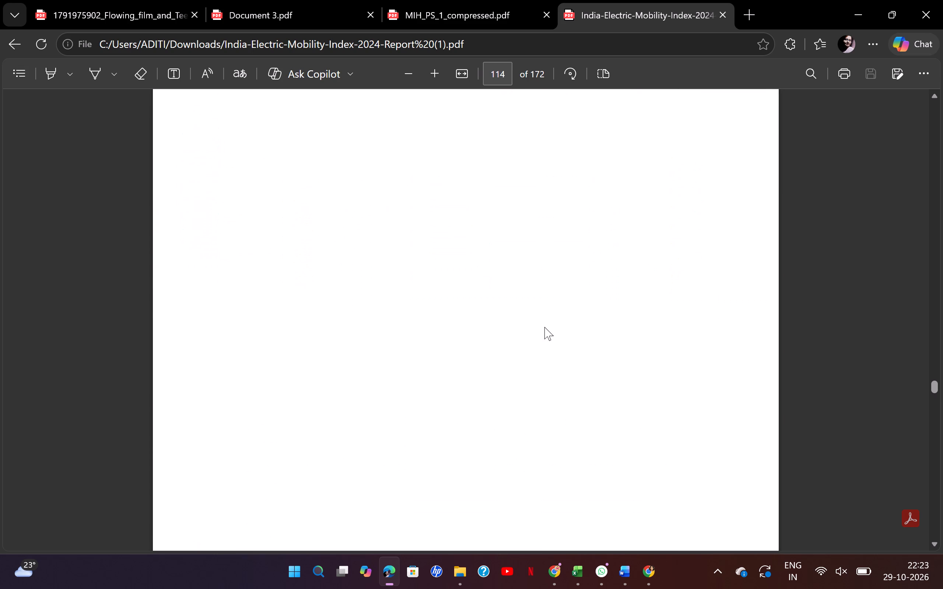
scroll(544, 327, "up", 19)
scroll(544, 327, "up", 13)
scroll(544, 327, "up", 20)
scroll(544, 327, "up", 1)
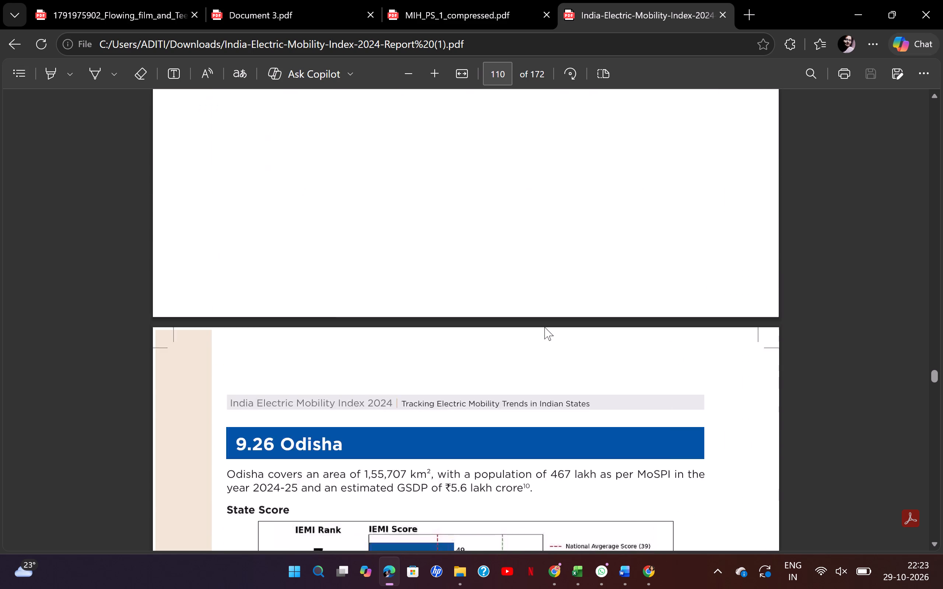
scroll(544, 327, "up", 20)
scroll(544, 327, "up", 8)
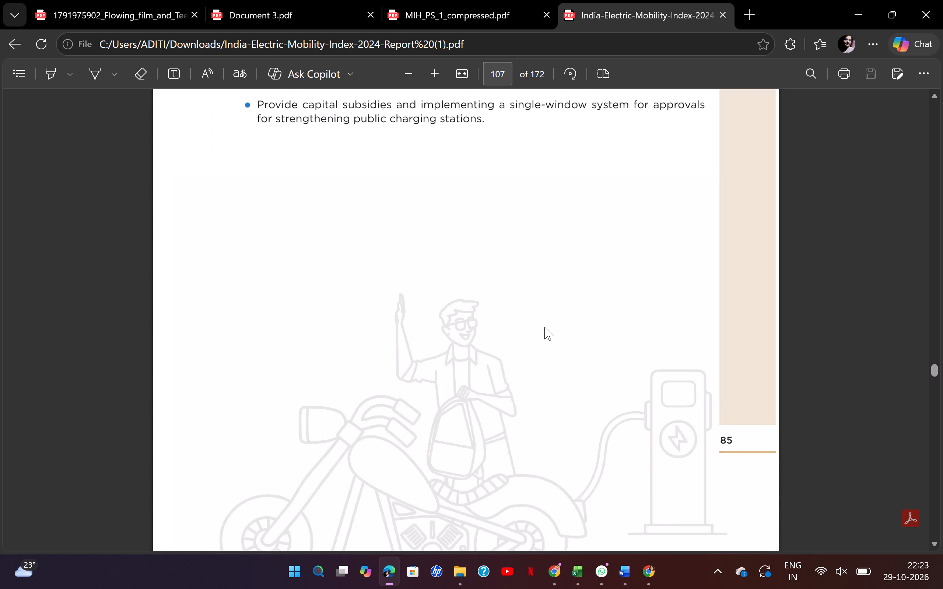
scroll(544, 327, "up", 20)
scroll(544, 327, "up", 8)
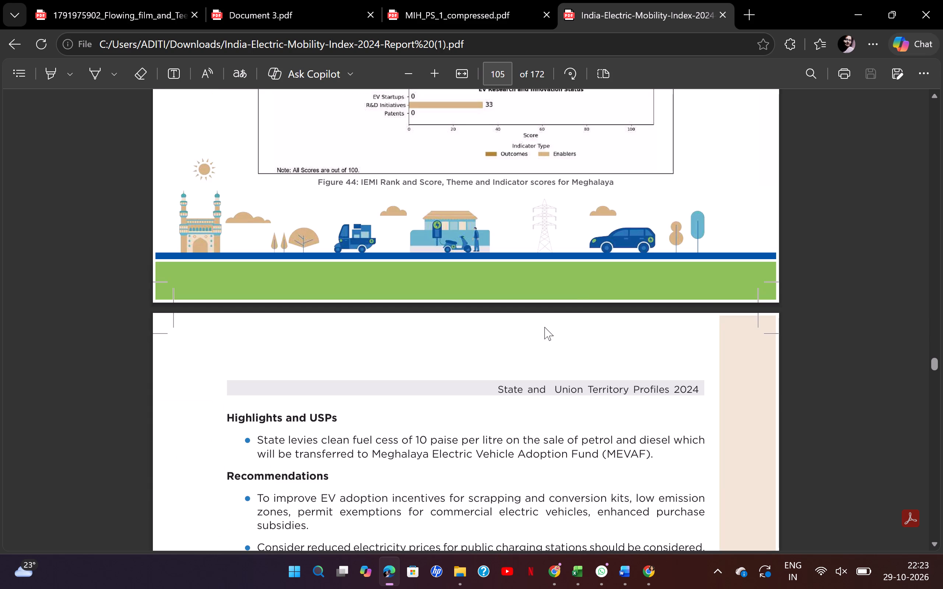
Search the report for "teminologies and definitions".
key("ctrl+f")
type("teminologies and definitions")
key("Return")
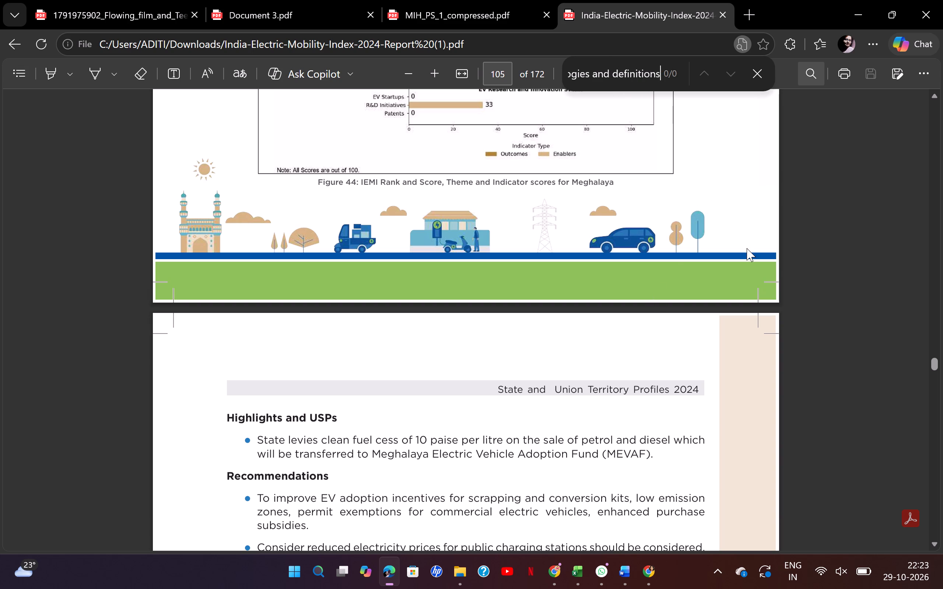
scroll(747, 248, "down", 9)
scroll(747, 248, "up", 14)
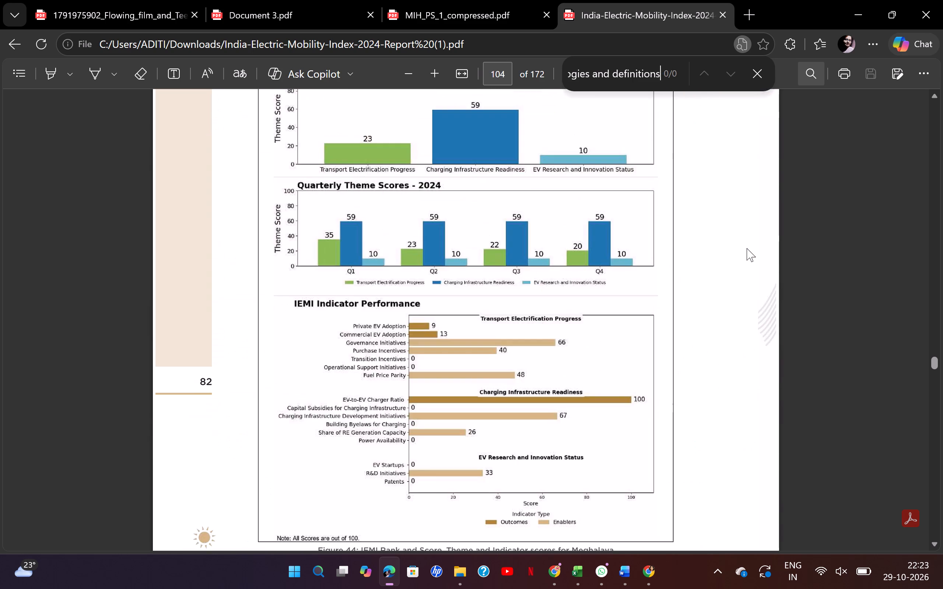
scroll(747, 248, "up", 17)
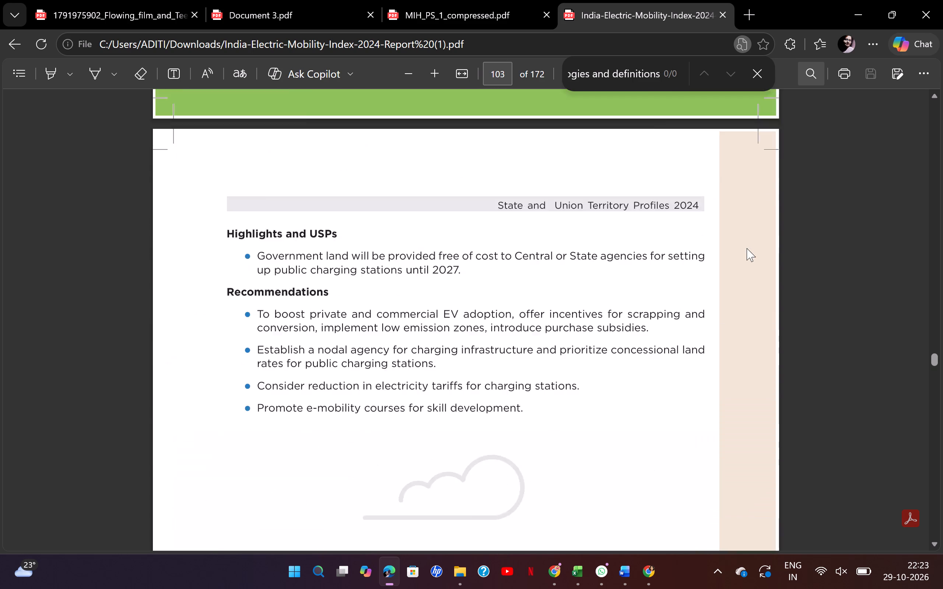
Advance past the Annexure 1 tables to Annexure 2 and read section 11.1 Terminologies and Definitions, including the scoring methods.
scroll(747, 248, "down", 5)
left_click_drag(935, 359, 942, 398)
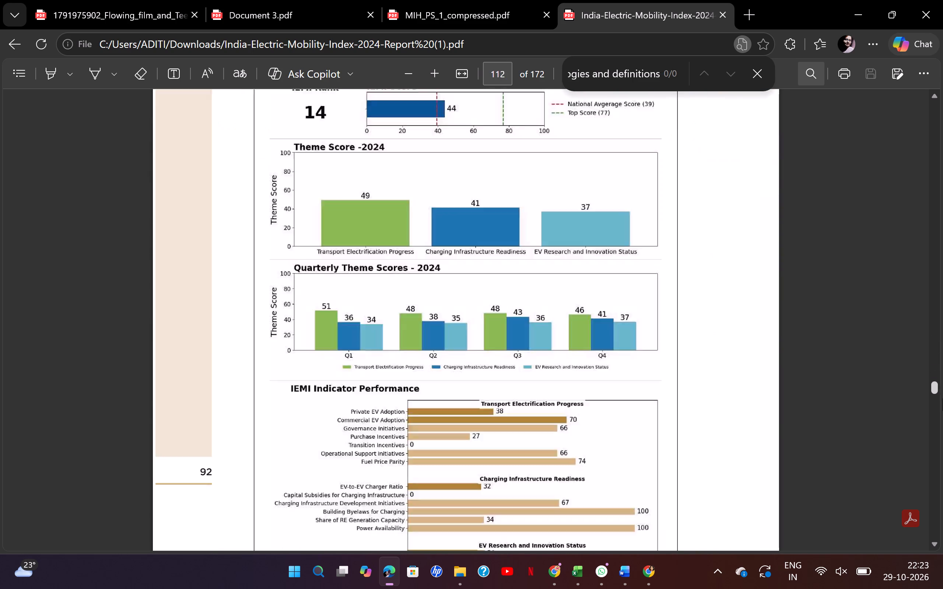
left_click_drag(942, 398, 942, 409)
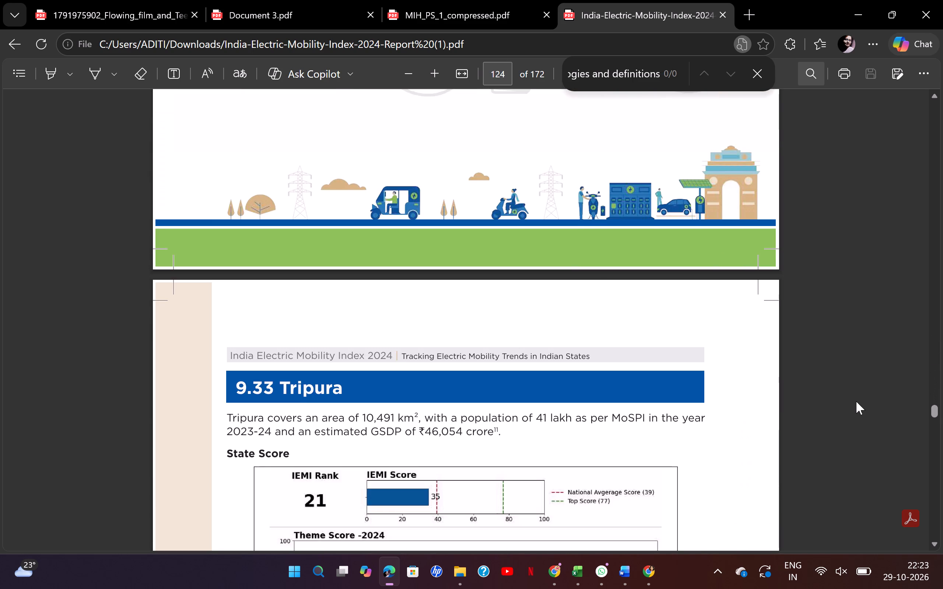
scroll(856, 401, "down", 20)
scroll(856, 401, "down", 18)
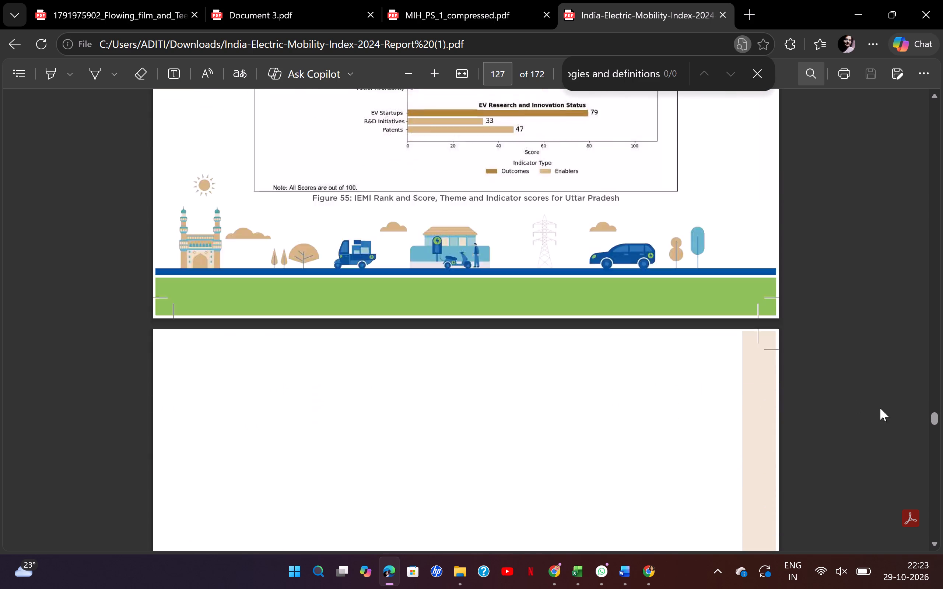
left_click_drag(931, 417, 935, 437)
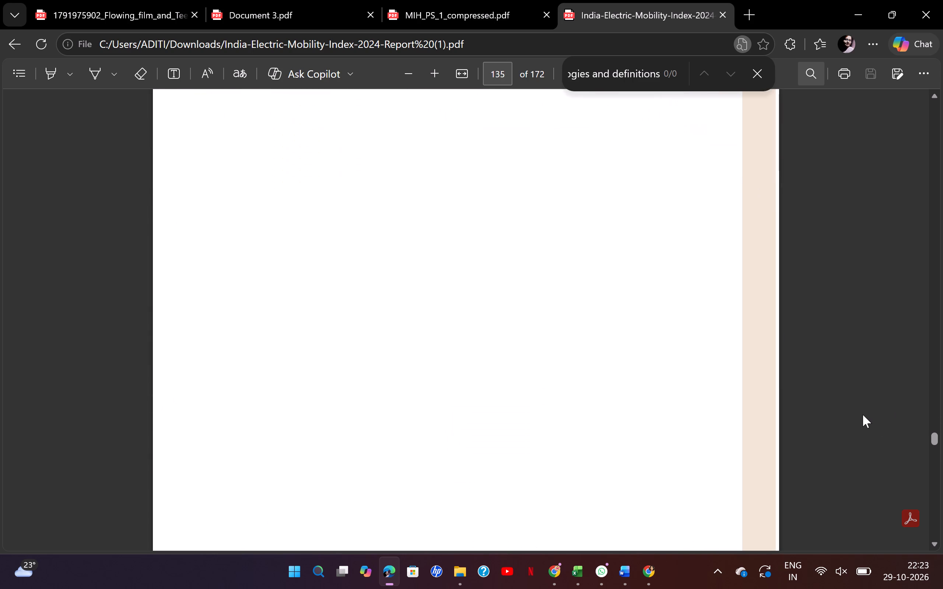
scroll(862, 415, "down", 15)
scroll(862, 415, "up", 1)
scroll(862, 415, "down", 11)
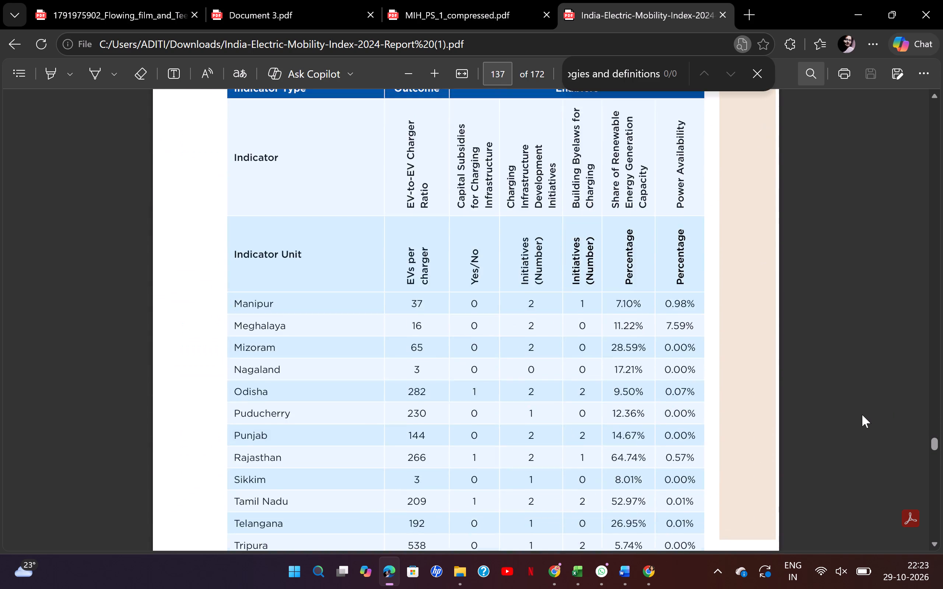
scroll(862, 415, "down", 11)
scroll(862, 415, "down", 20)
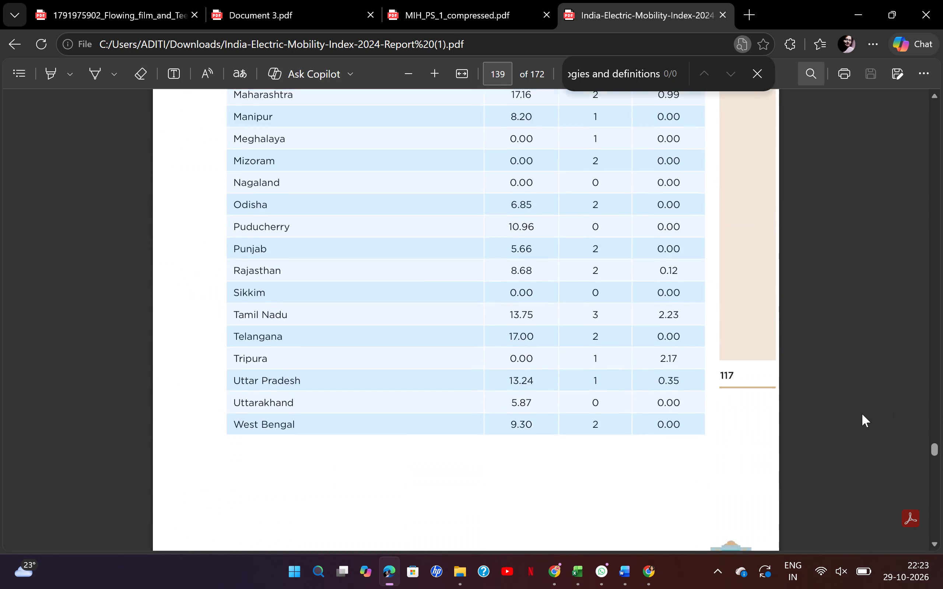
scroll(862, 414, "down", 14)
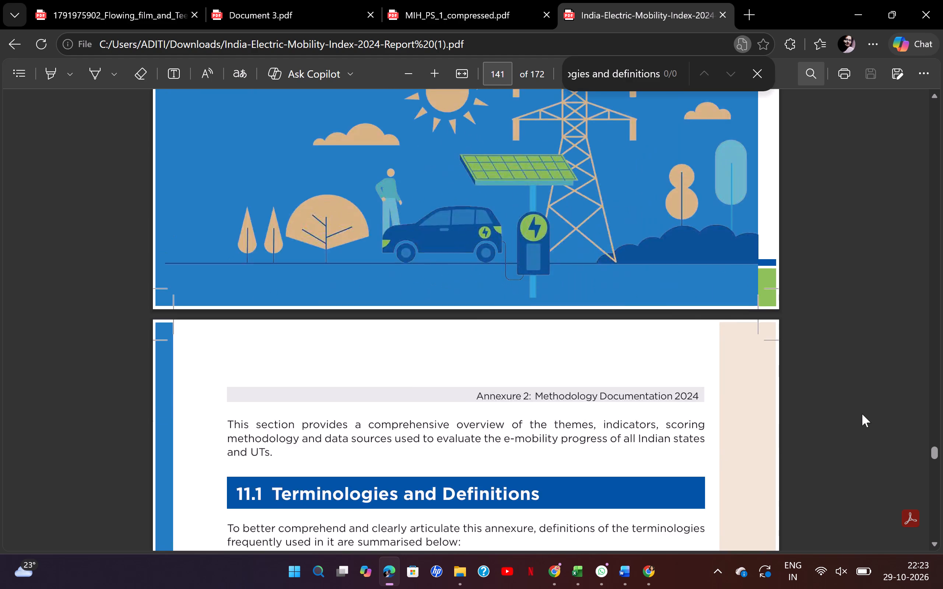
scroll(862, 414, "down", 4)
scroll(862, 414, "up", 5)
scroll(862, 414, "down", 3)
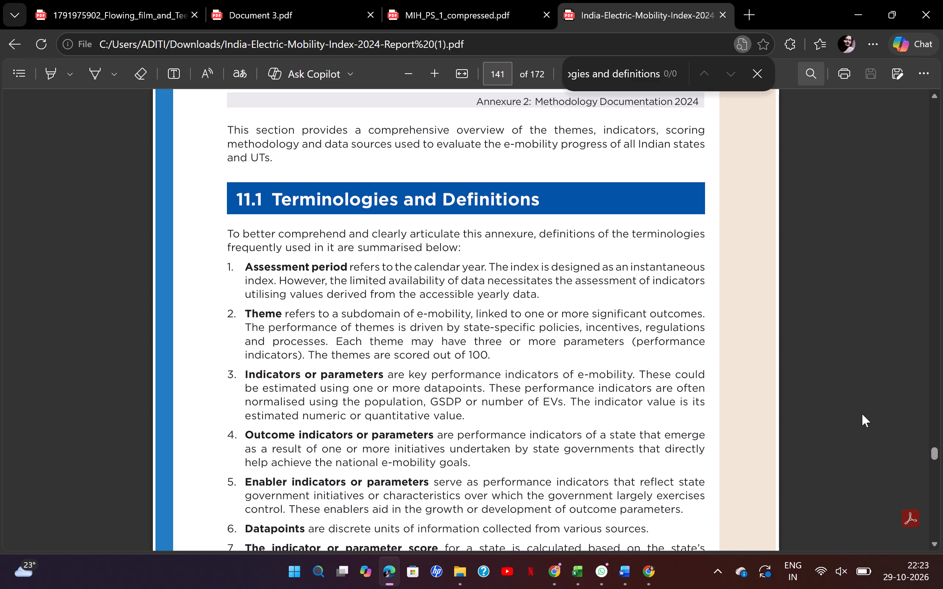
scroll(862, 414, "down", 6)
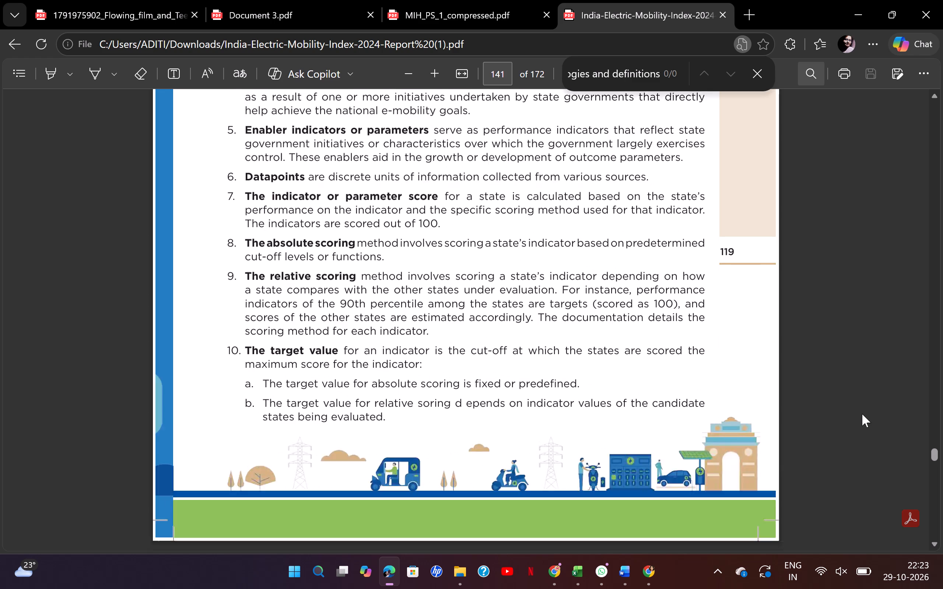
Examine Table 6: IEMI Structure for each theme's indicators, sources and units, including Charging Infrastructure Readiness.
scroll(862, 414, "down", 10)
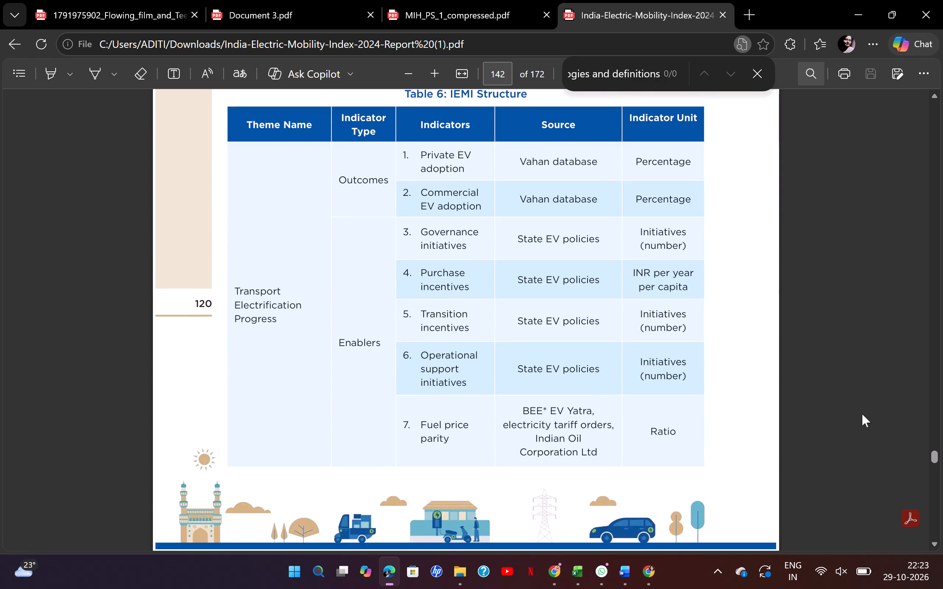
scroll(862, 414, "down", 1)
scroll(862, 414, "up", 1)
scroll(862, 414, "down", 5)
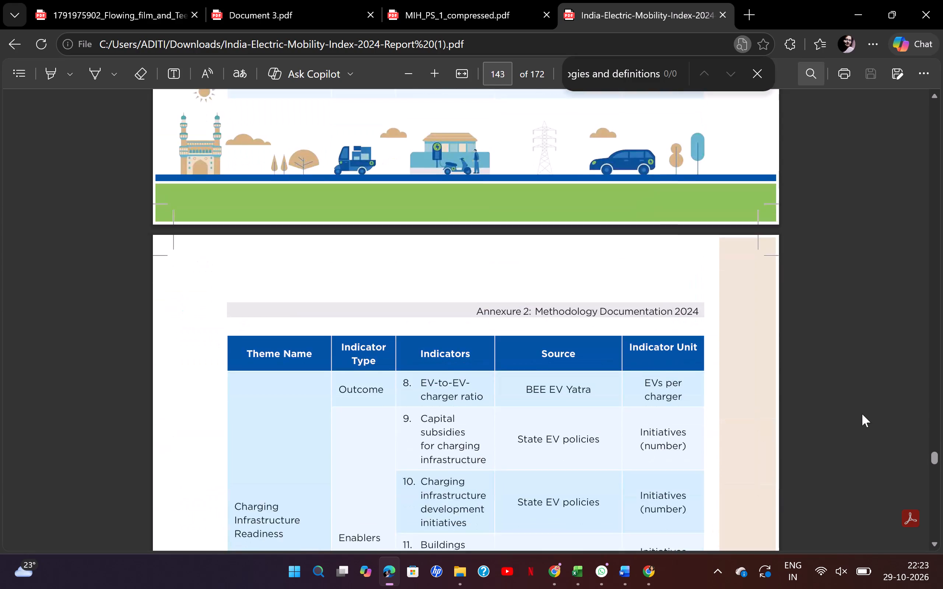
scroll(862, 414, "down", 9)
Read the datapoints, sources, formulas and score calculations for Private and Commercial EV Adoption, continuing into Governance Initiatives.
scroll(862, 414, "down", 8)
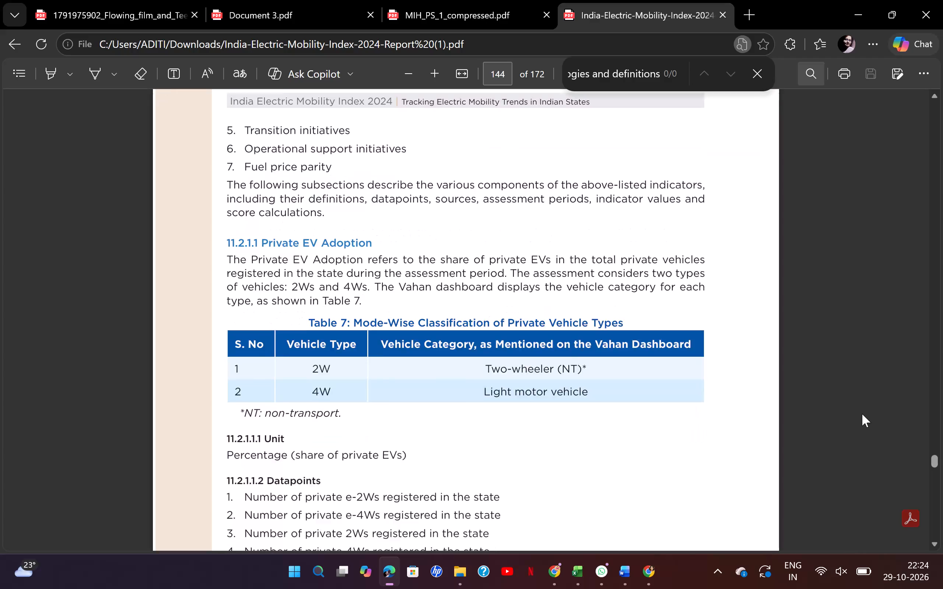
scroll(862, 414, "down", 2)
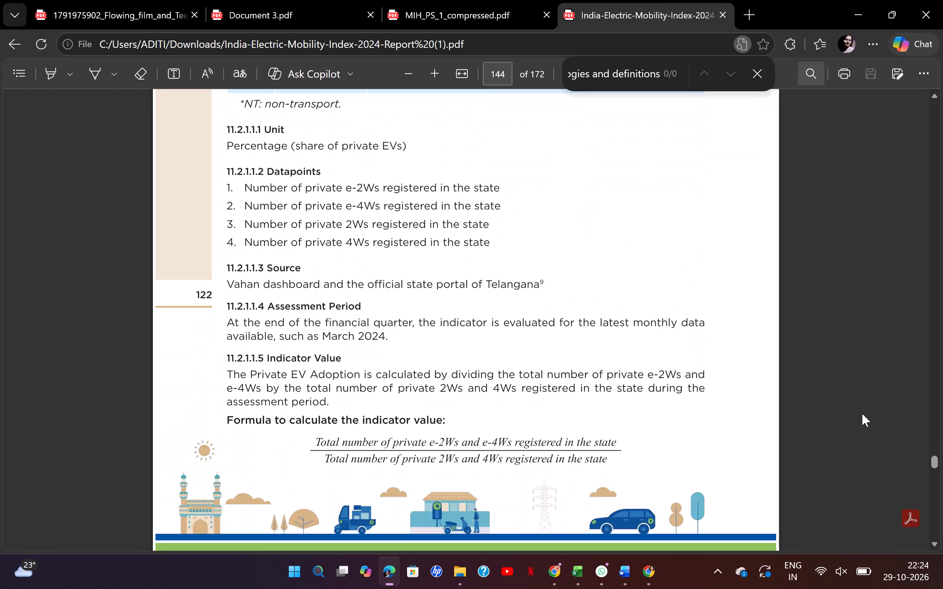
scroll(862, 413, "down", 2)
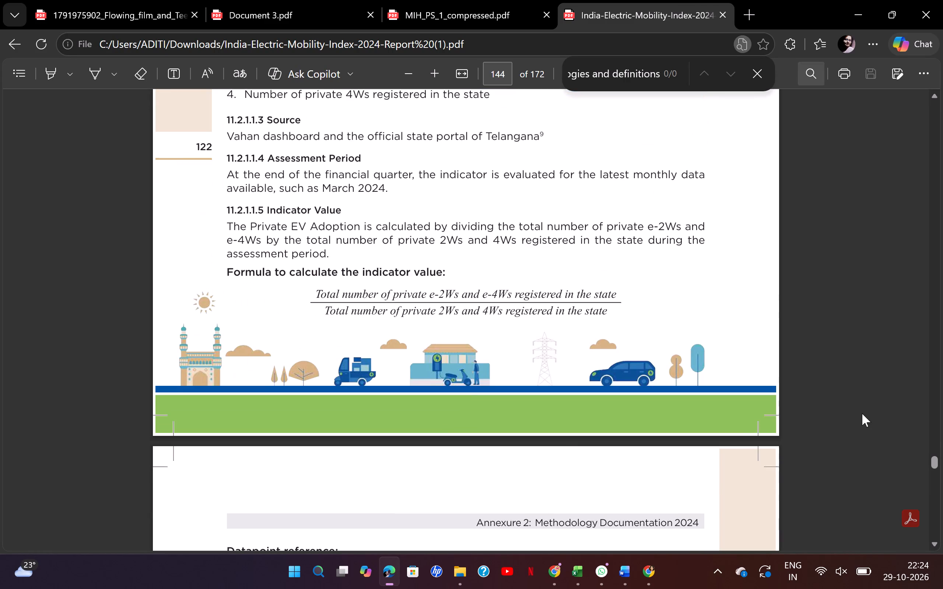
scroll(862, 413, "down", 9)
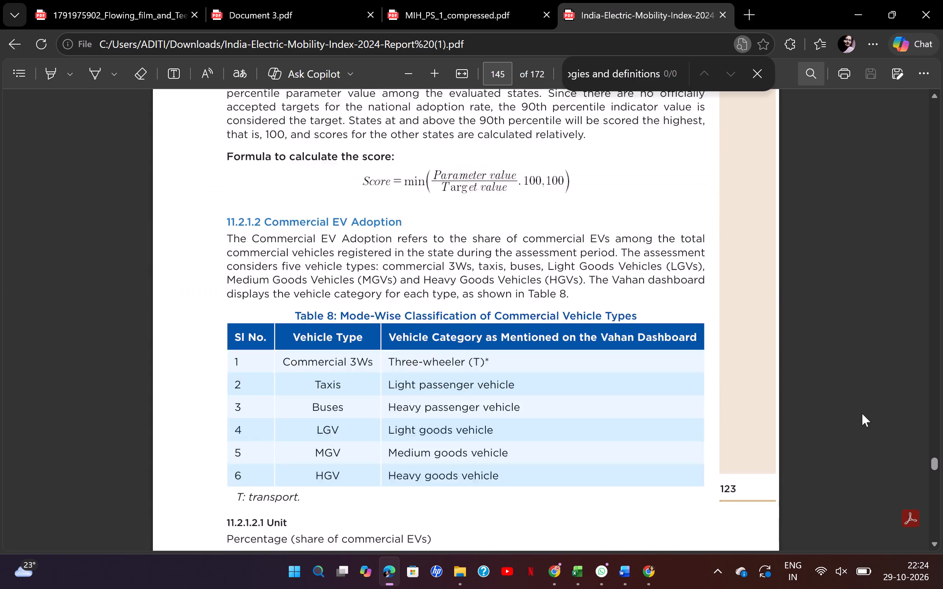
scroll(862, 413, "down", 10)
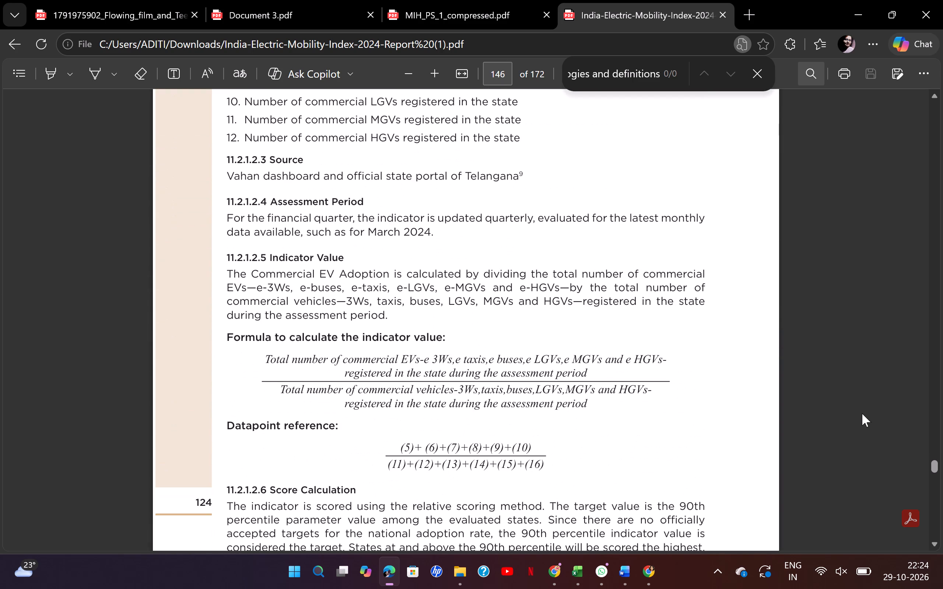
scroll(862, 413, "down", 1)
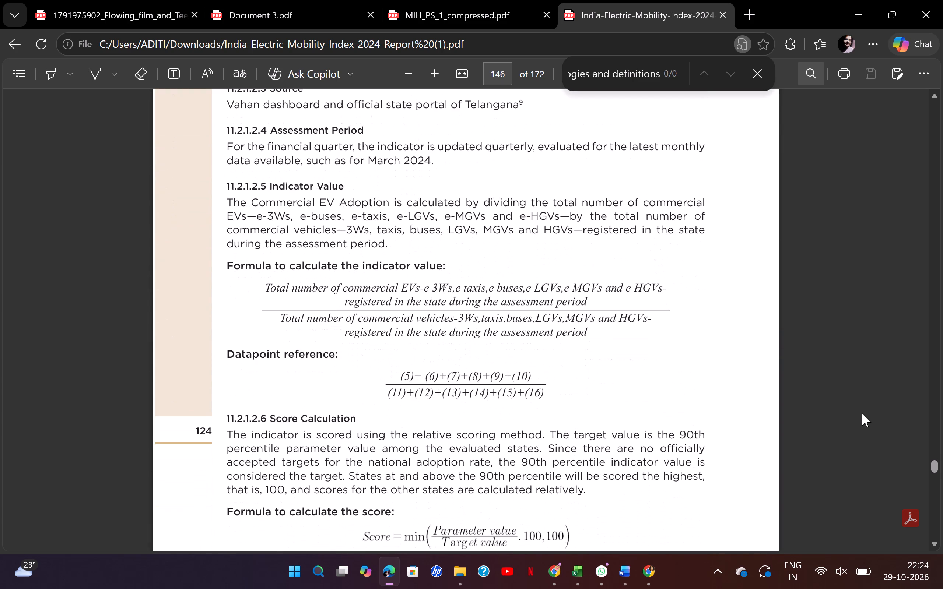
scroll(862, 413, "down", 2)
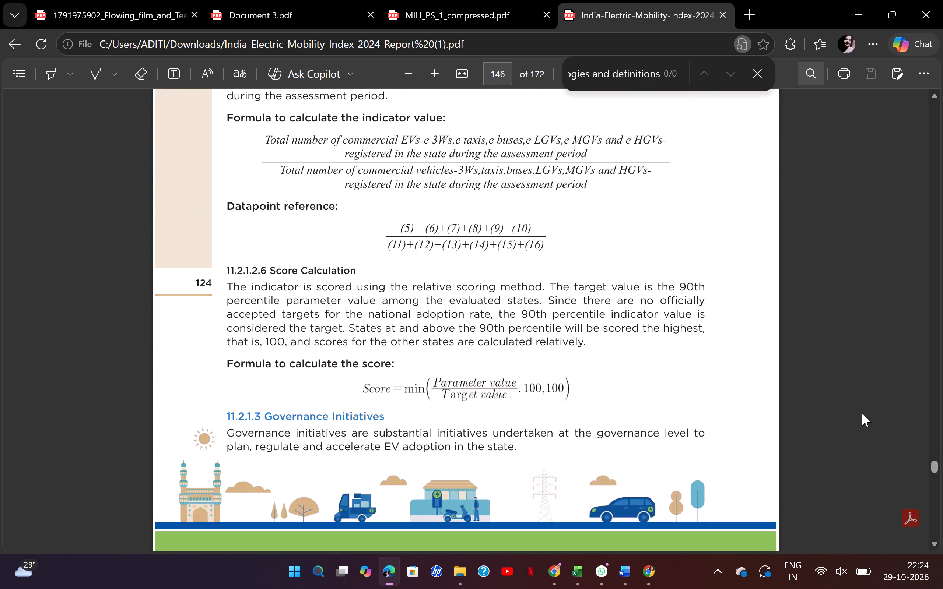
scroll(862, 413, "down", 6)
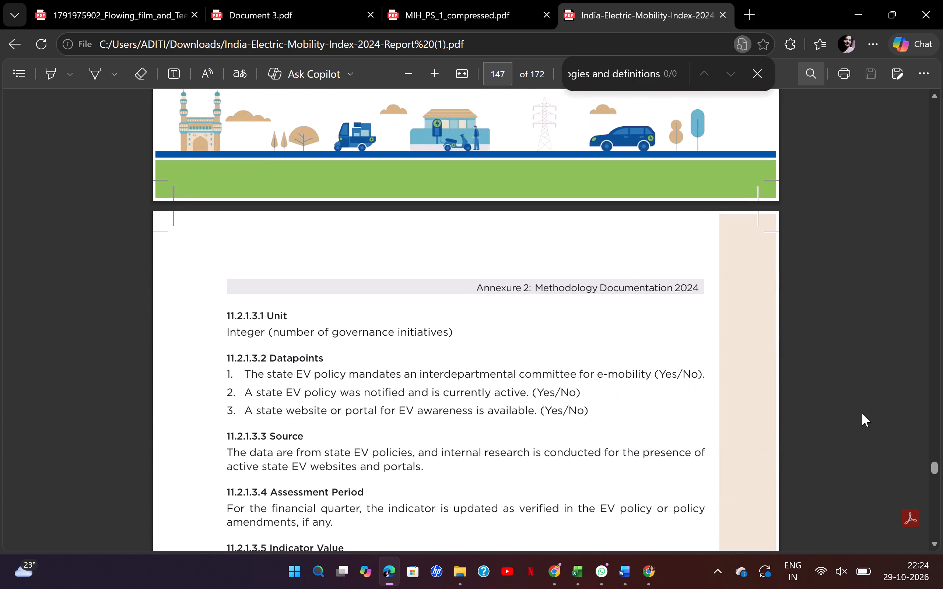
scroll(862, 413, "down", 5)
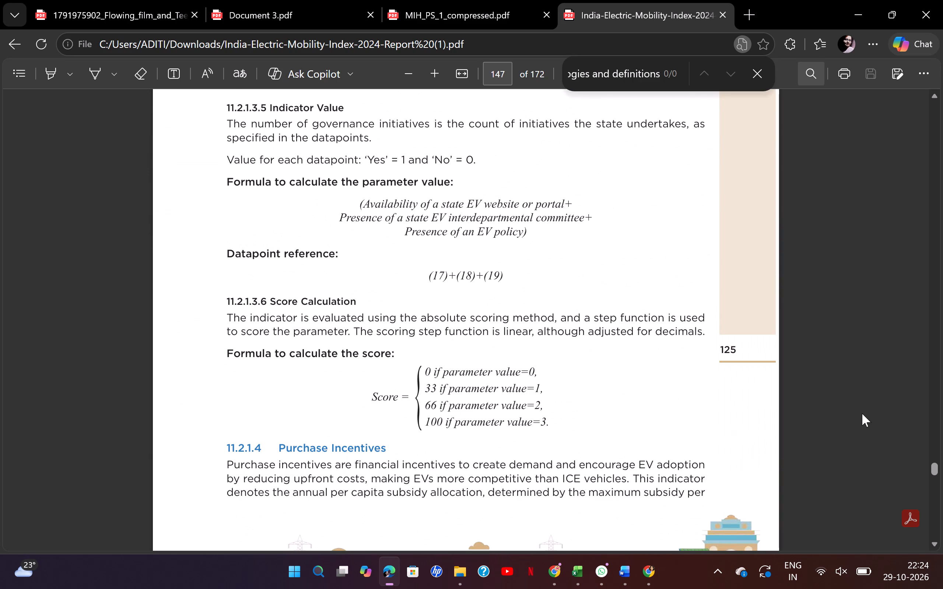
scroll(862, 413, "up", 3)
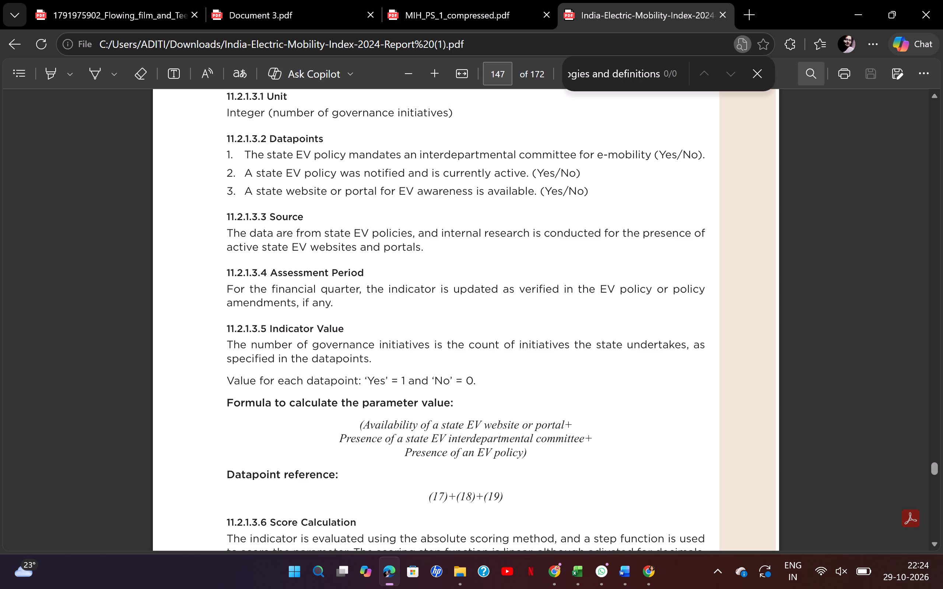
scroll(443, 371, "down", 2)
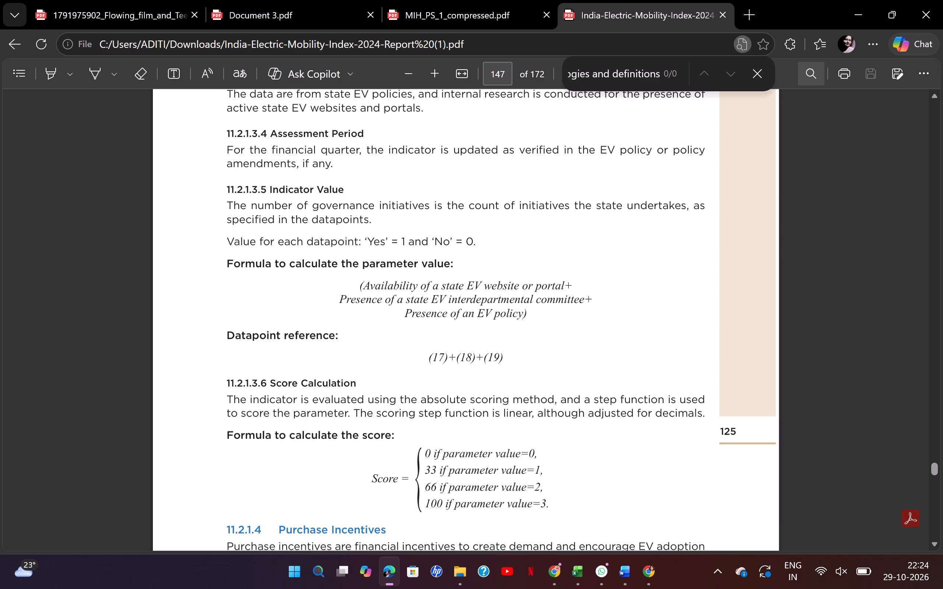
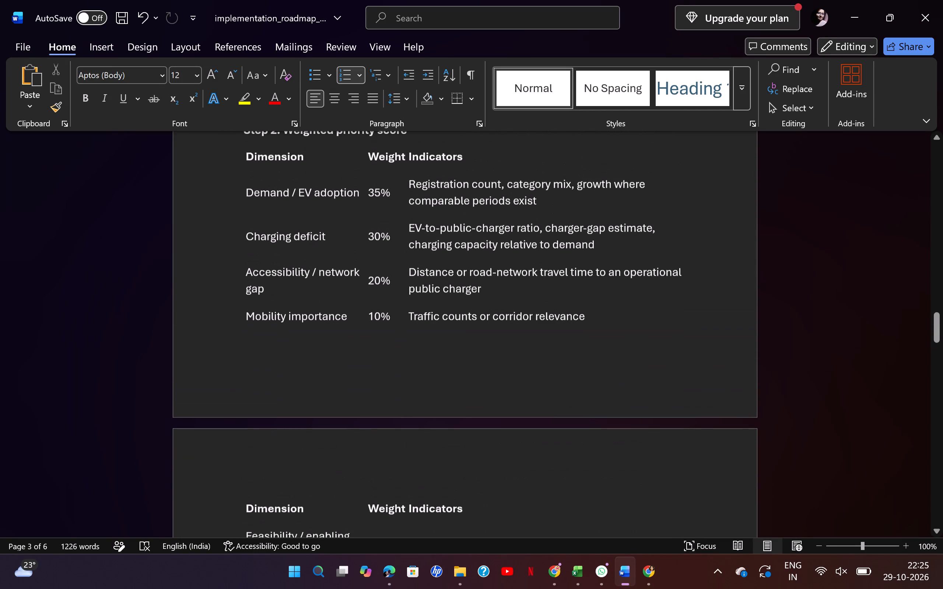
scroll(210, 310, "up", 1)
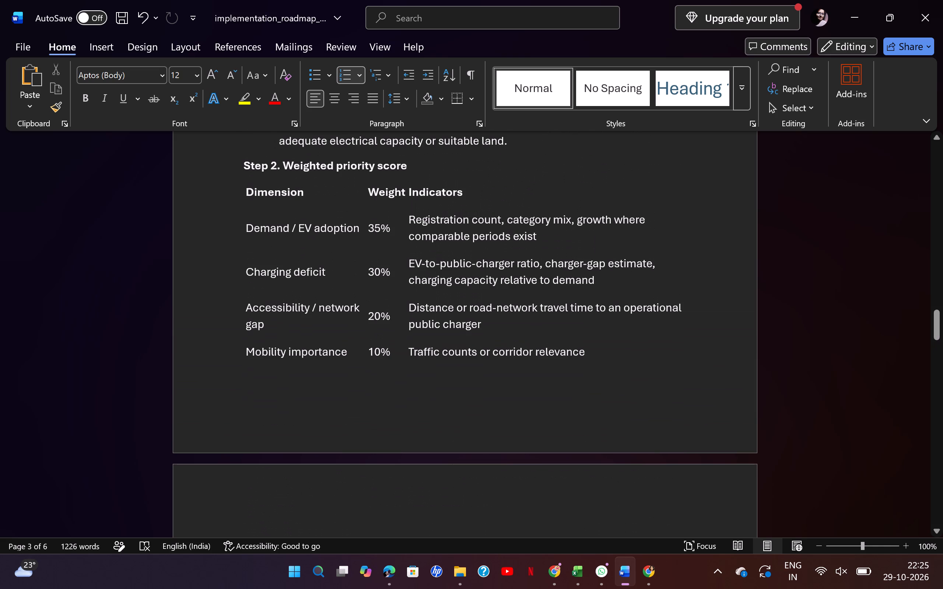
Copy the roadmap's "Step 2. Weighted priority score" section, from its heading through the dimension table and Priority Score formula.
scroll(210, 310, "down", 7)
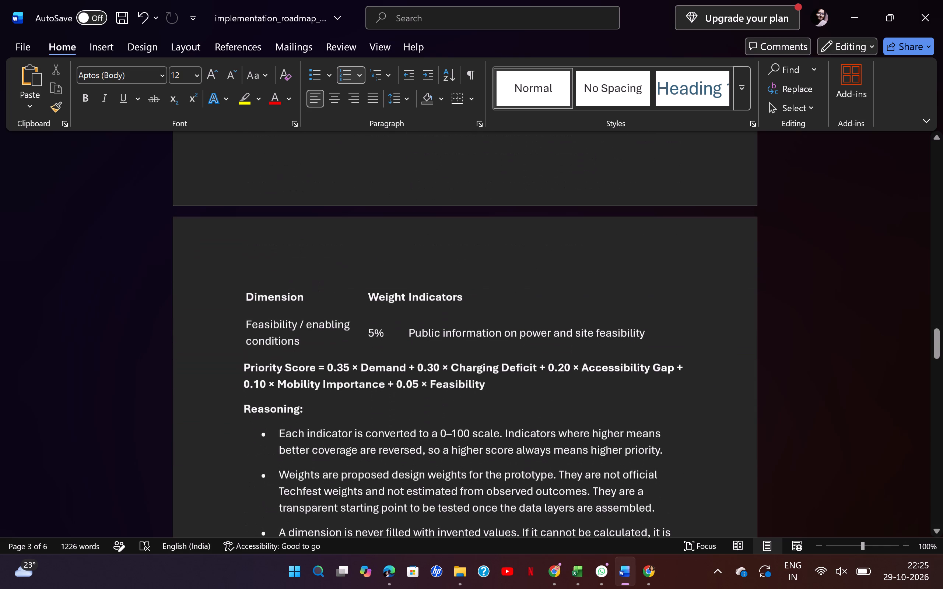
scroll(210, 310, "down", 3)
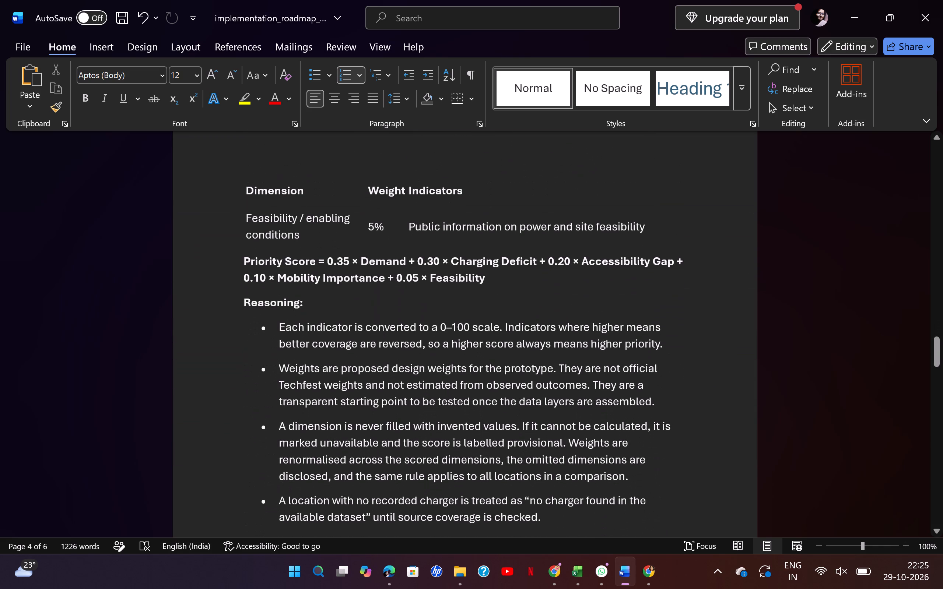
scroll(210, 310, "down", 3)
scroll(210, 310, "up", 6)
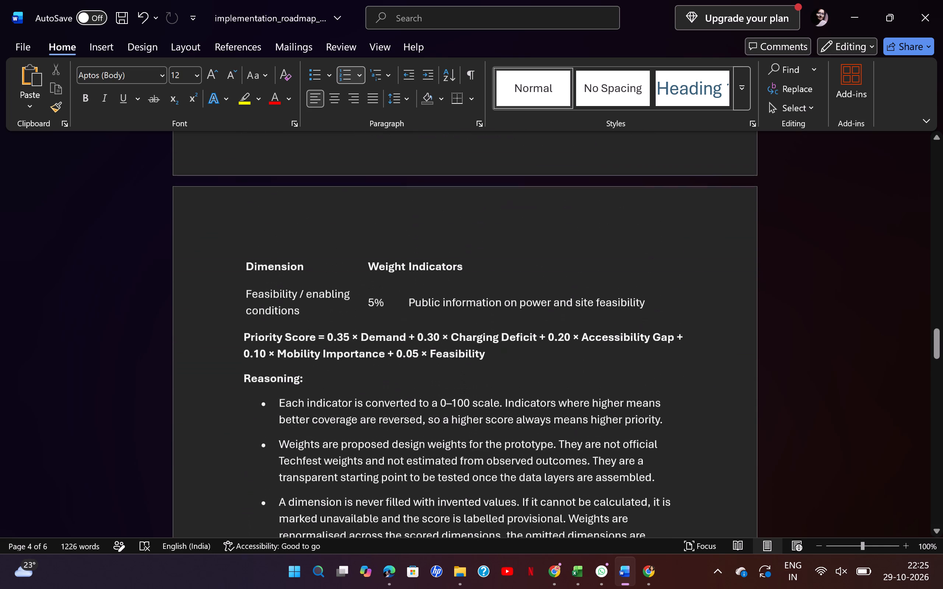
scroll(210, 310, "up", 11)
left_click_drag(246, 310, 537, 387)
scroll(509, 389, "down", 1)
scroll(541, 385, "down", 8)
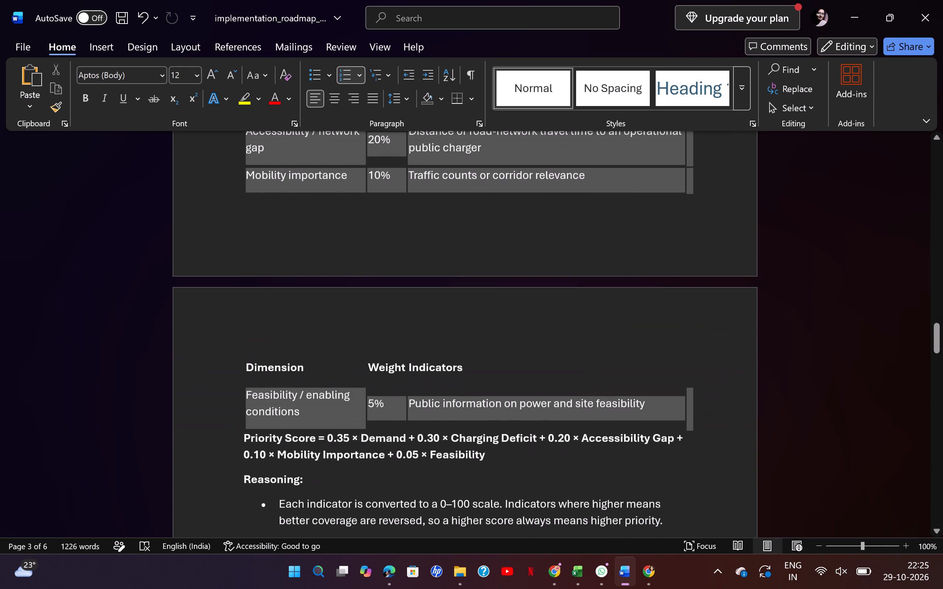
left_click_drag(537, 387, 517, 386)
scroll(537, 387, "down", 2)
key("ctrl+c")
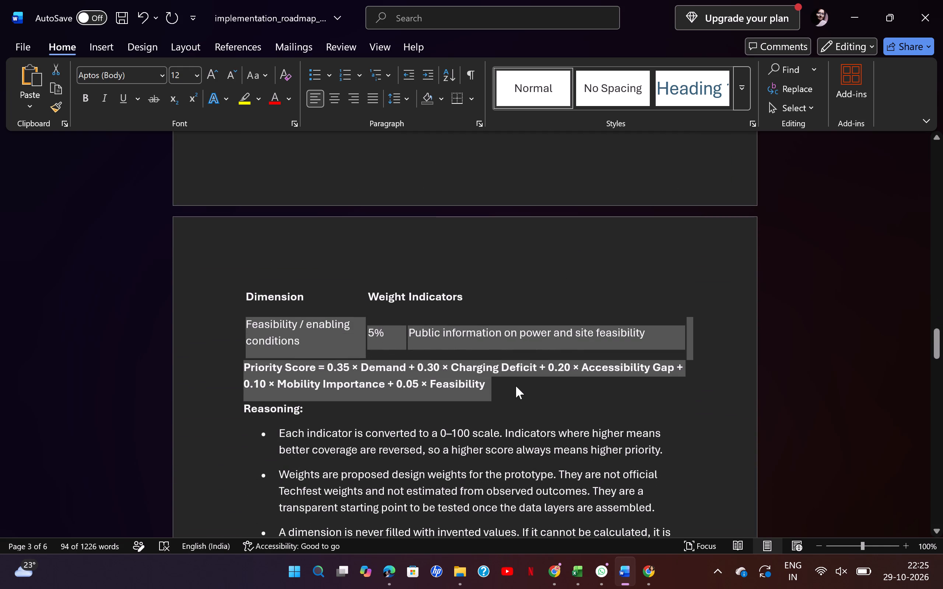
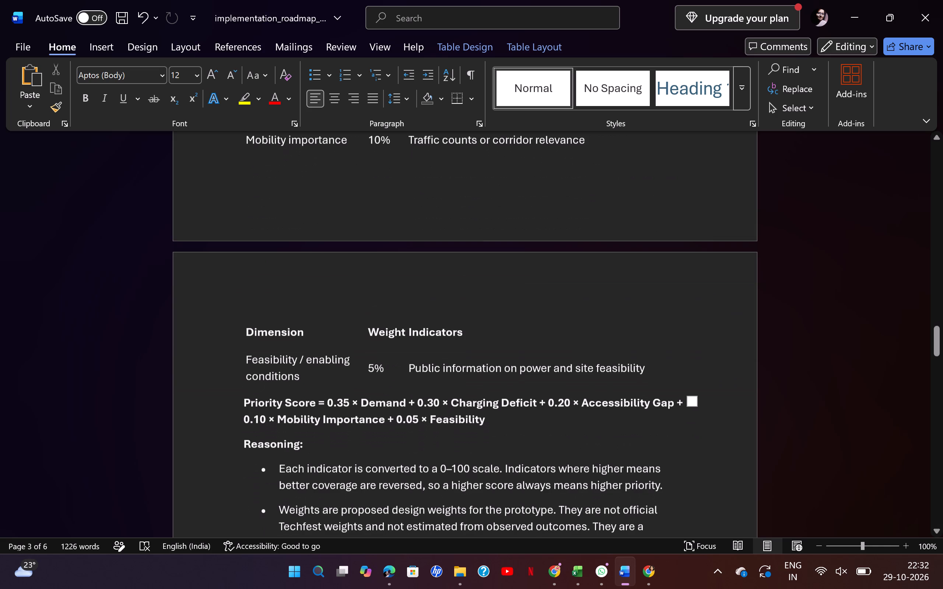
scroll(694, 319, "down", 3)
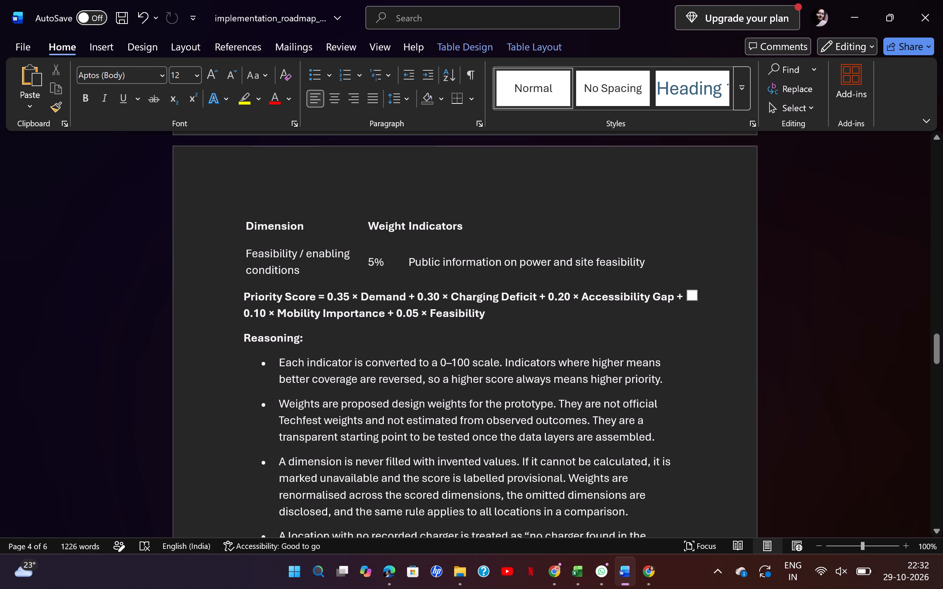
scroll(530, 390, "down", 1)
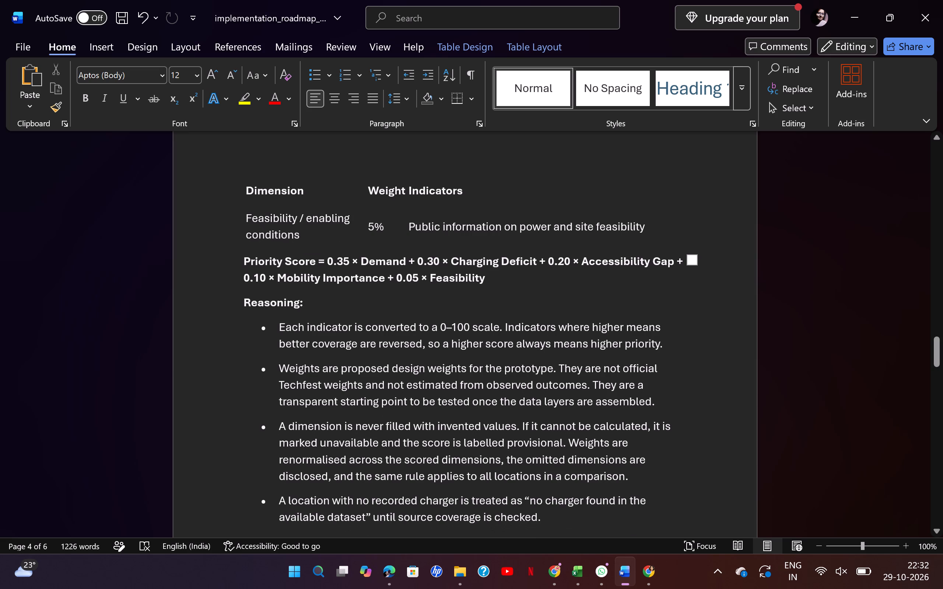
scroll(403, 390, "down", 2)
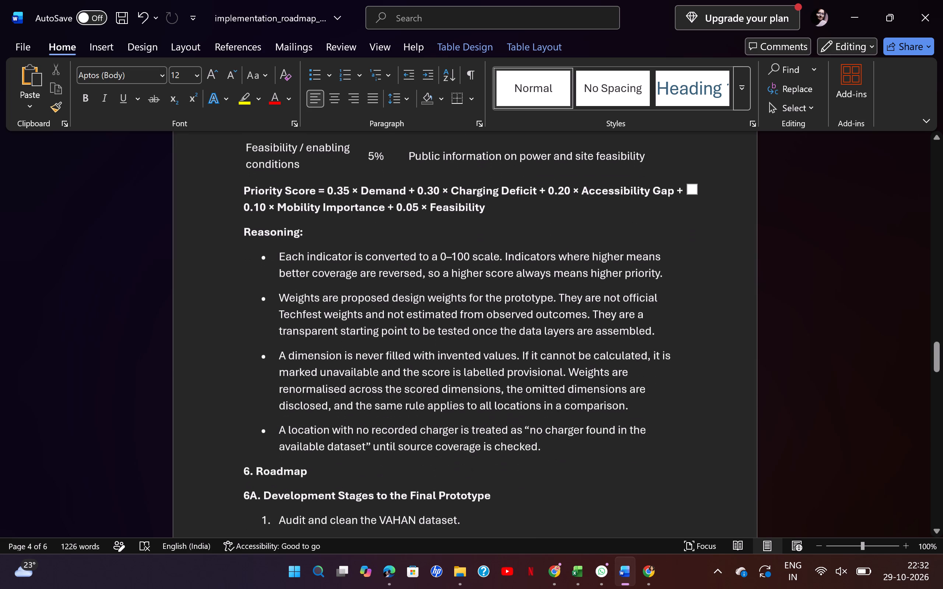
scroll(403, 390, "down", 1)
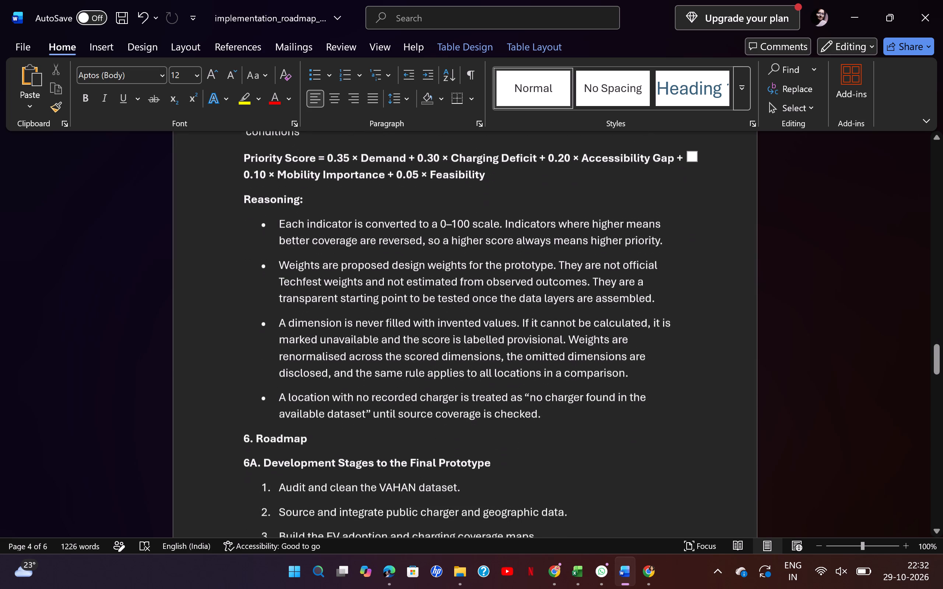
scroll(403, 390, "down", 4)
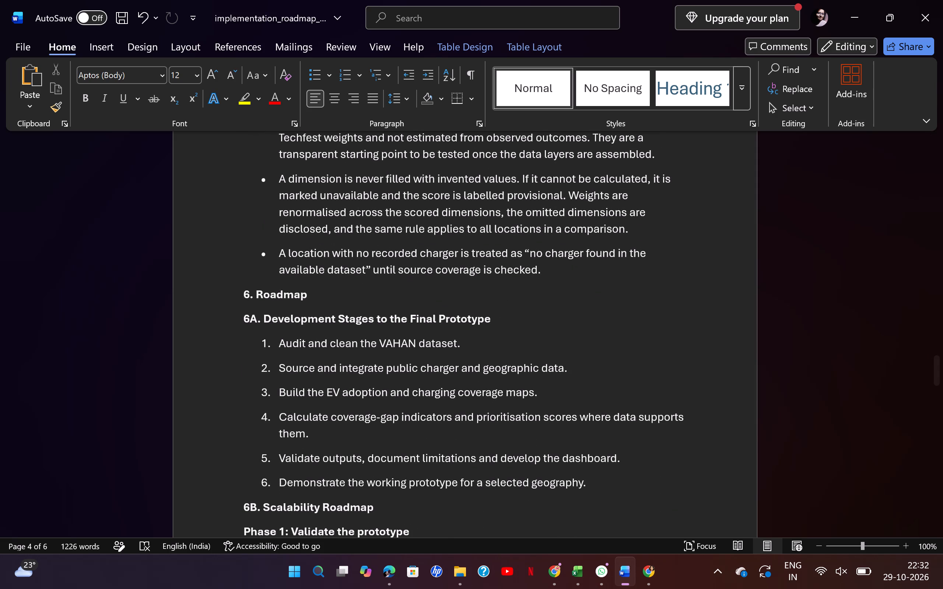
scroll(403, 390, "up", 3)
scroll(403, 390, "down", 3)
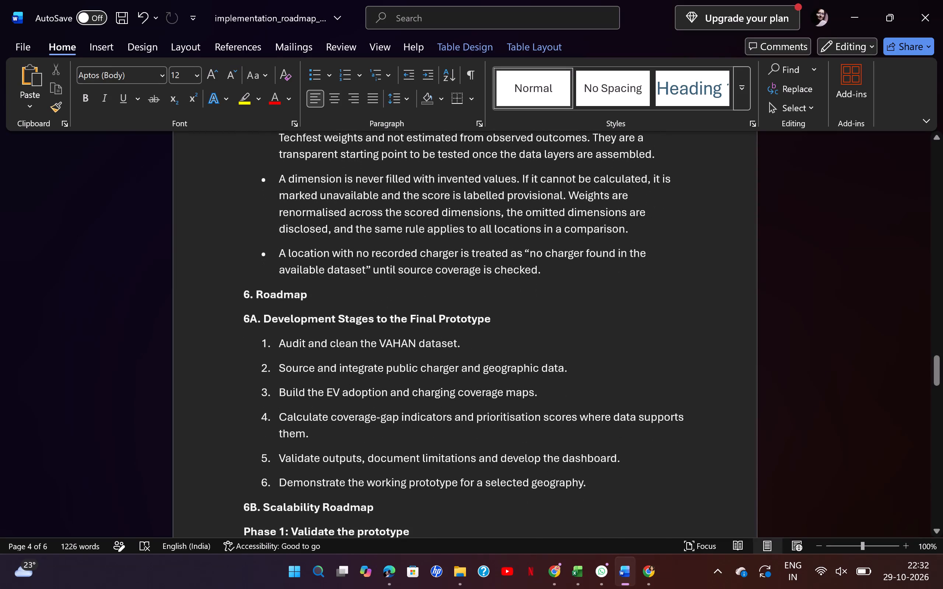
scroll(409, 430, "up", 19)
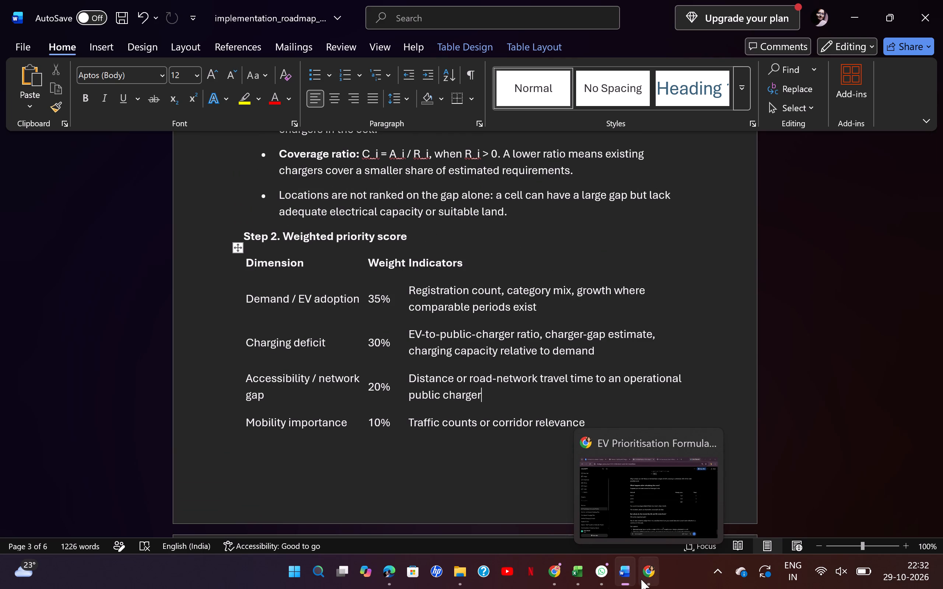
Switch to the Google Docs methodology document and review its public charging demand, required chargers and Charger Gap formulas.
left_click(553, 567)
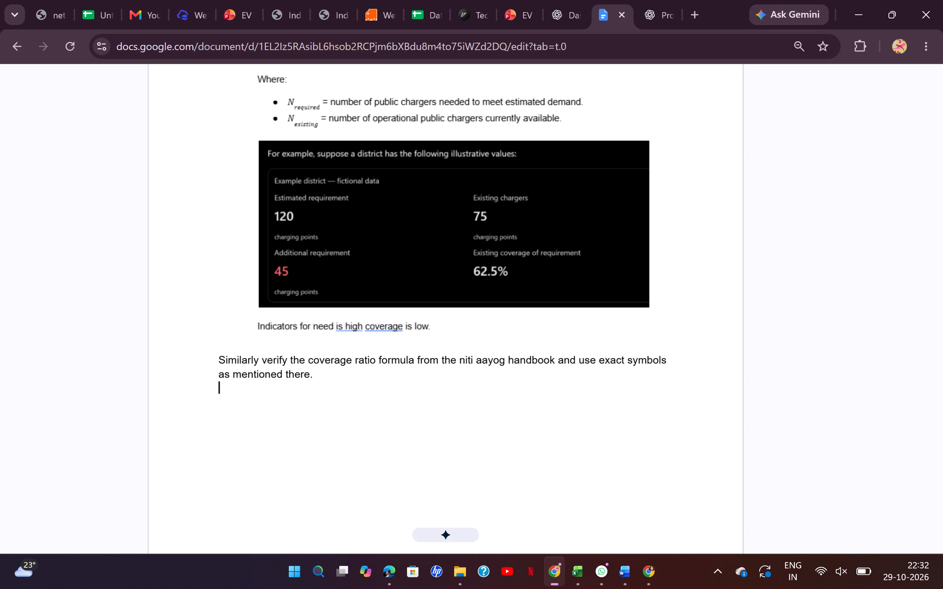
scroll(427, 424, "up", 11)
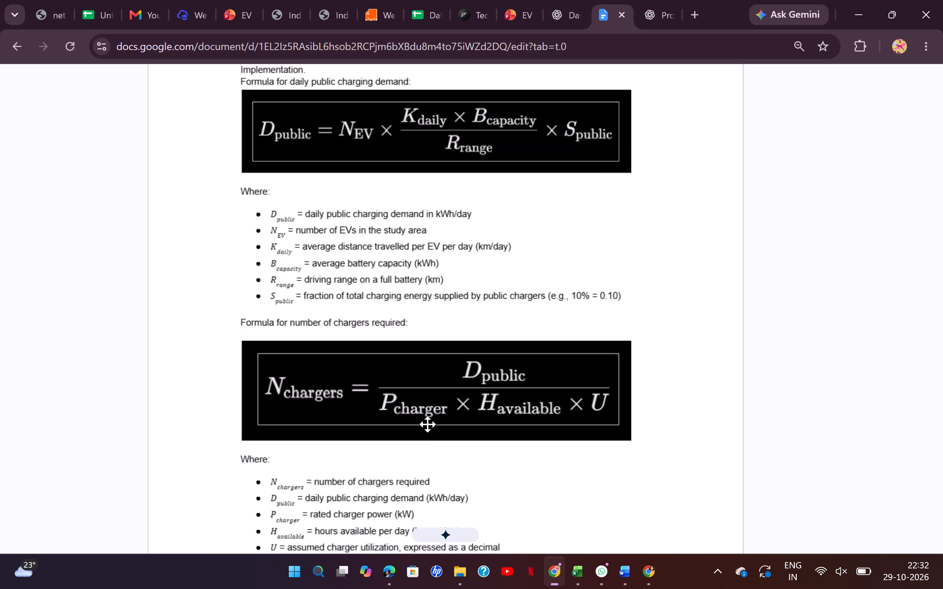
scroll(427, 424, "up", 5)
scroll(427, 424, "down", 13)
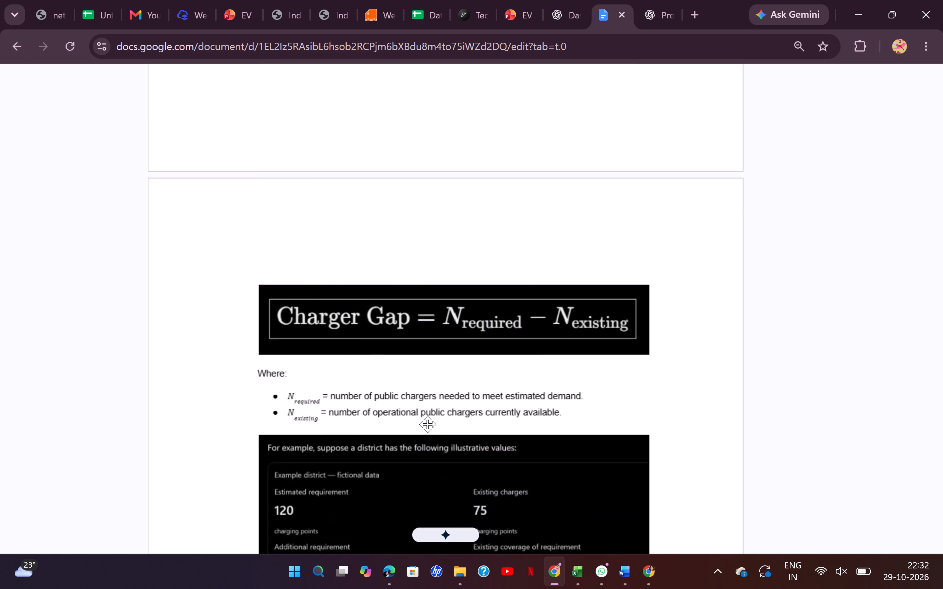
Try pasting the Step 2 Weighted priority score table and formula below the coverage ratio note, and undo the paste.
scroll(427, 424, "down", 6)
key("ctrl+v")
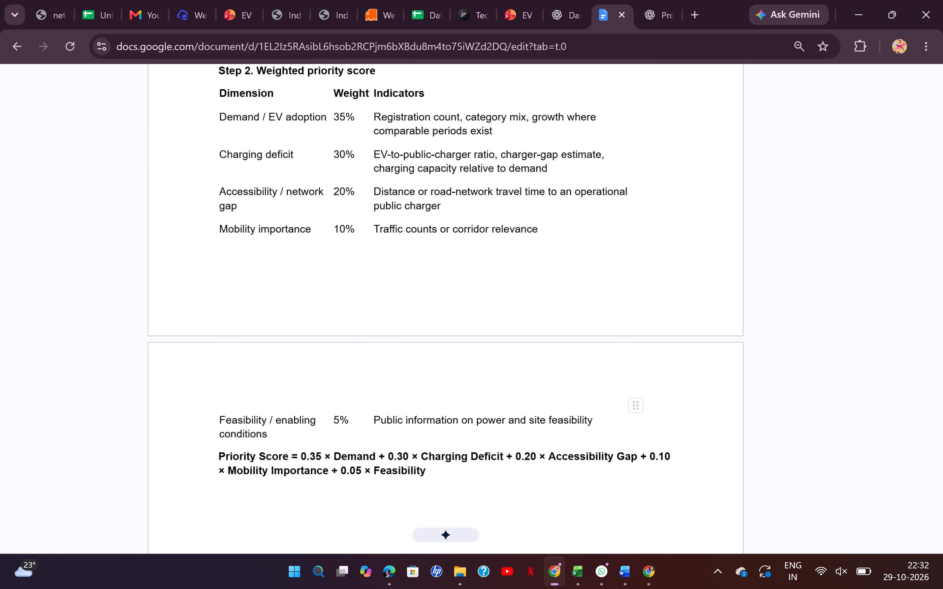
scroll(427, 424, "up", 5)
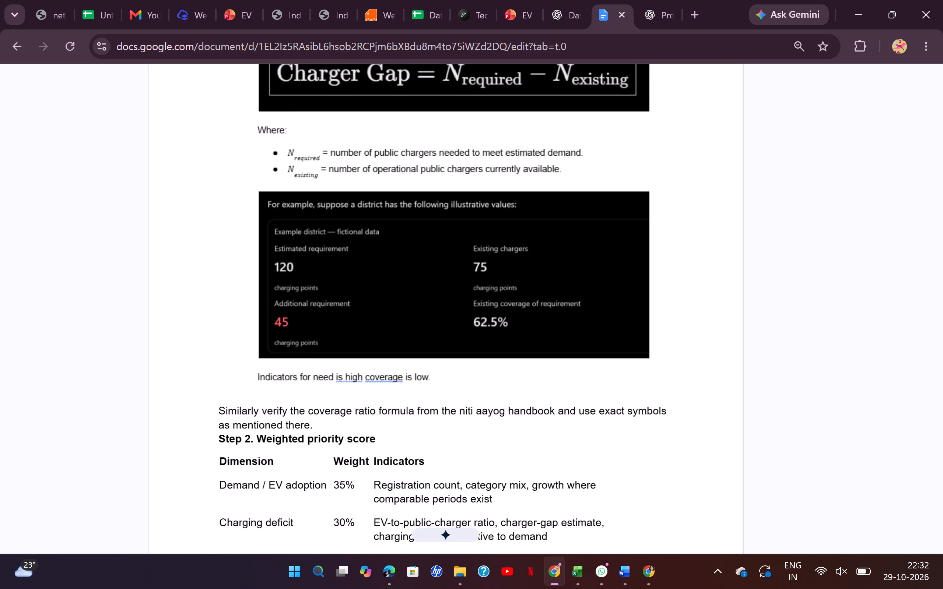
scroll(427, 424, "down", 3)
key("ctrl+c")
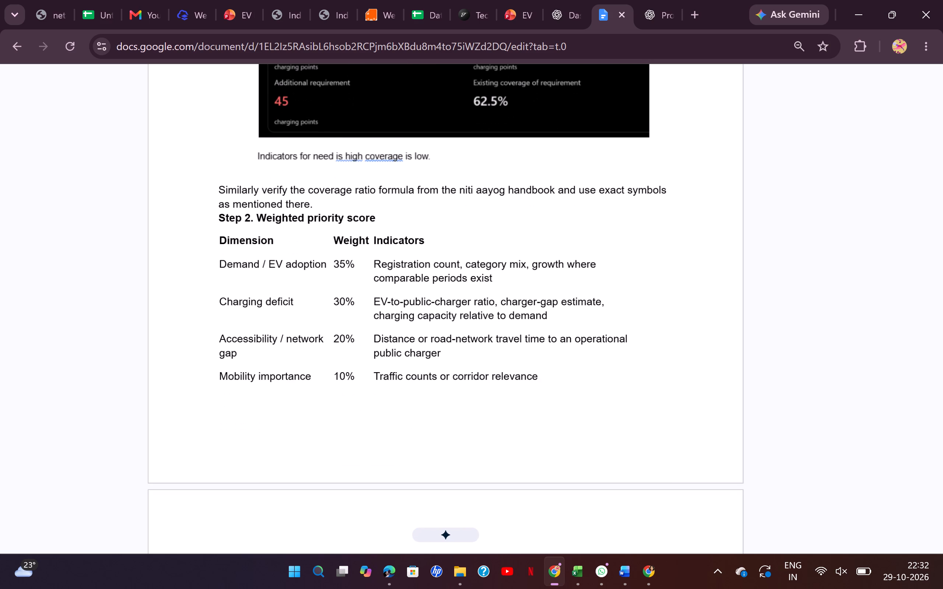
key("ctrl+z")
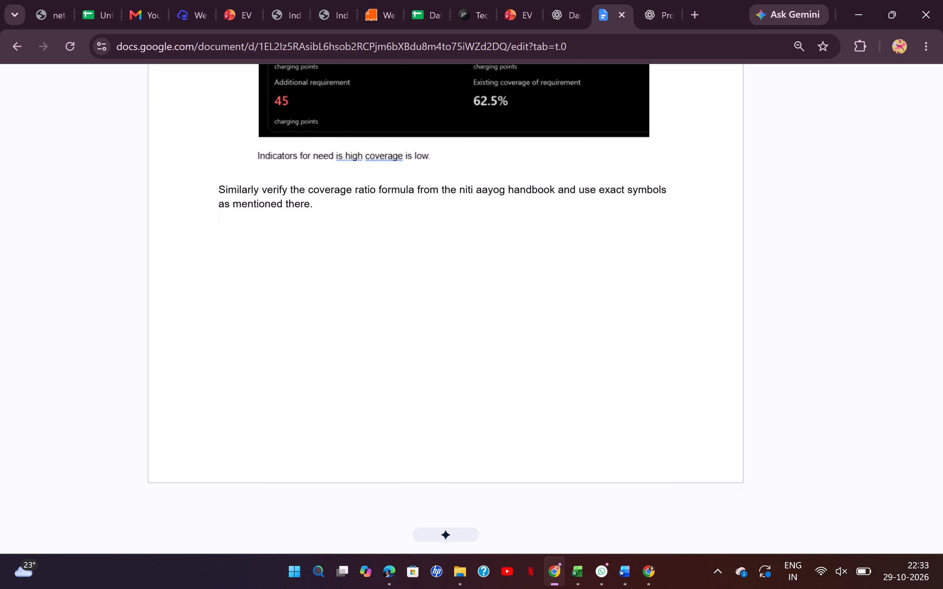
Add the bold heading "WEIGHTED PRIORITY SCORE:" below the coverage ratio note, separated by a blank line.
key("Return")
key("Return")
key("ctrl+b")
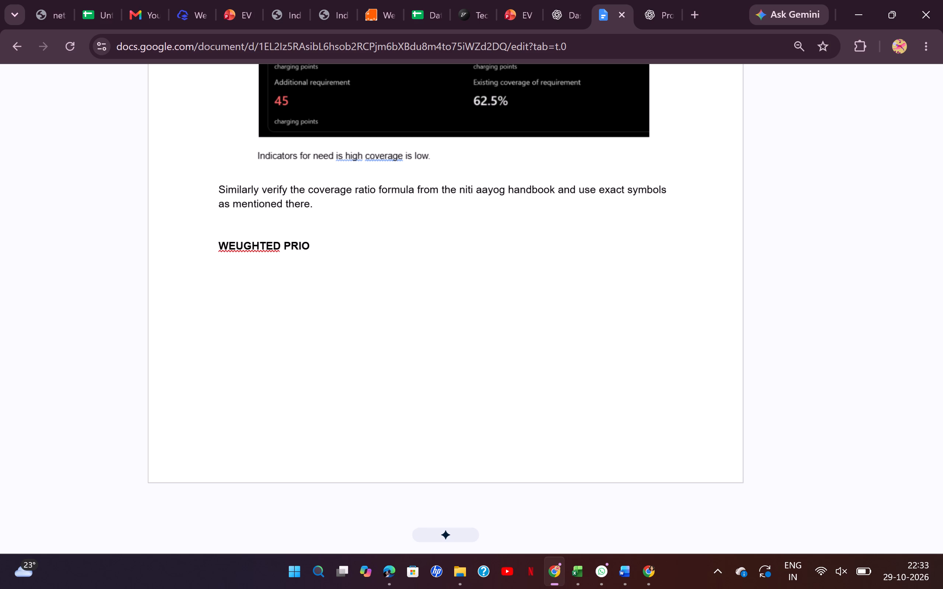
key("BackSpace")
key("BackSpace")
key("BackSpace")
key("BackSpace")
key("BackSpace")
key("BackSpace")
key("BackSpace")
key("BackSpace")
key("BackSpace")
key("BackSpace")
key("BackSpace")
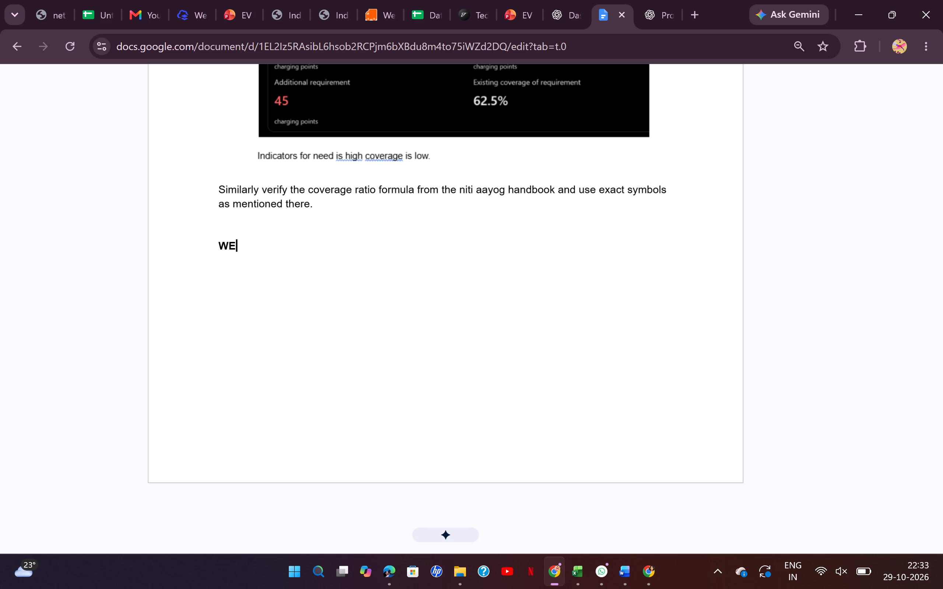
type("IGHTED PRIO")
type("RITY SCORE")
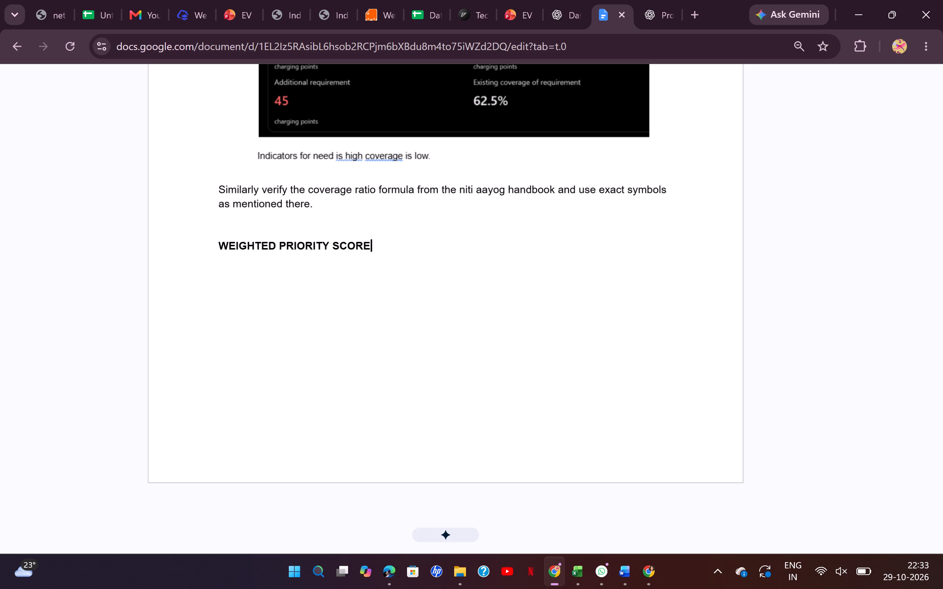
type(":")
key("space")
key("ctrl+b")
After the heading, write the non-bold remark "correct almost, I'll change the language at the last".
type("correct almost, ill")
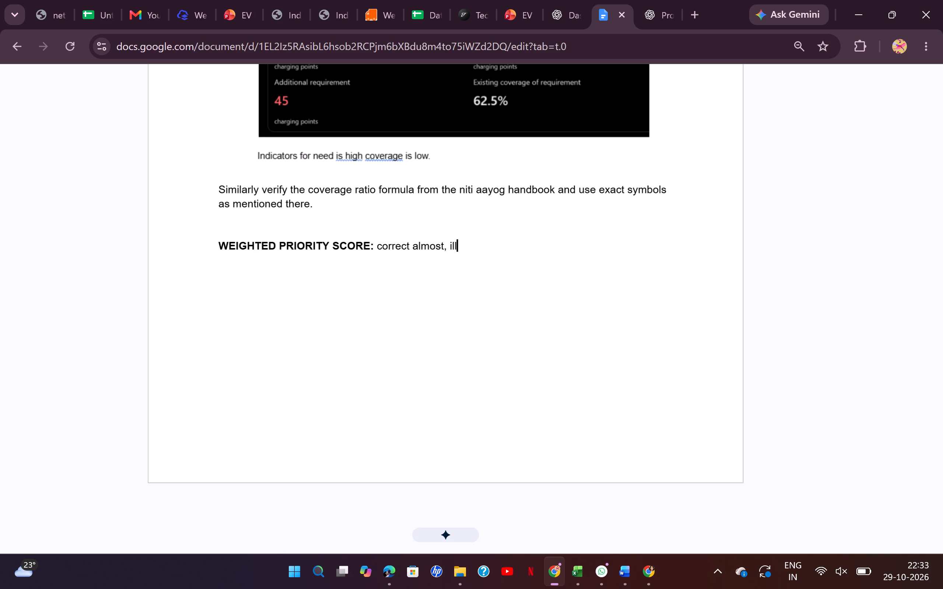
key("BackSpace")
key("BackSpace")
key("BackSpace")
key("c")
key("BackSpace")
type("I'll")
key("space")
type("change the language at the last")
key("Return")
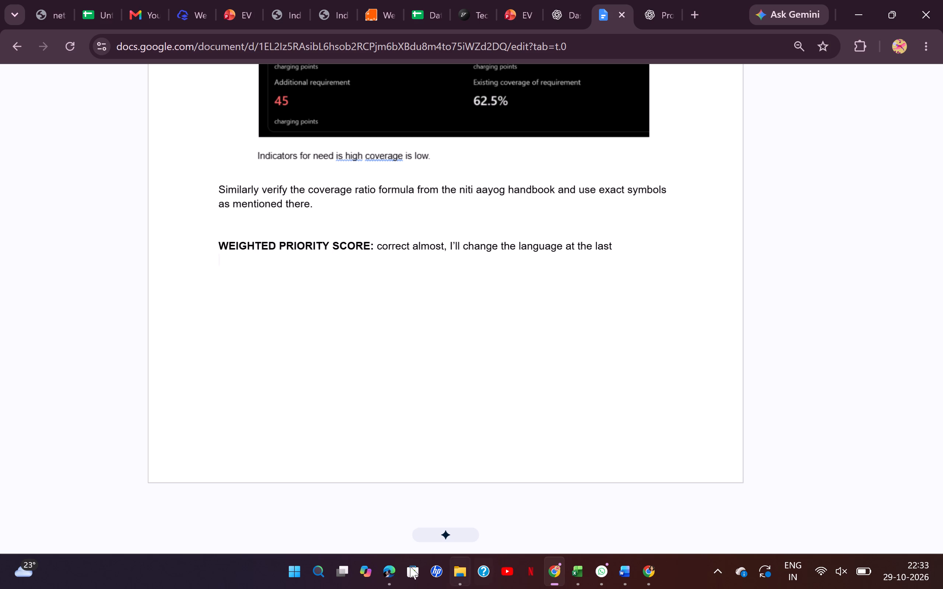
Switch to the Word roadmap and re-read the Step 2 weight table, Priority Score formula and reasoning bullets.
left_click(653, 574)
left_click(653, 574)
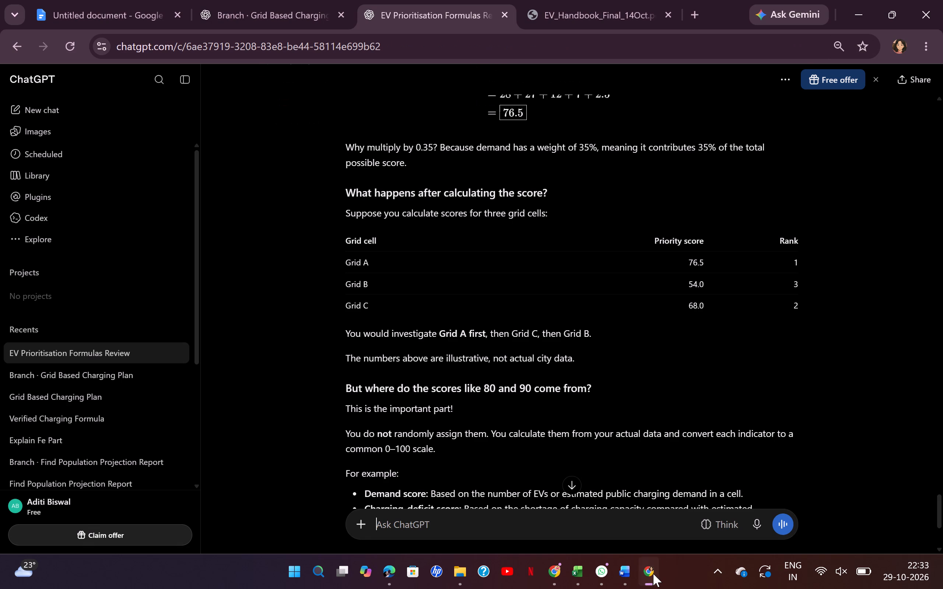
left_click(653, 574)
left_click(624, 579)
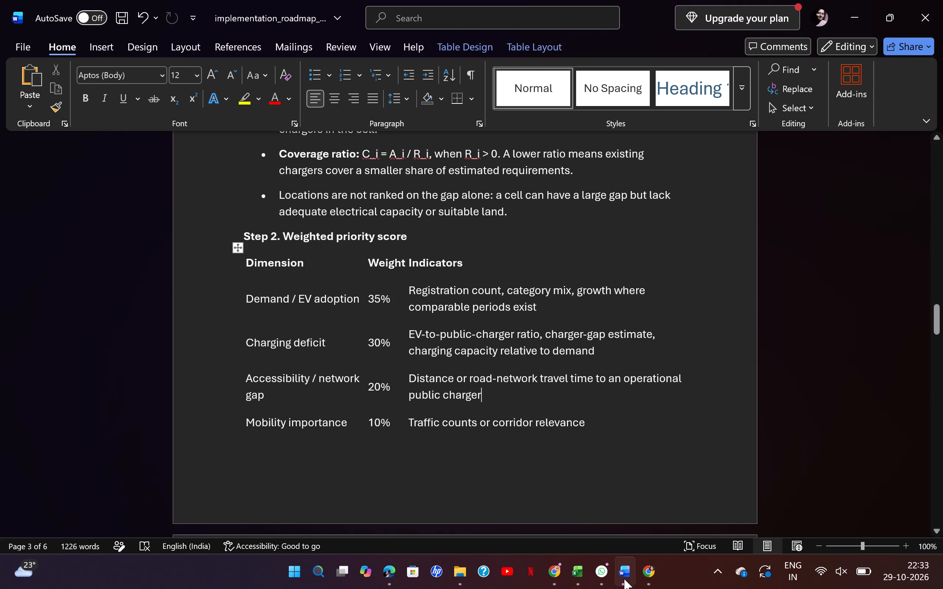
scroll(451, 430, "down", 9)
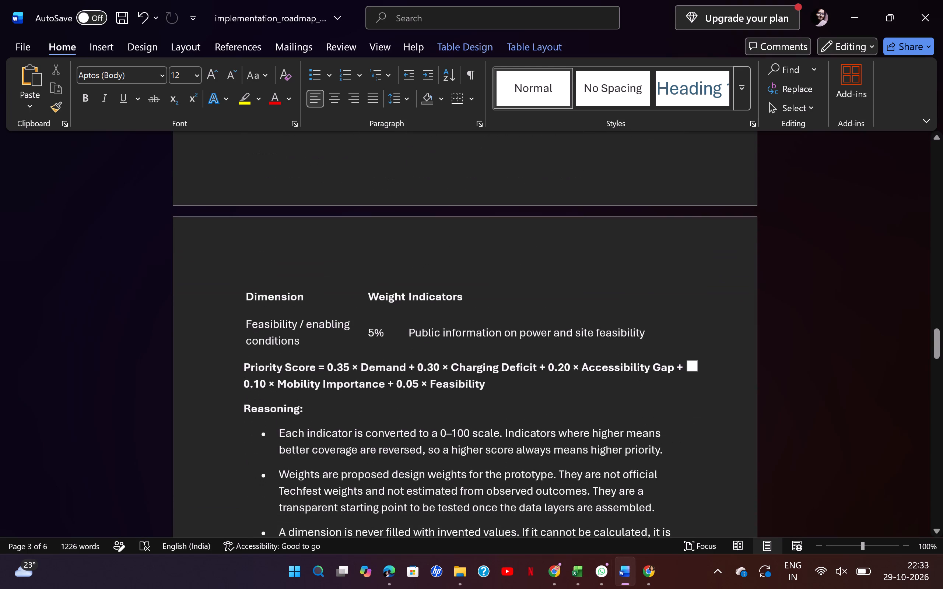
scroll(451, 430, "down", 5)
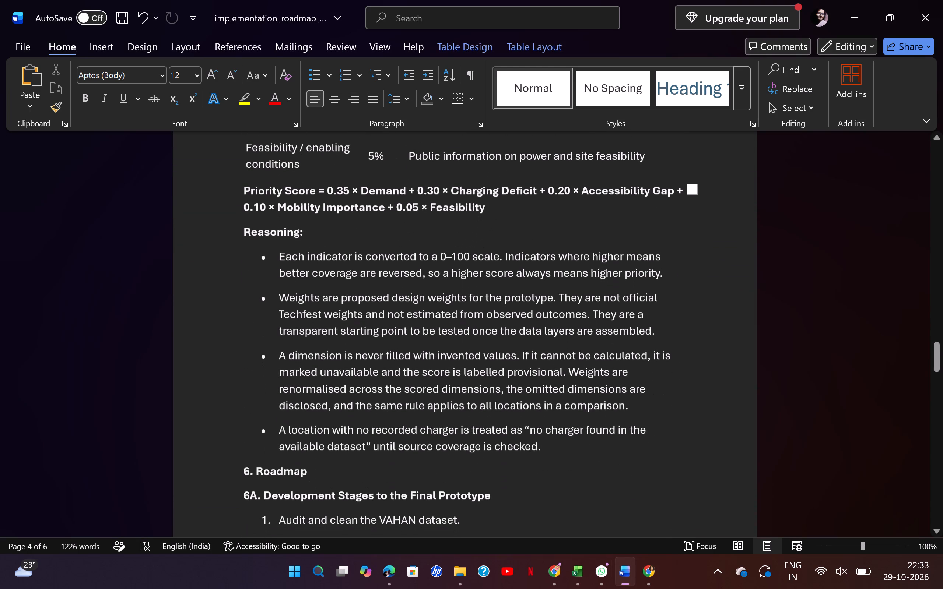
scroll(506, 410, "up", 2)
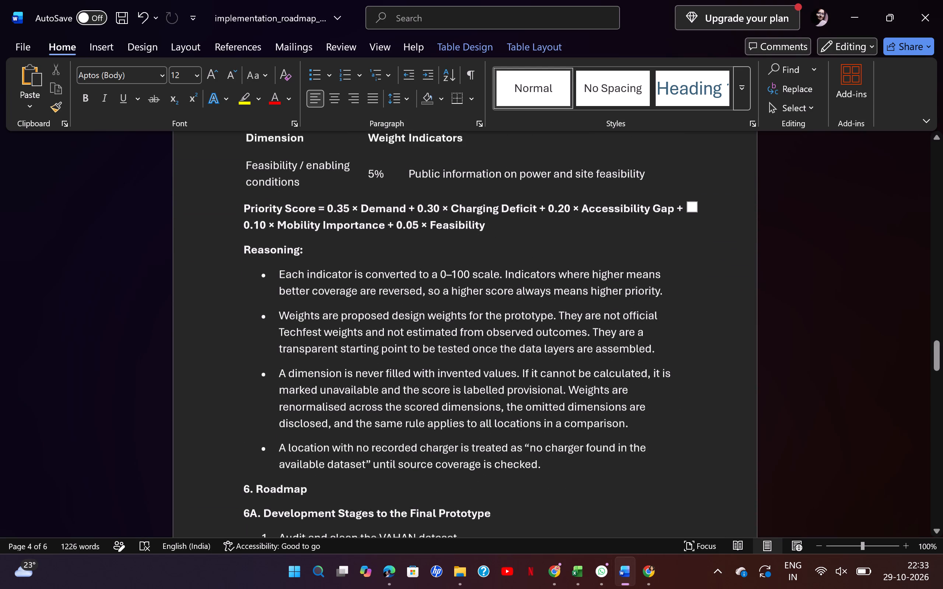
scroll(506, 410, "up", 8)
left_click(657, 588)
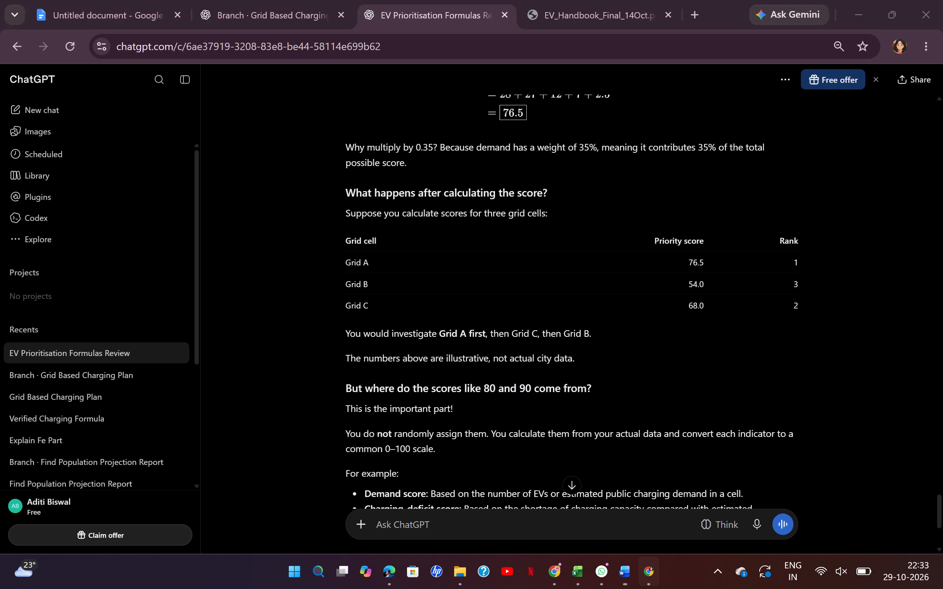
left_click(624, 574)
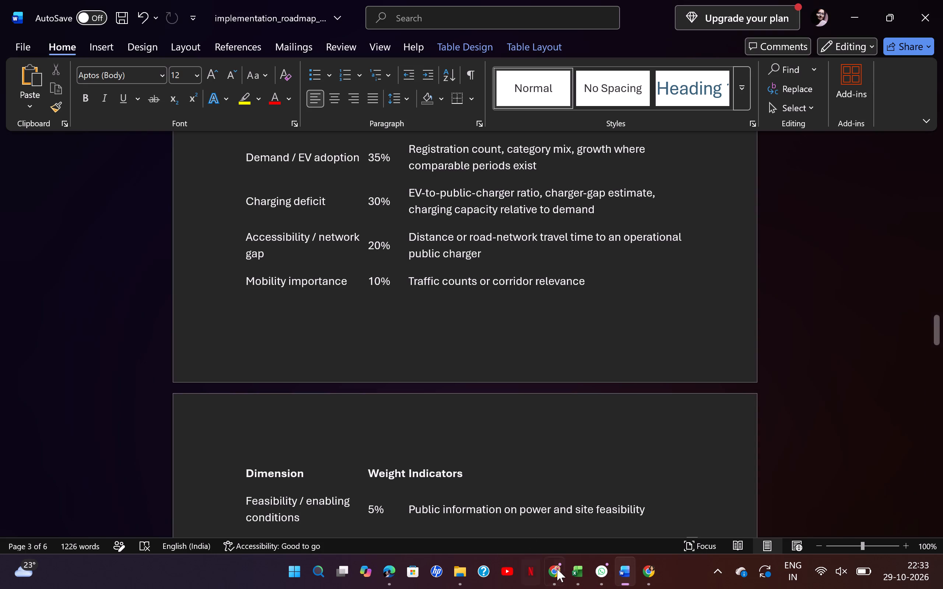
Back in the Google Docs methodology, add a dashed bullet under the remark: "Verify the weight percentages from any official website".
left_click(559, 580)
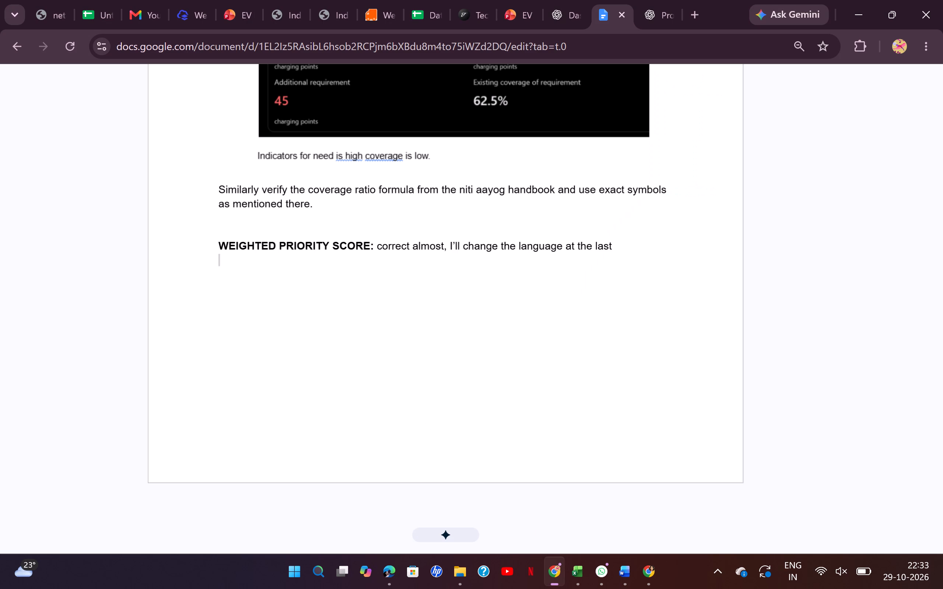
type("very")
key("space")
key("BackSpace")
key("BackSpace")
key("BackSpace")
key("i")
key("BackSpace")
key("BackSpace")
key("BackSpace")
key("BackSpace")
type("- verify the e")
key("BackSpace")
type("weight percentages in")
key("space")
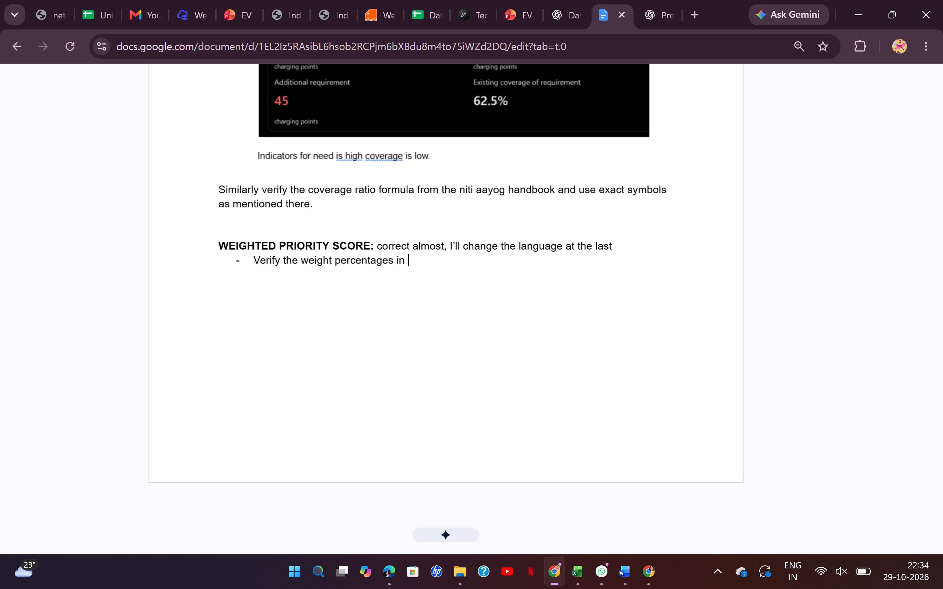
key("BackSpace")
key("BackSpace")
key("BackSpace")
type("from any official webiste")
key("BackSpace")
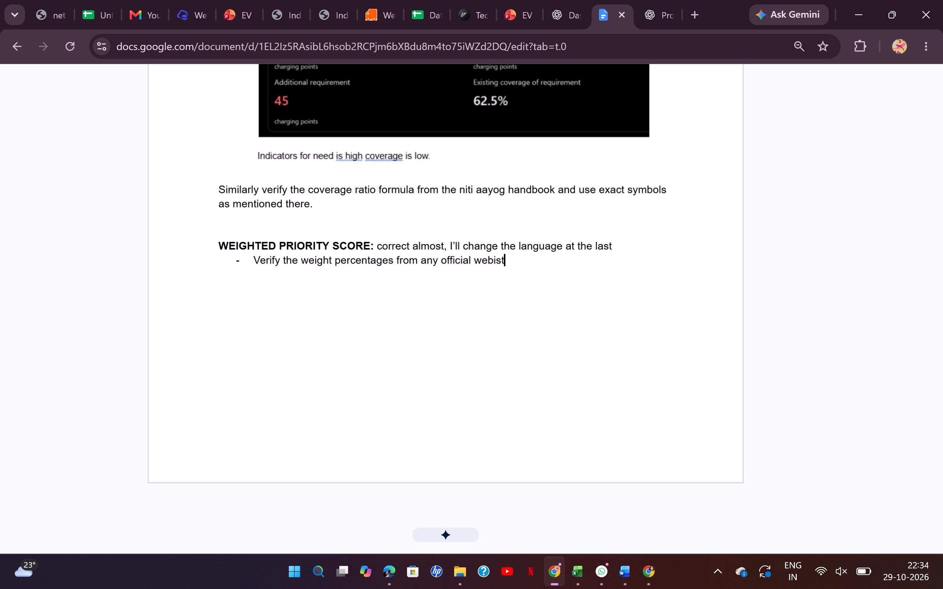
key("BackSpace")
key("BackSpace")
key("BackSpace")
type("site")
key("space")
Append "(can mention in the doc)" to the weight percentages bullet and start another bullet.
key("shift+parenleft")
type("so")
key("BackSpace")
key("BackSpace")
type("can mention in the doc)")
key("Return")
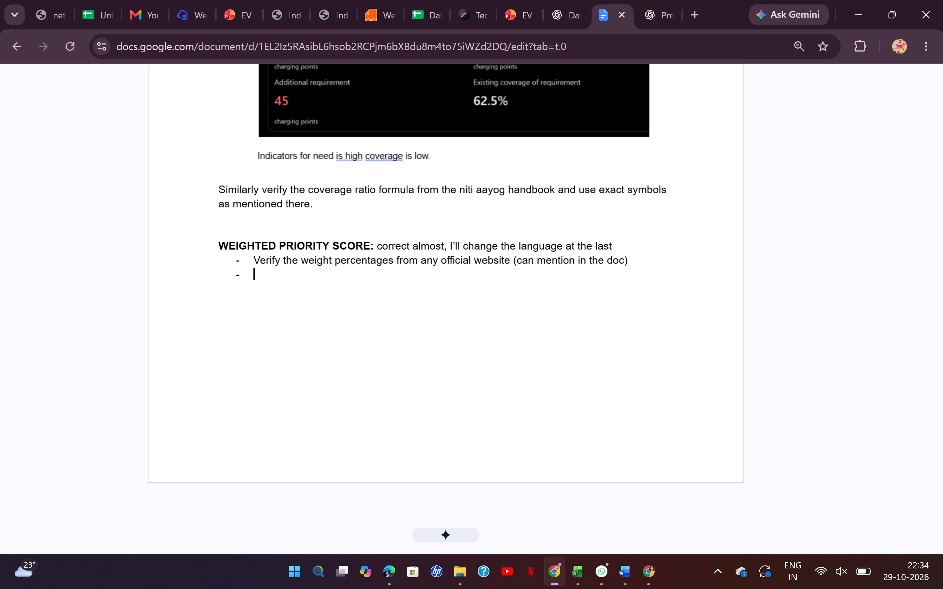
Begin the second bullet with "Verify the formula used in" and switch to the Word roadmap to check the reference.
type("verig")
key("BackSpace")
type("fy the formula used in")
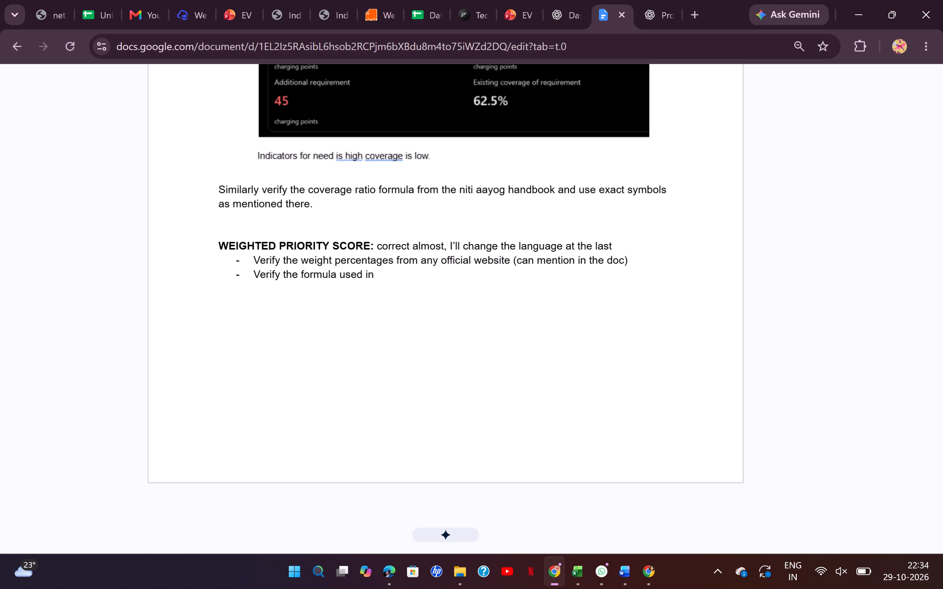
left_click(555, 566)
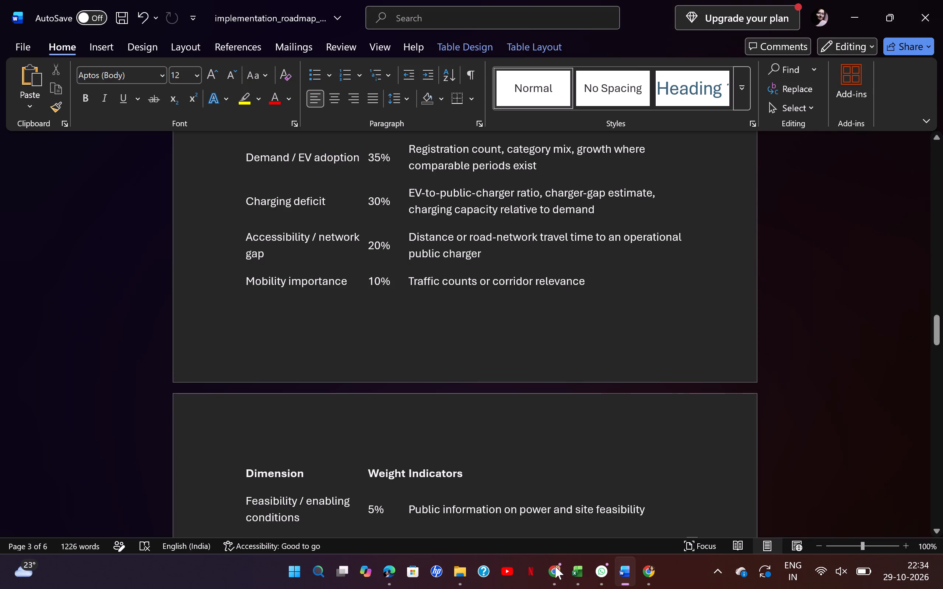
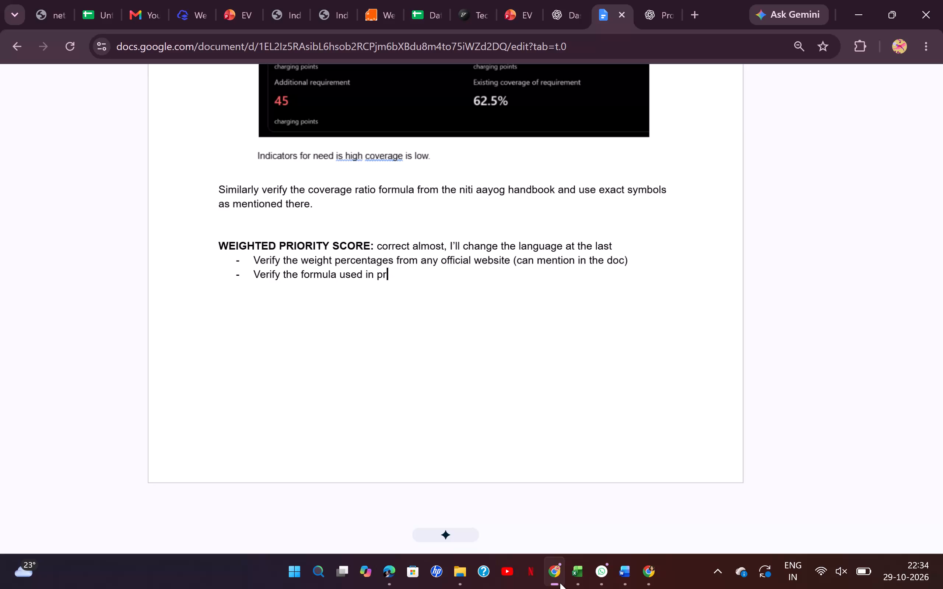
Complete the second bullet as "Verify the formula used in priority score from official website (mention in doc)" and start another bullet.
type("iority score")
key("space")
type("from official webiste")
key("space")
key("BackSpace")
key("BackSpace")
key("BackSpace")
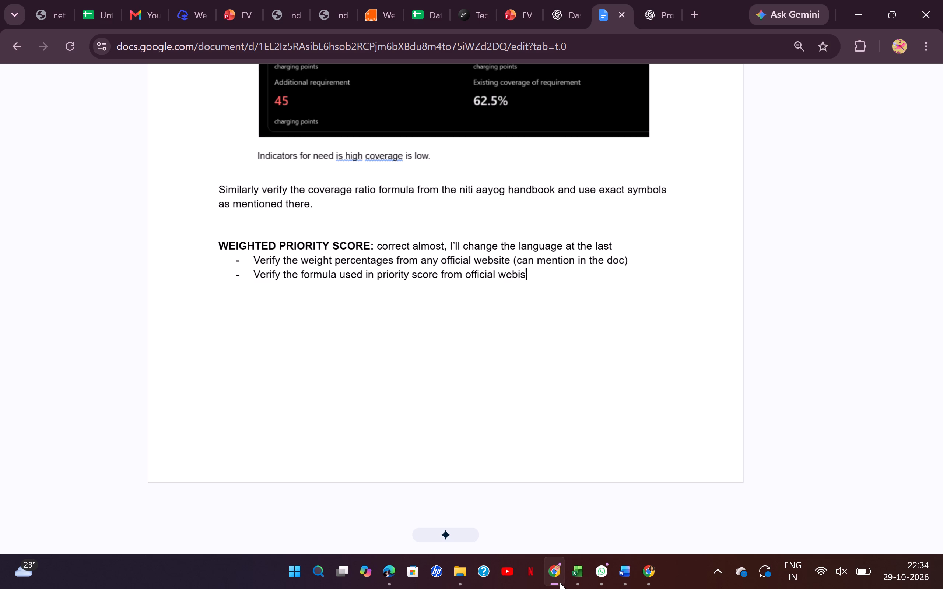
key("BackSpace")
key("BackSpace")
type("site")
key("space")
type("(mention in doc0")
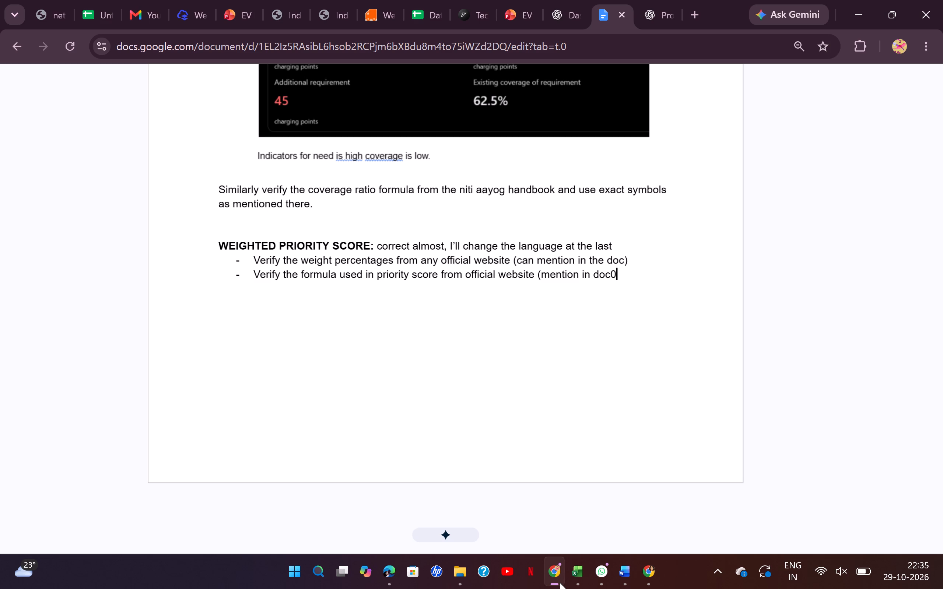
key("BackSpace")
key("shift+parenright")
key("Return")
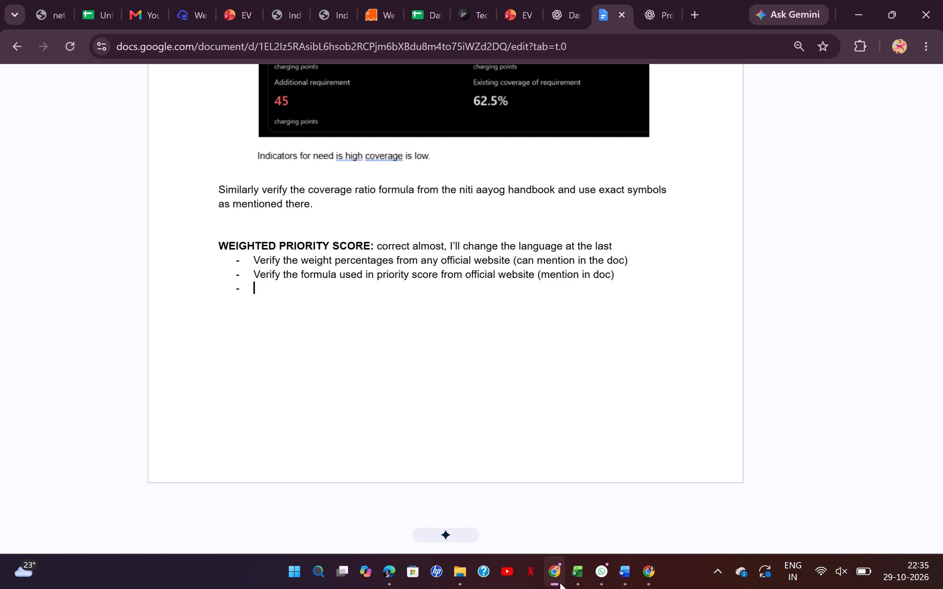
Switch to the Word roadmap and read from the priority score reasoning through section 6's development stages and scalability phases.
left_click(560, 582)
scroll(500, 519, "down", 5)
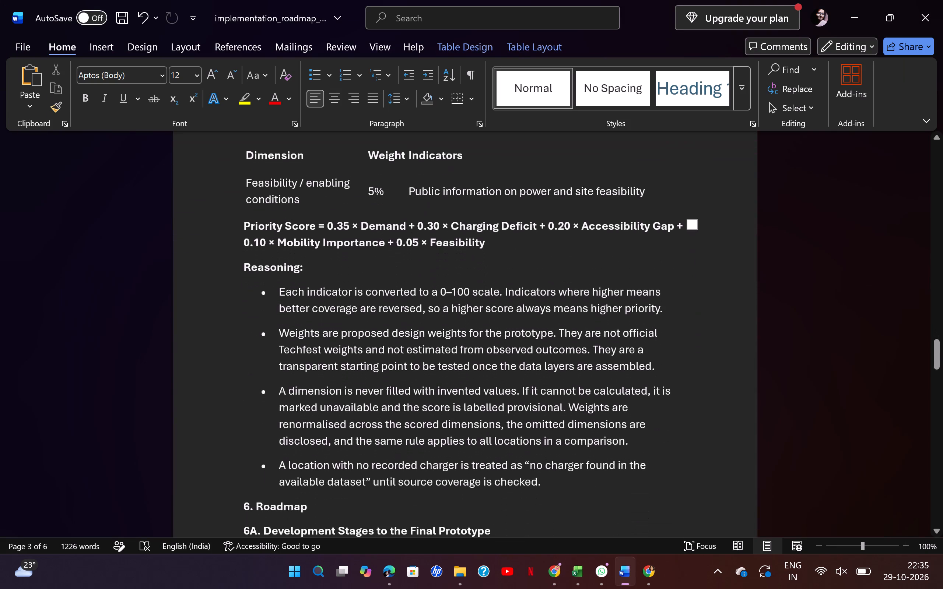
scroll(421, 493, "down", 1)
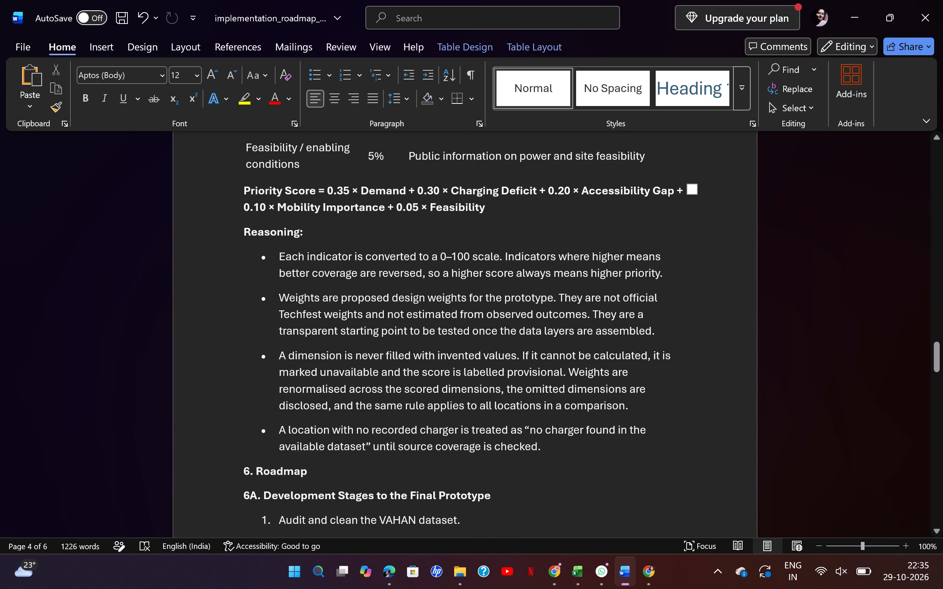
scroll(421, 493, "down", 7)
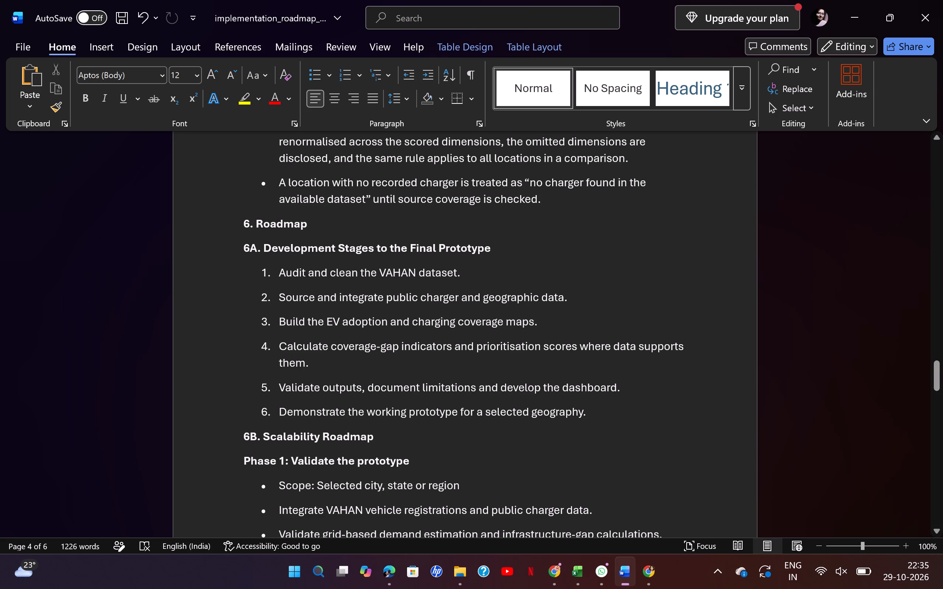
scroll(590, 279, "down", 1)
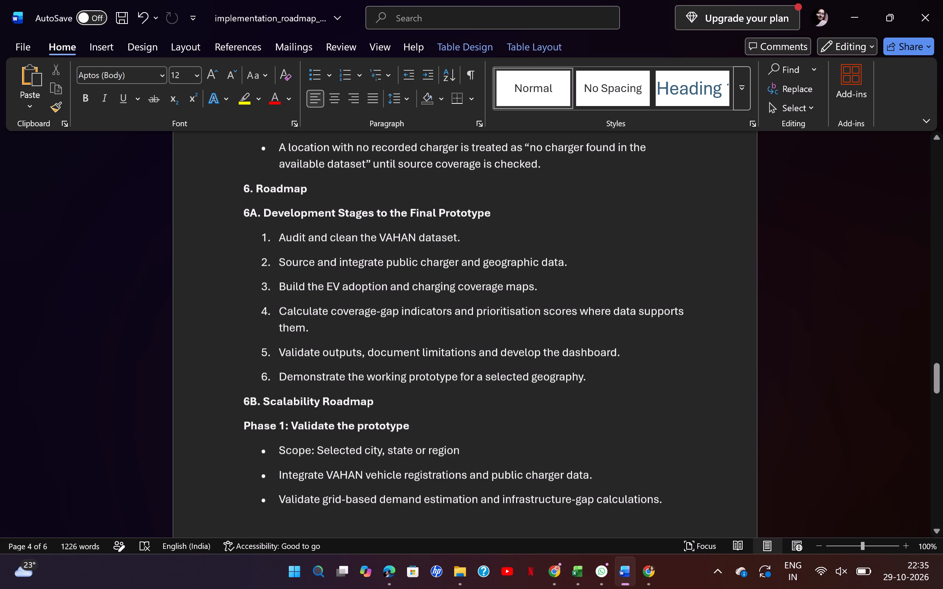
scroll(591, 278, "down", 6)
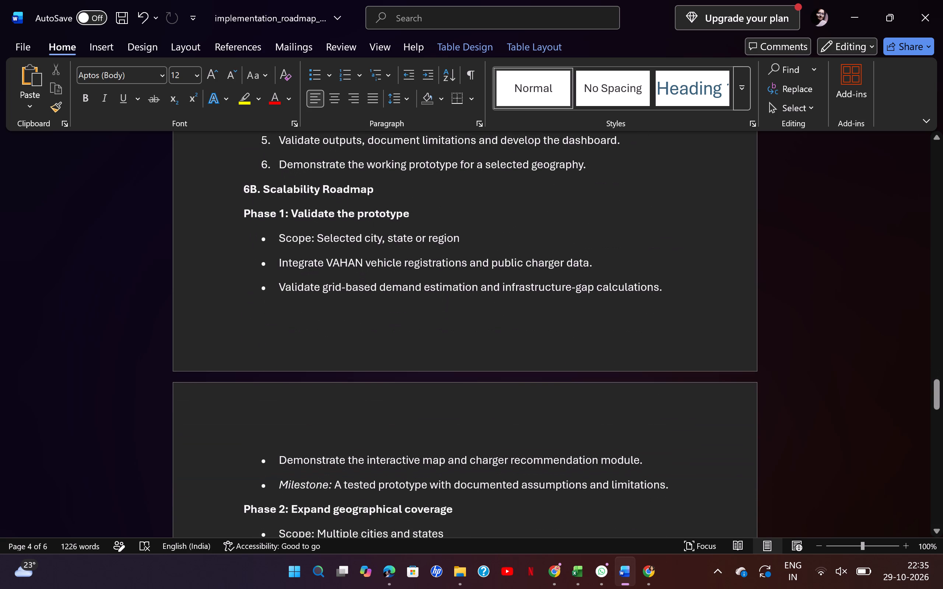
scroll(591, 278, "down", 14)
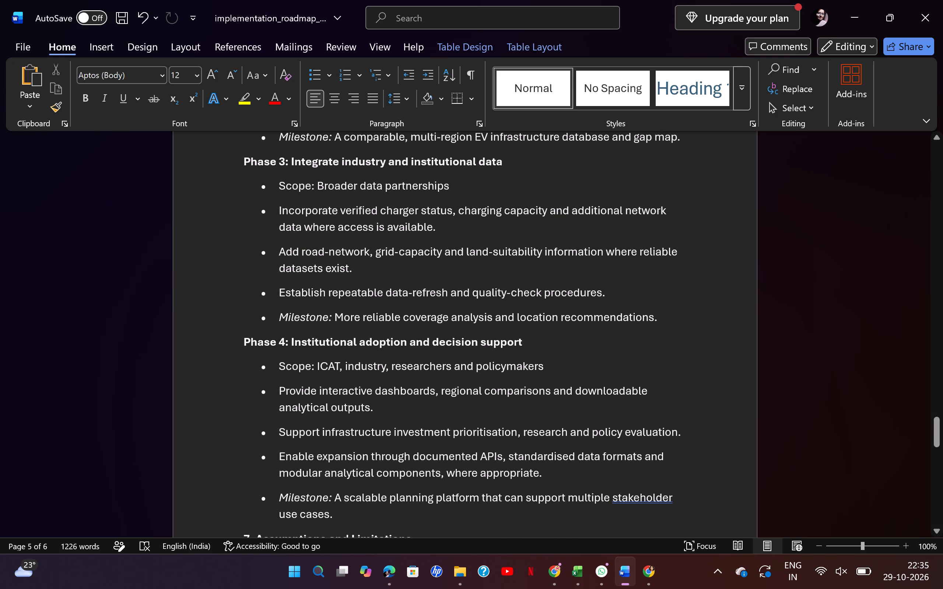
scroll(593, 273, "down", 12)
scroll(593, 272, "up", 11)
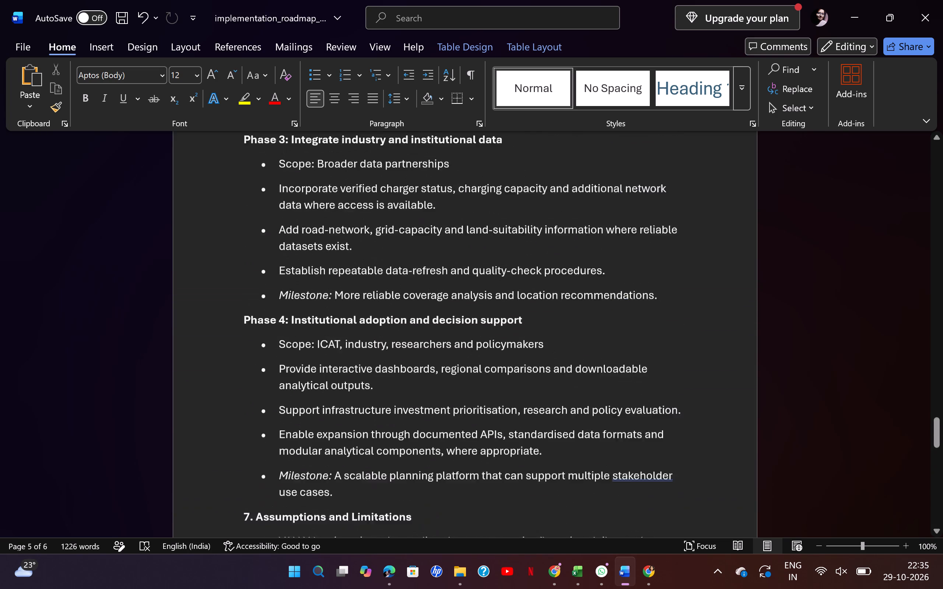
Go back through the roadmap's data handling and tech stack, and read section 4, The Map, in detail.
scroll(593, 272, "up", 20)
scroll(593, 272, "up", 20)
scroll(593, 272, "up", 2)
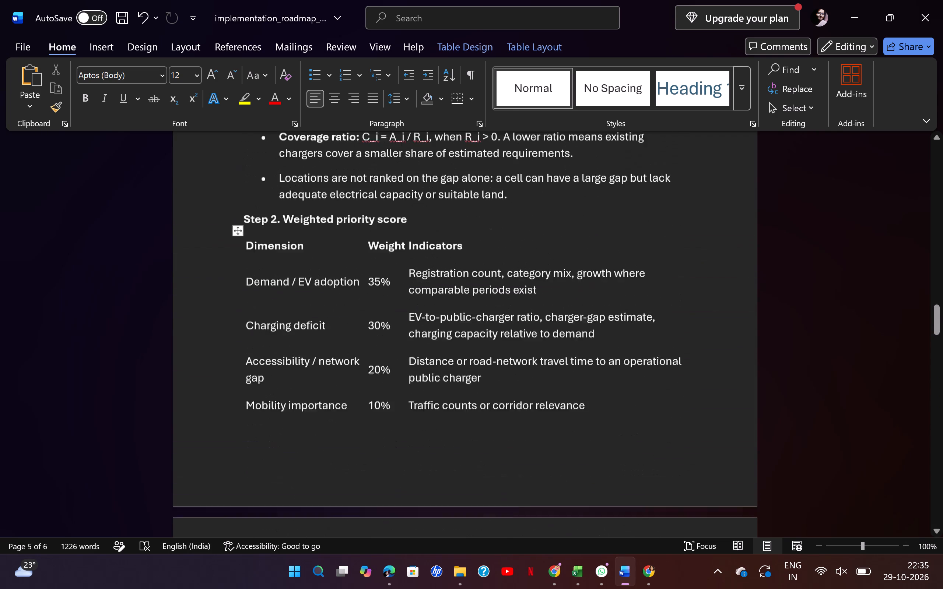
scroll(593, 271, "up", 20)
scroll(593, 271, "up", 11)
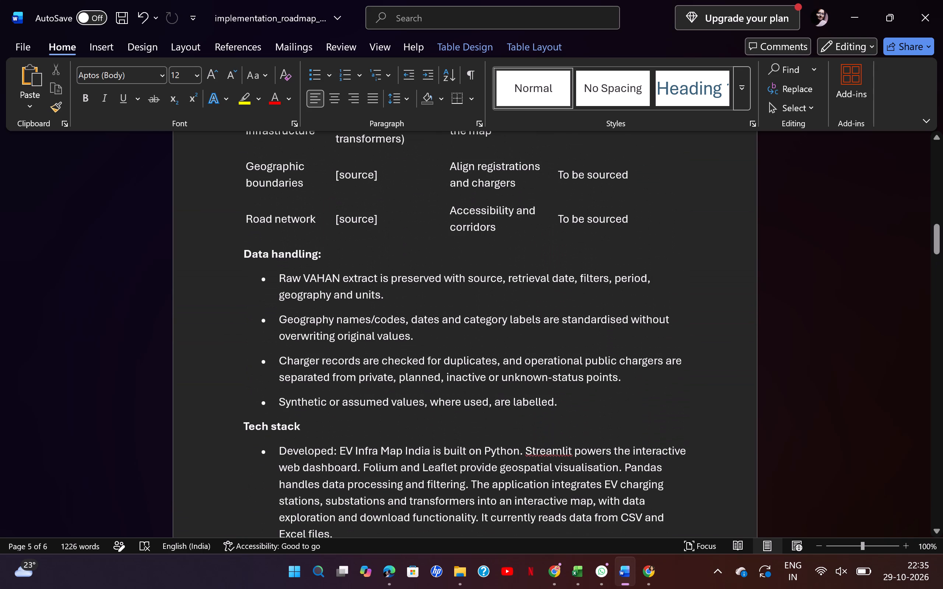
scroll(594, 268, "up", 2)
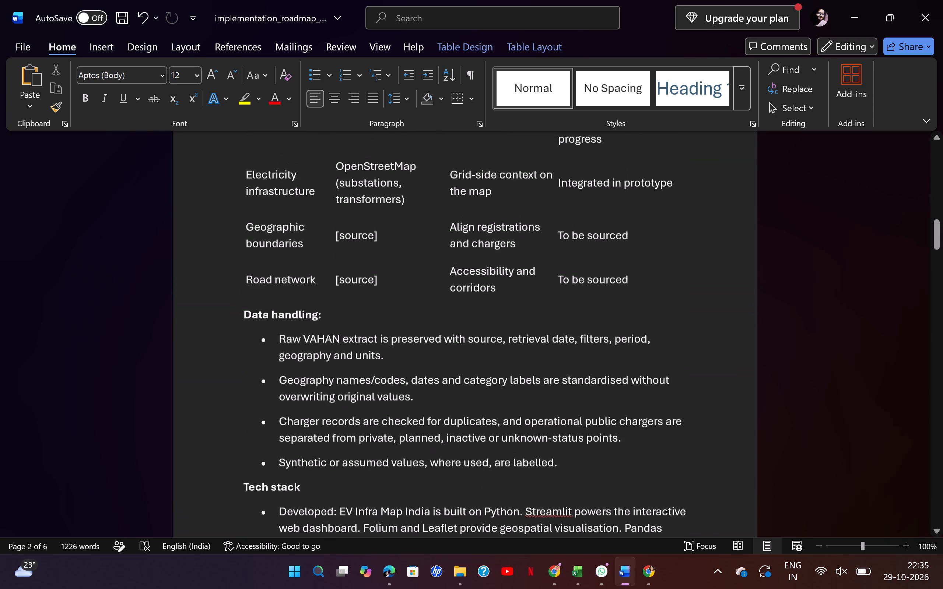
scroll(594, 268, "up", 4)
scroll(594, 268, "down", 11)
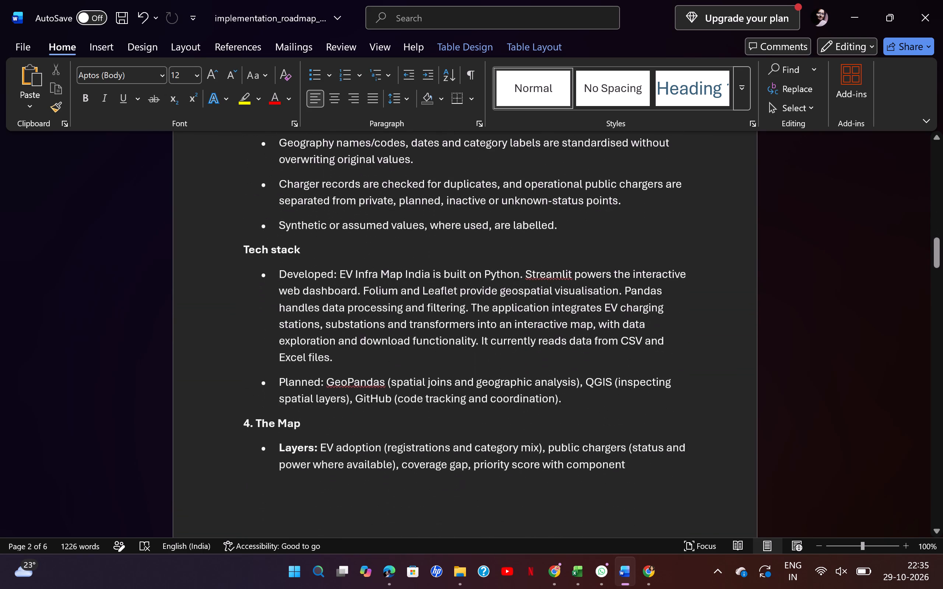
scroll(594, 268, "down", 8)
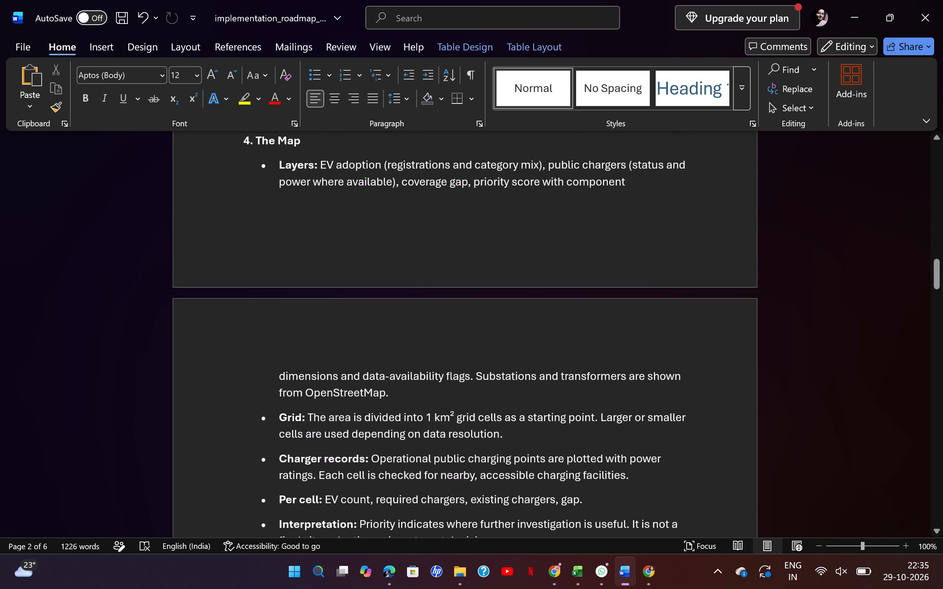
scroll(594, 268, "down", 1)
scroll(594, 268, "up", 2)
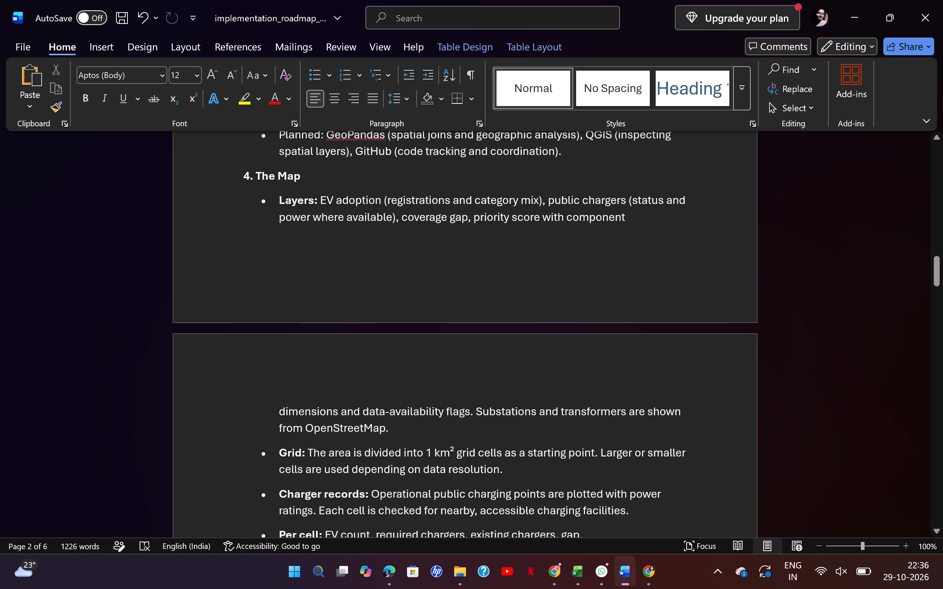
scroll(631, 402, "down", 2)
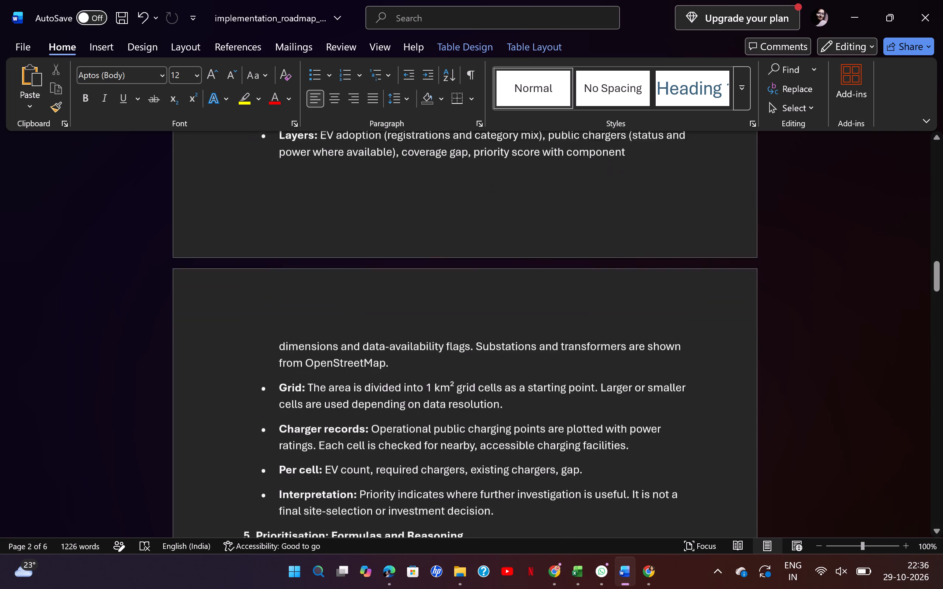
scroll(631, 402, "down", 2)
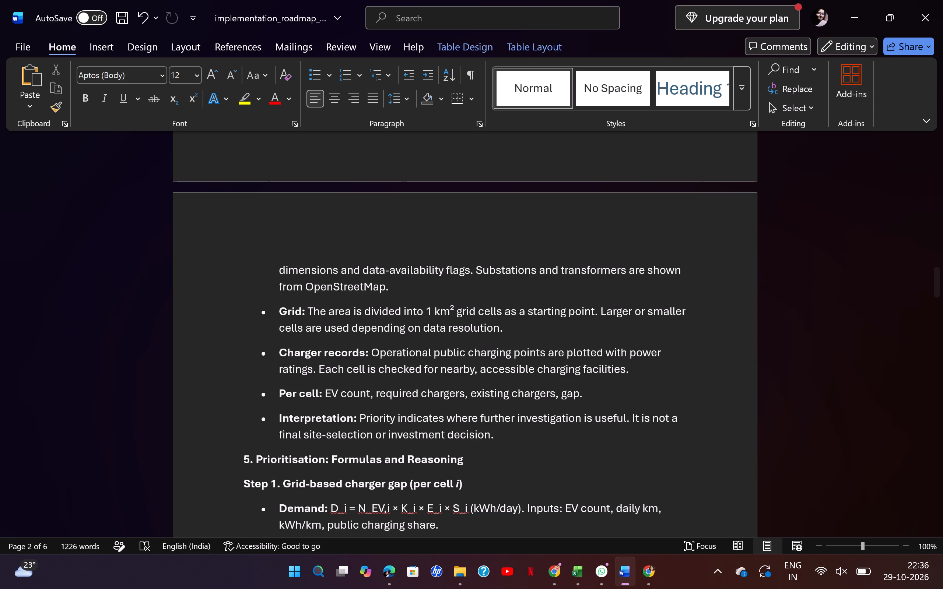
scroll(631, 401, "up", 4)
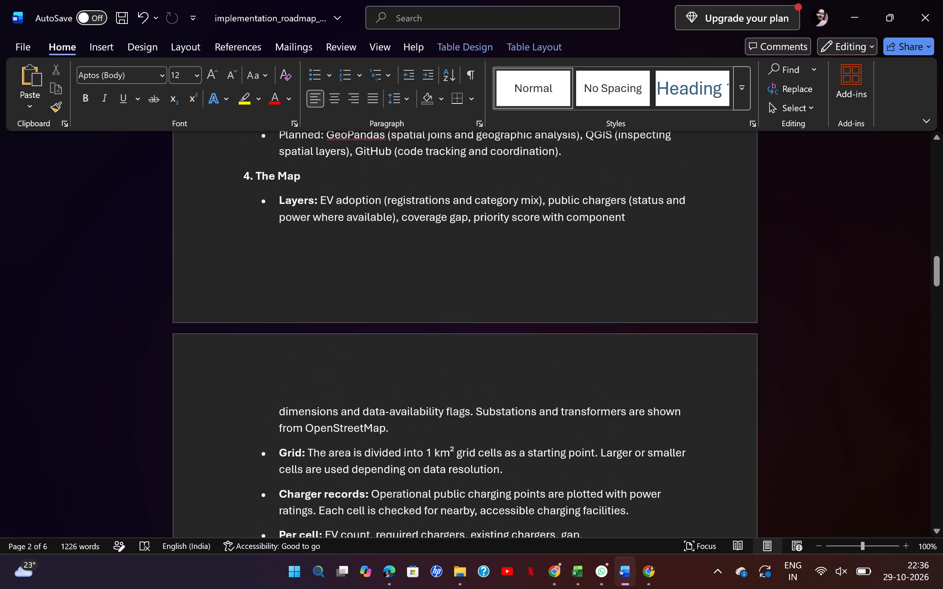
scroll(631, 399, "up", 2)
scroll(631, 399, "down", 5)
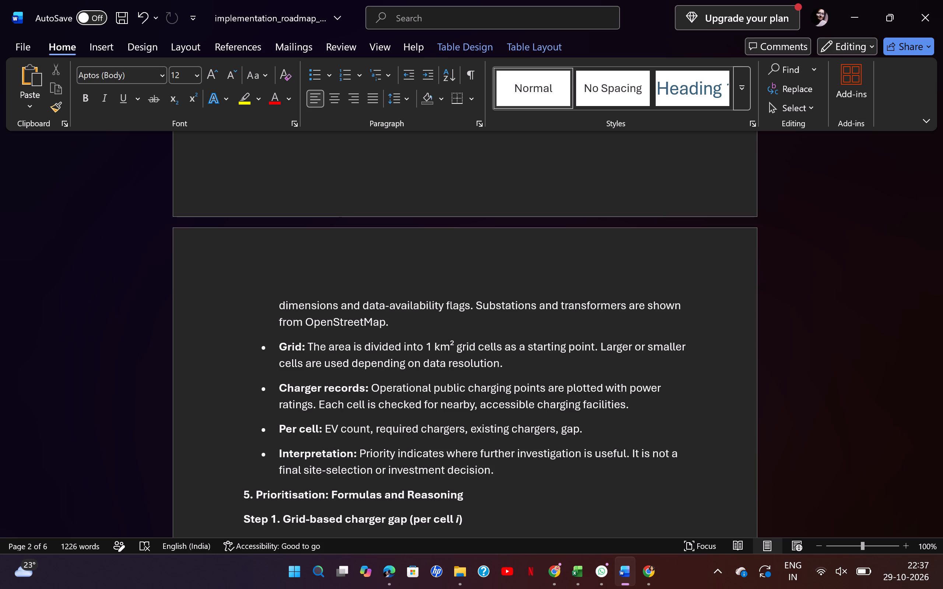
scroll(632, 399, "up", 3)
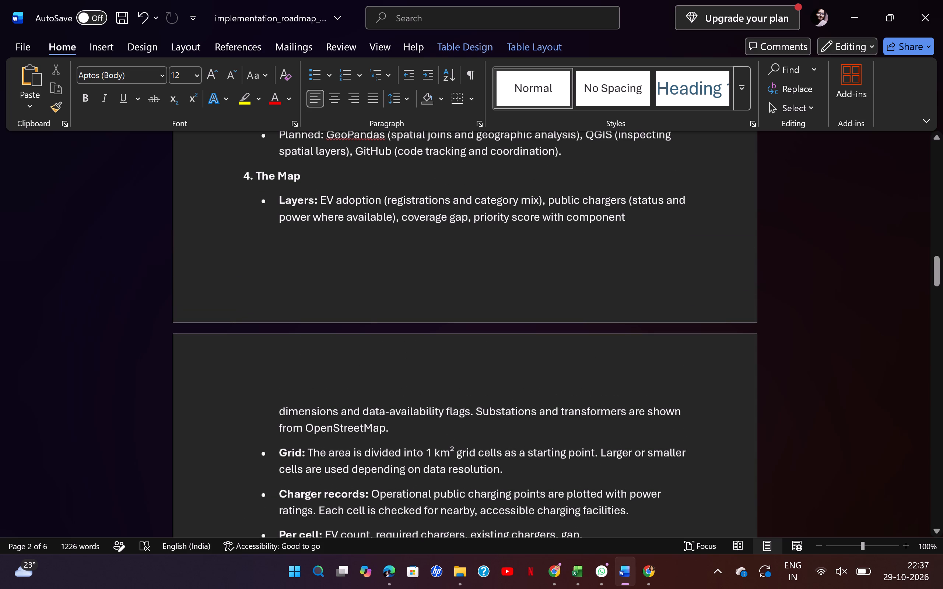
Copy section 4 of the roadmap, from The Map heading through the end of the Interpretation bullet.
left_click_drag(256, 172, 529, 412)
scroll(529, 411, "down", 4)
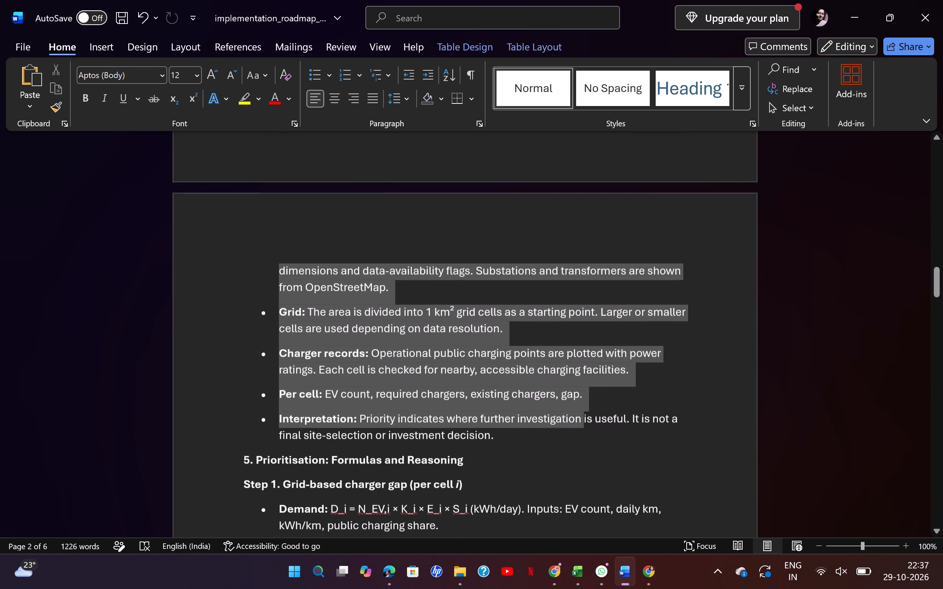
left_click_drag(529, 412, 530, 438)
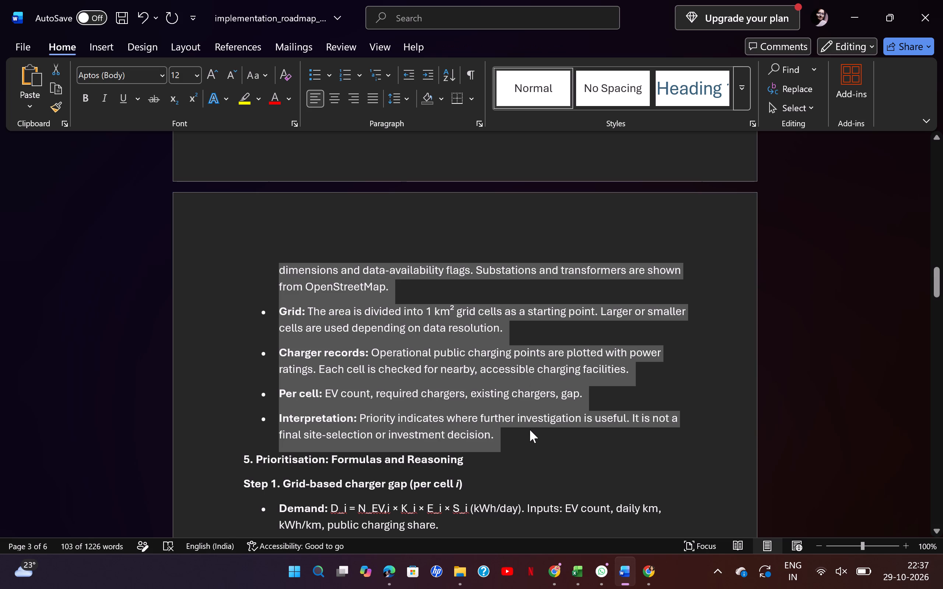
key("ctrl+v")
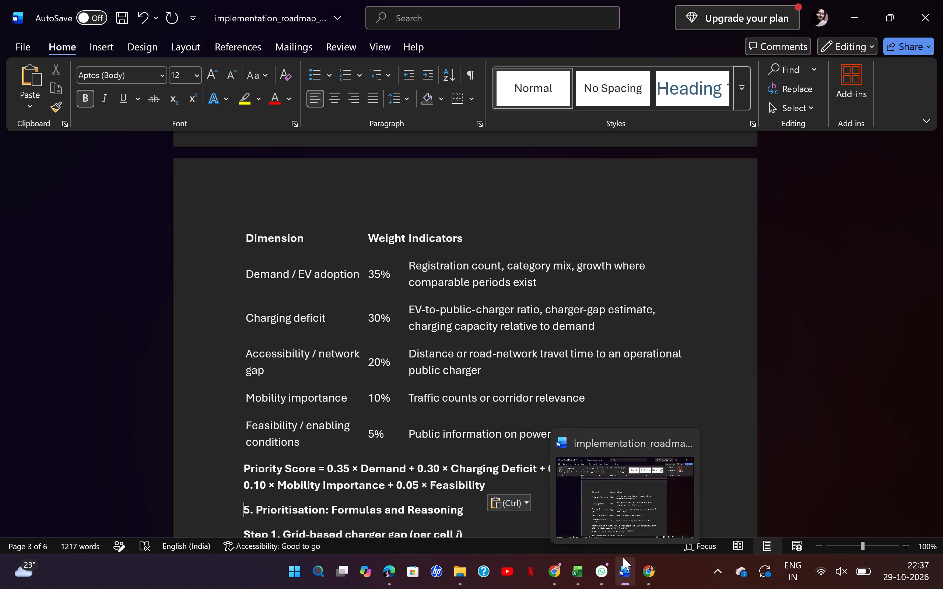
key("ctrl+z")
key("ctrl+c")
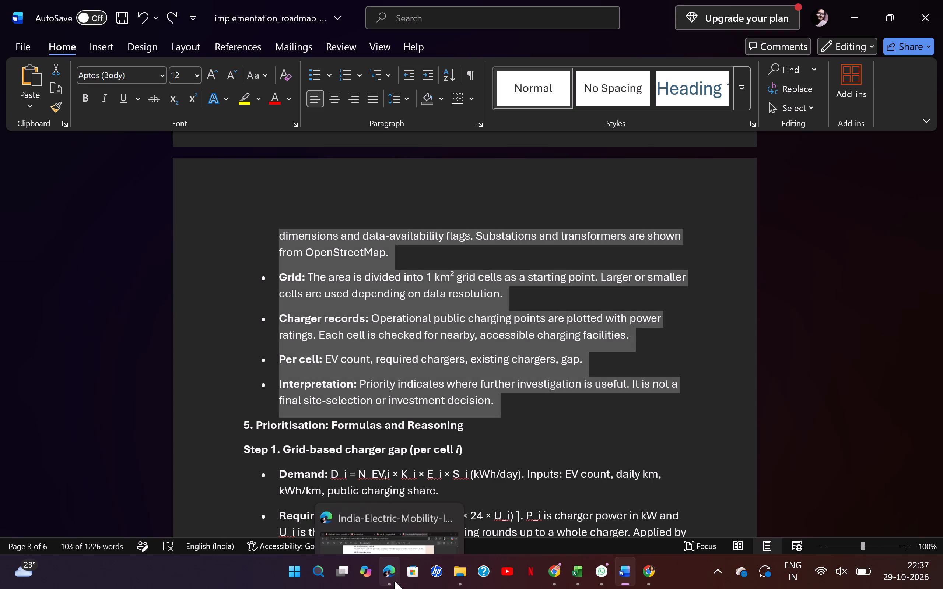
left_click(542, 588)
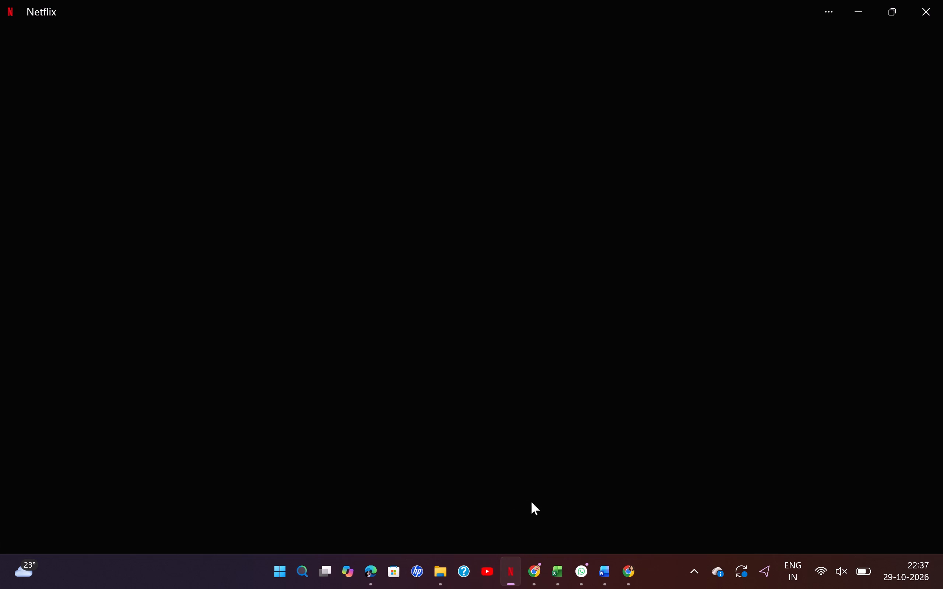
left_click(632, 576)
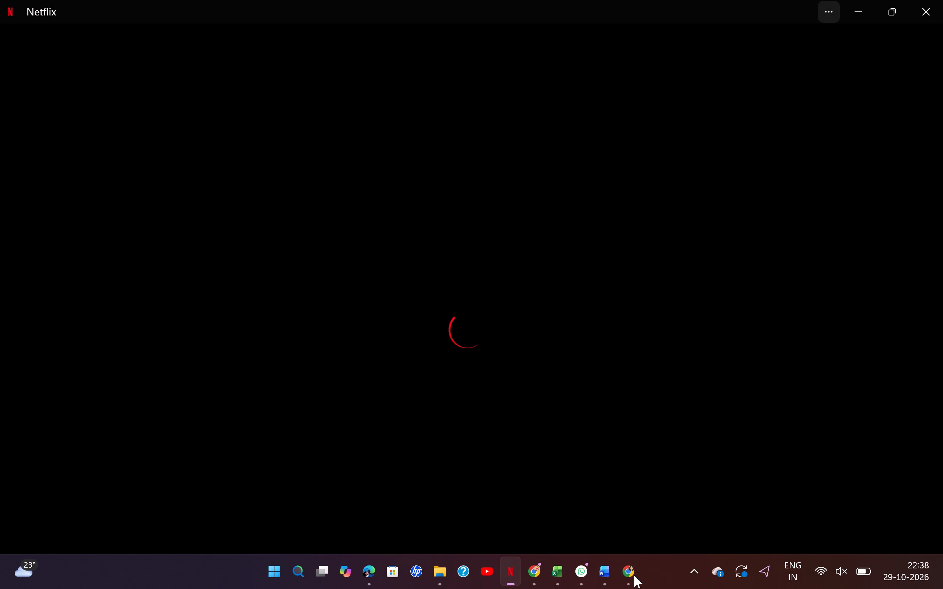
left_click(539, 582)
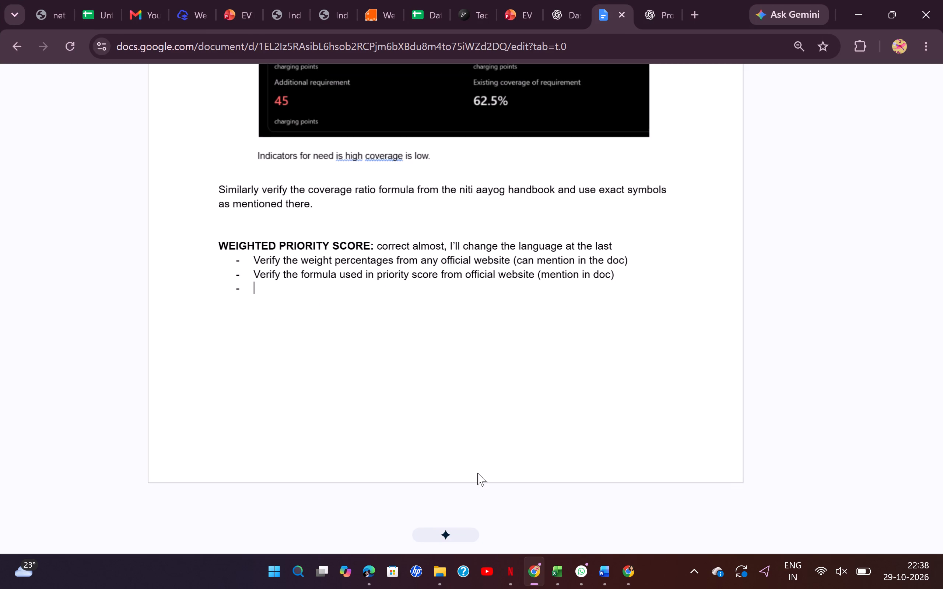
scroll(456, 292, "up", 20)
scroll(456, 292, "up", 2)
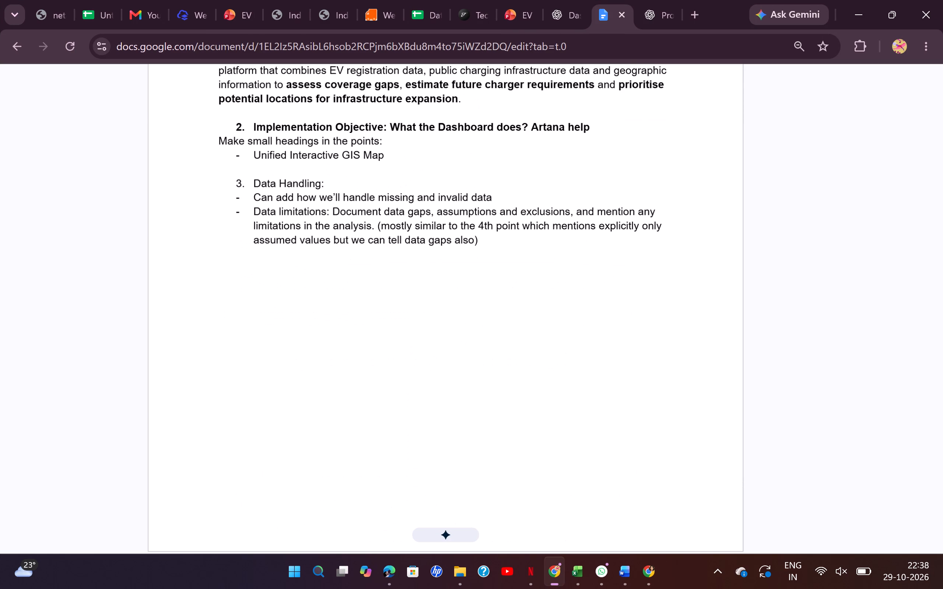
scroll(456, 292, "down", 4)
left_click(257, 323)
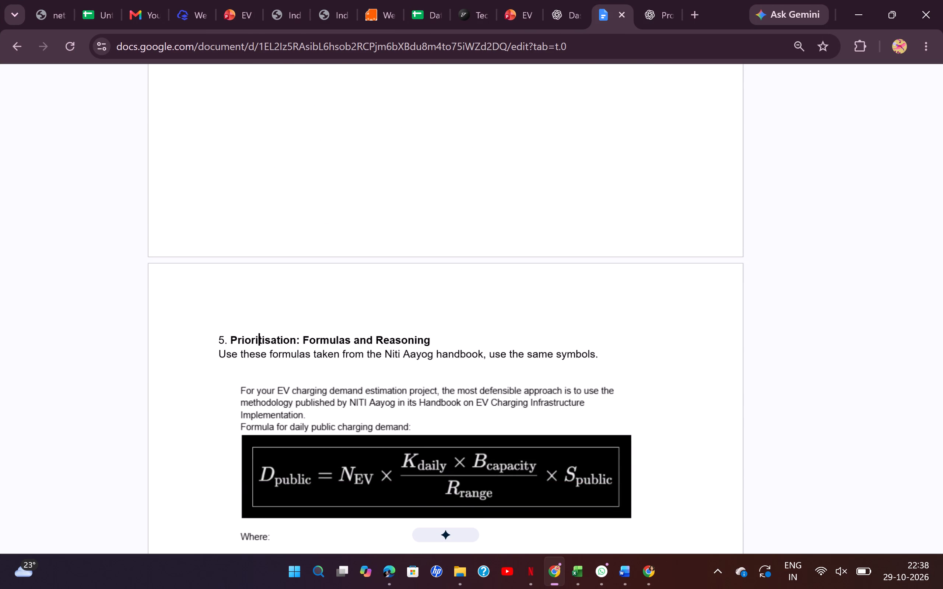
left_click(215, 341)
key("ctrl+v")
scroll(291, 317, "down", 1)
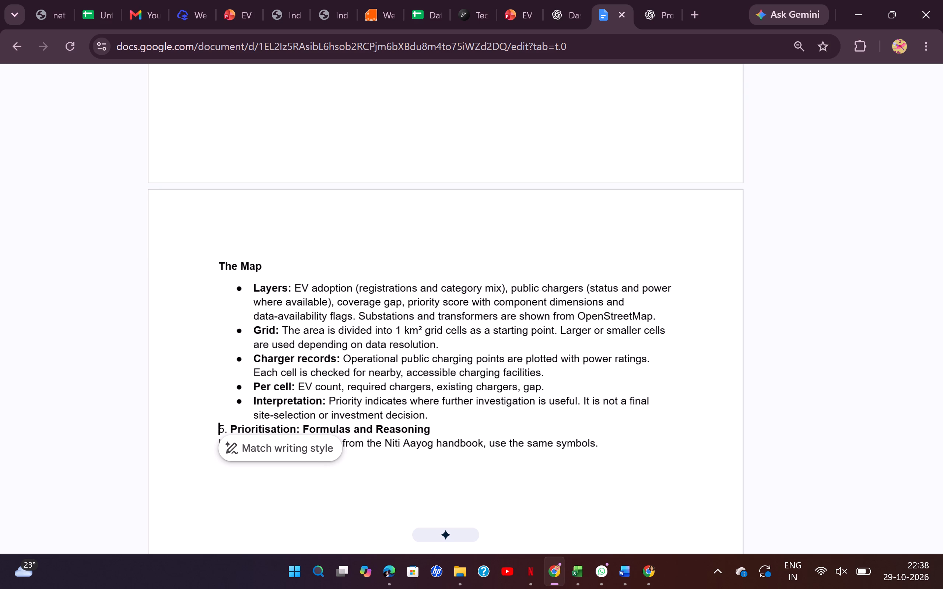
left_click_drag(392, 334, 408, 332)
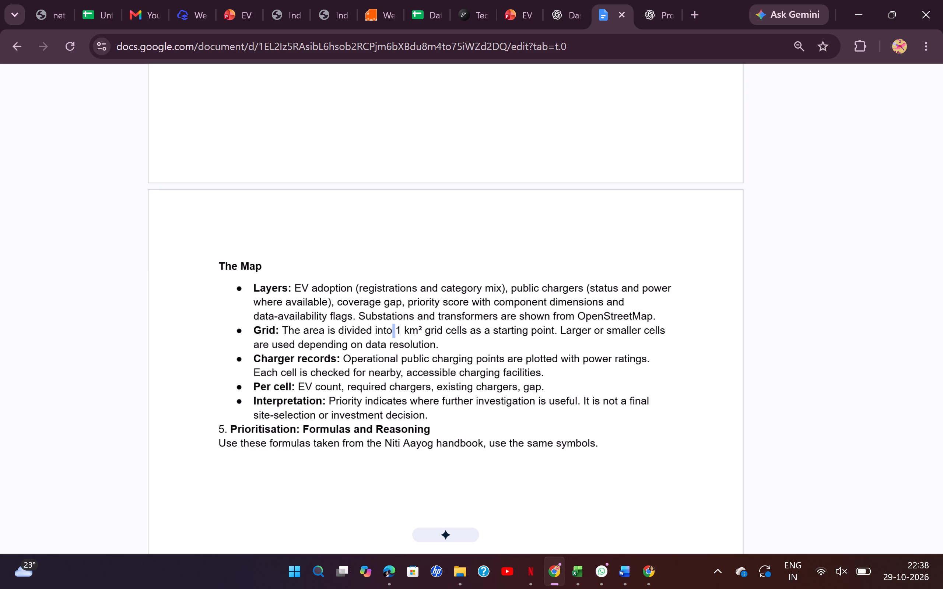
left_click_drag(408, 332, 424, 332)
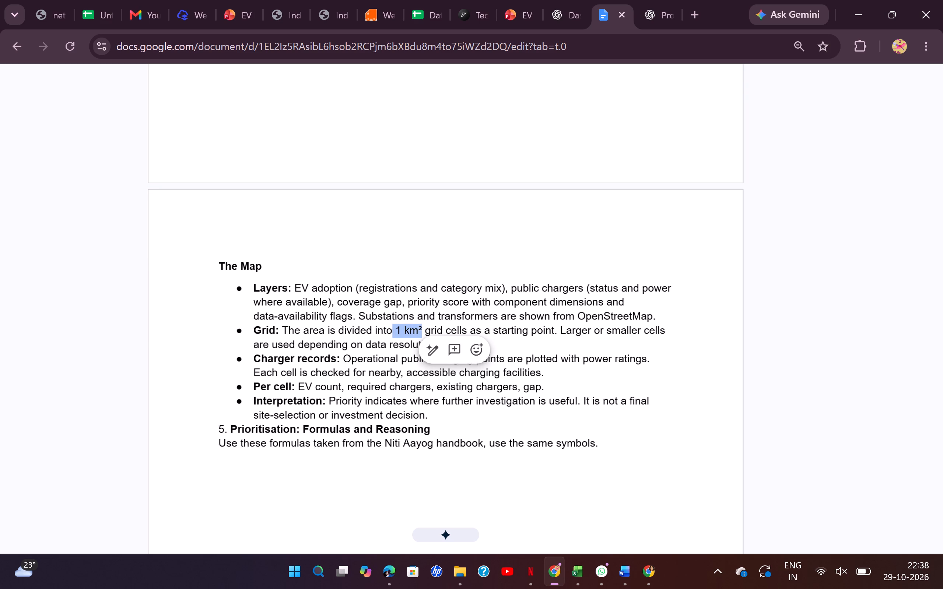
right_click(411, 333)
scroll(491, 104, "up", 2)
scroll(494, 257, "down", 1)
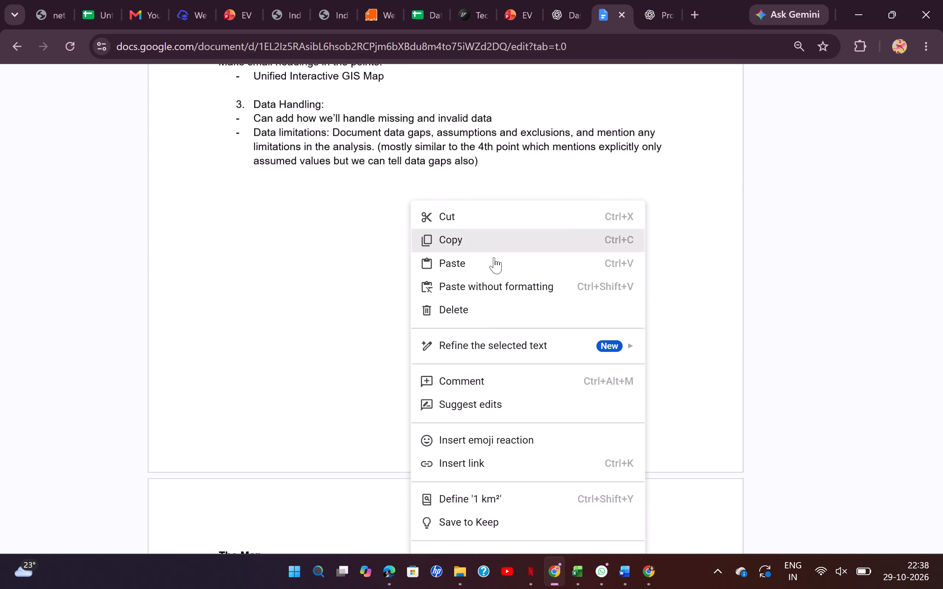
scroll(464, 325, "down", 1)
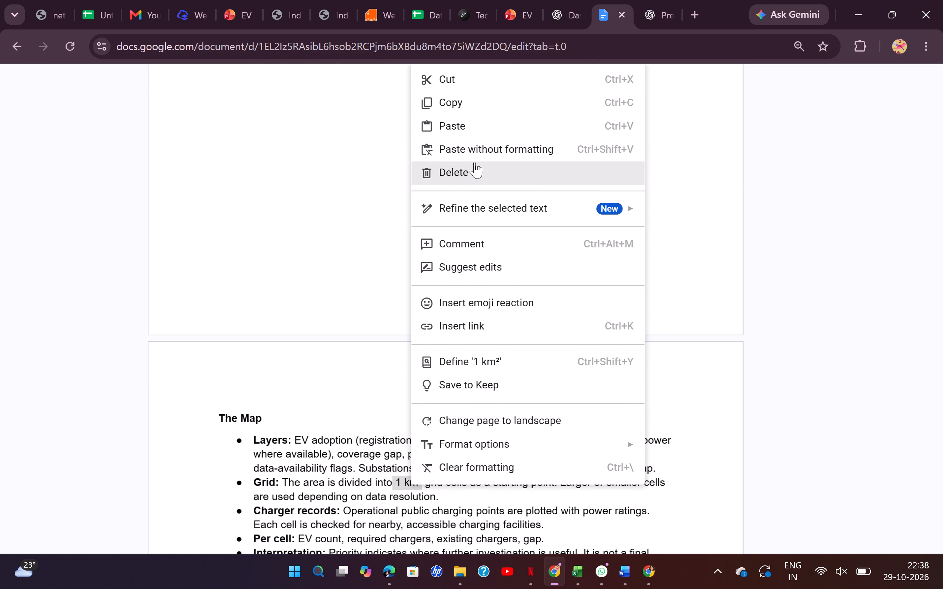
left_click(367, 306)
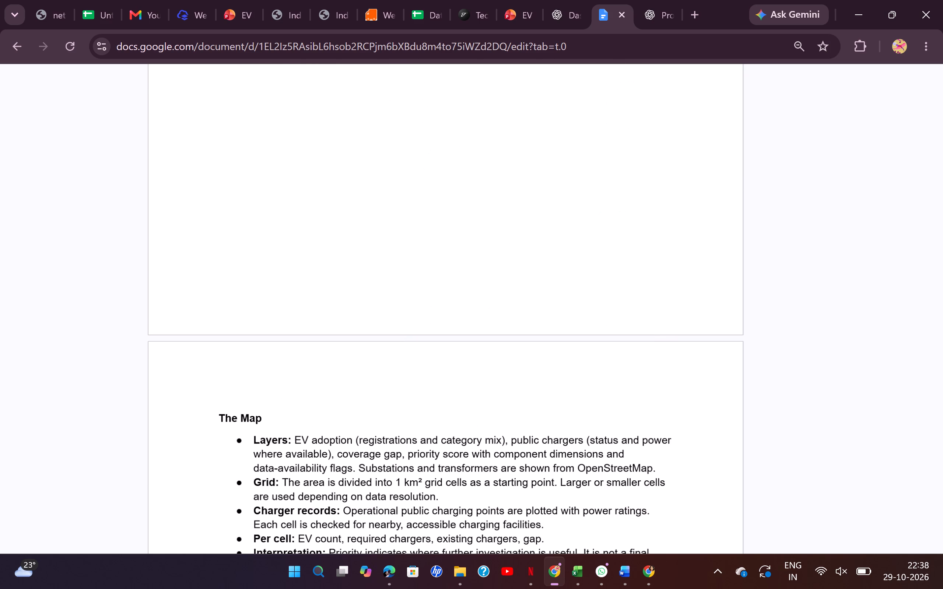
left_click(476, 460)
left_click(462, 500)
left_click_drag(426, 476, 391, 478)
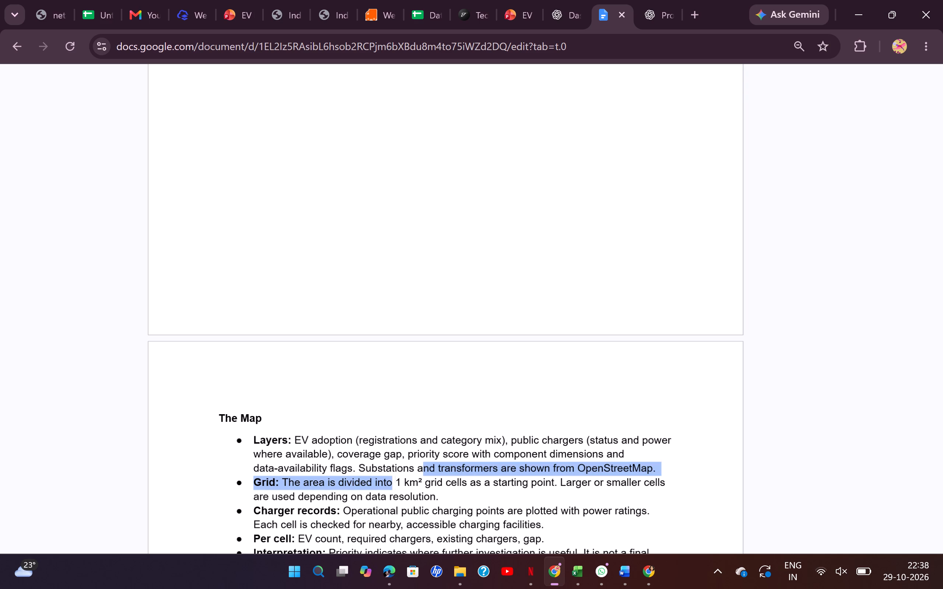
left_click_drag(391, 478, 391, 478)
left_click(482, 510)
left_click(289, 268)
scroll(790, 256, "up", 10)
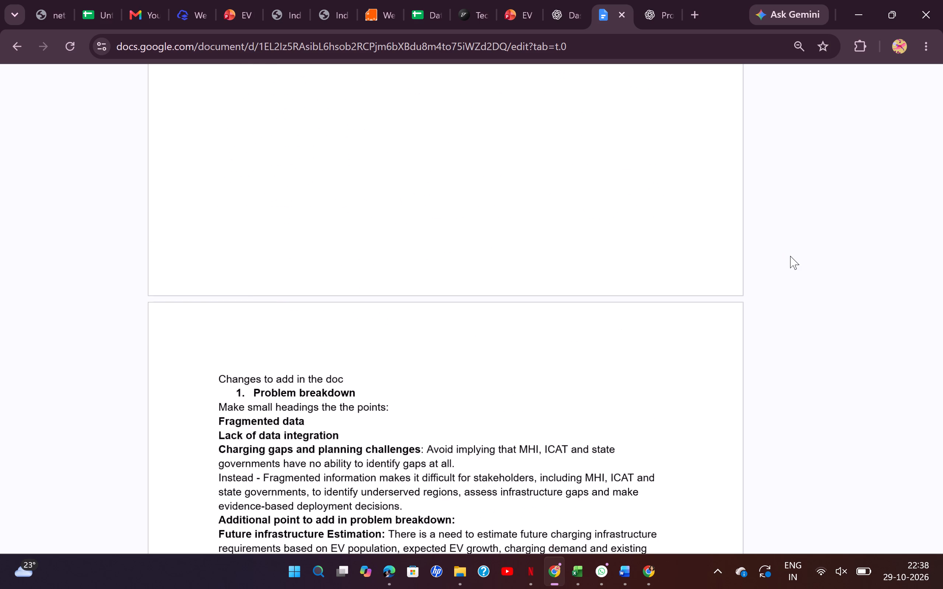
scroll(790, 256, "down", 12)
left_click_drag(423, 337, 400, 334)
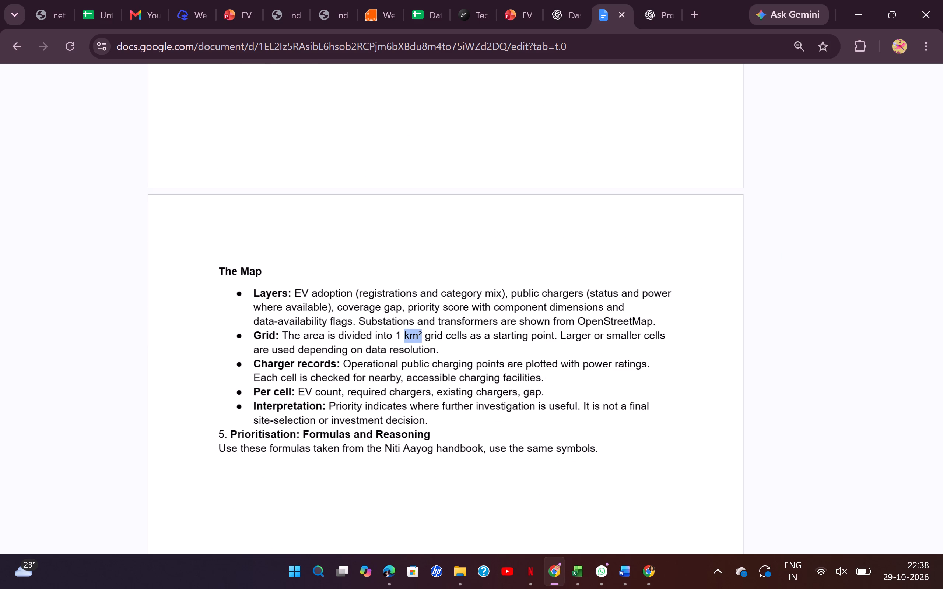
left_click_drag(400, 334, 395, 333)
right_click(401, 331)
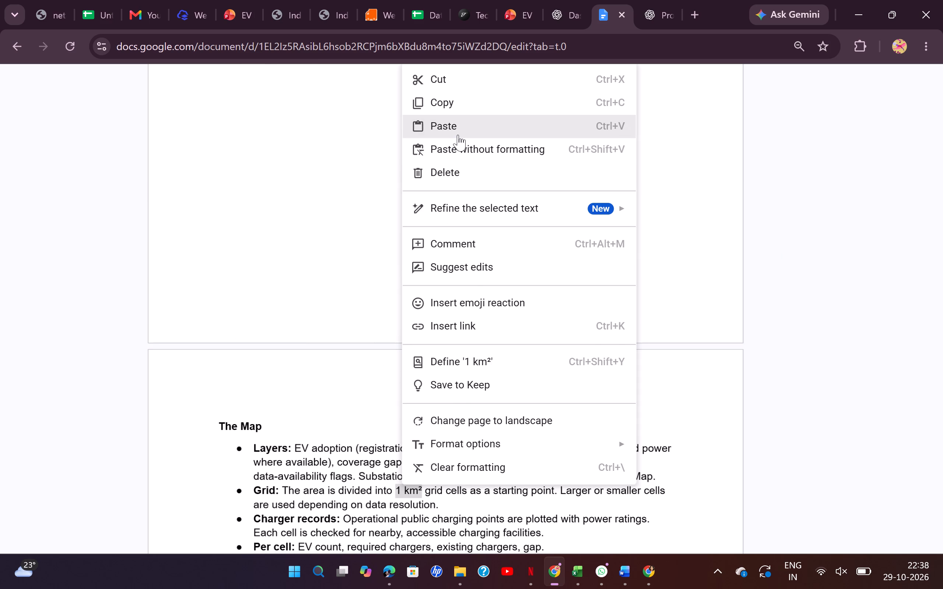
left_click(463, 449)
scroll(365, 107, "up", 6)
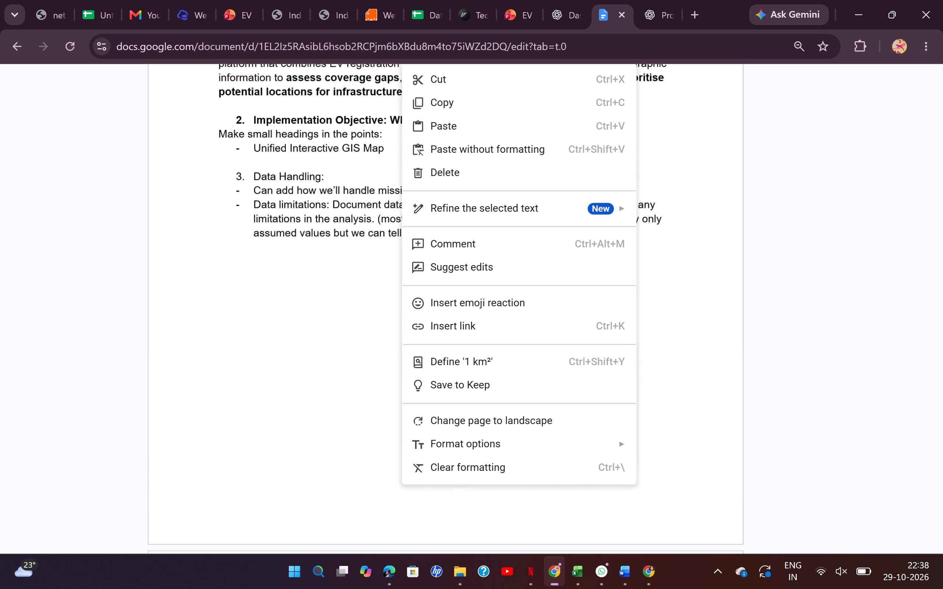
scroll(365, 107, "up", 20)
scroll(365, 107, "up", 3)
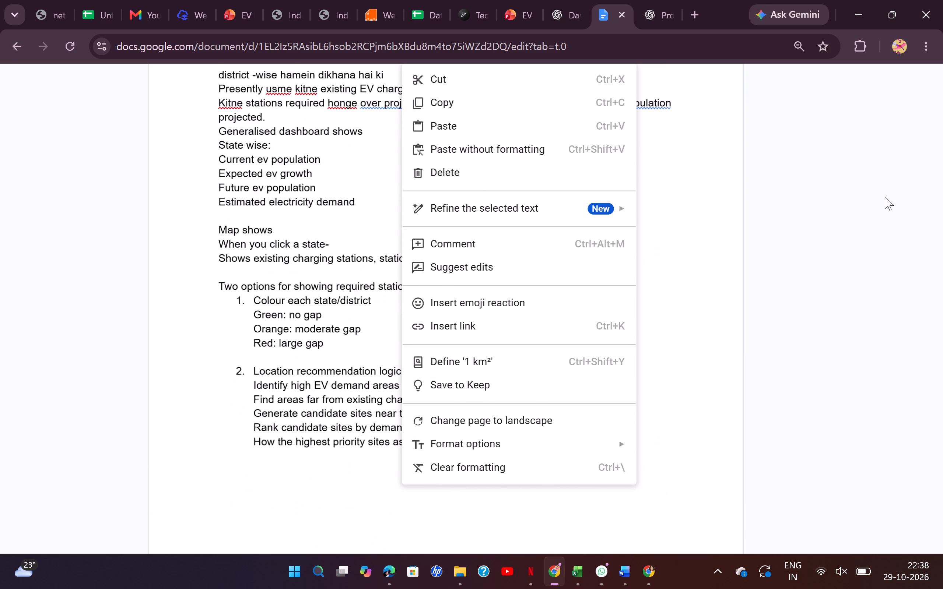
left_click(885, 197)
Set the text colour of "1 km²" in the Map section's Grid bullet to red.
scroll(646, 272, "up", 12)
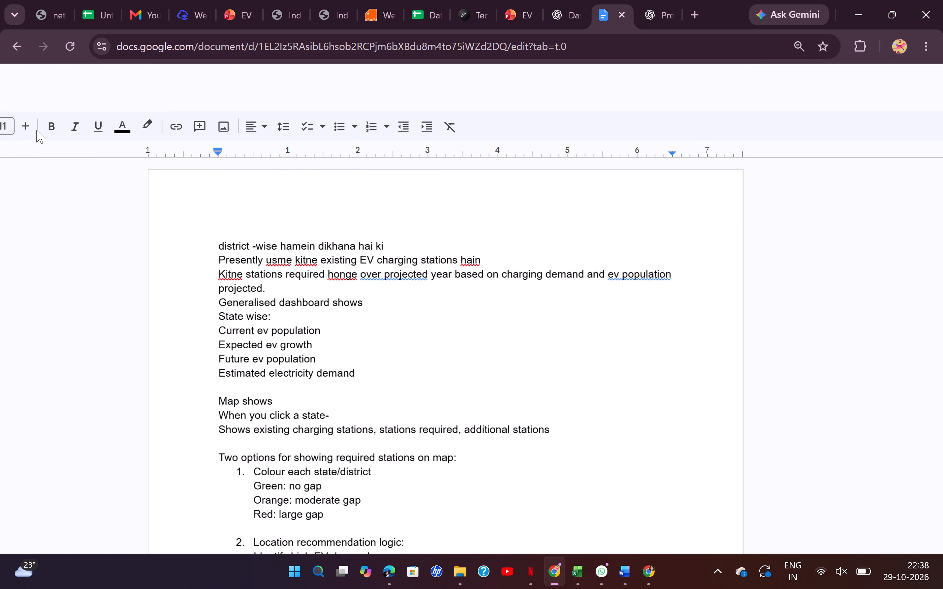
left_click_drag(63, 243, 82, 241)
scroll(4, 430, "right", 4)
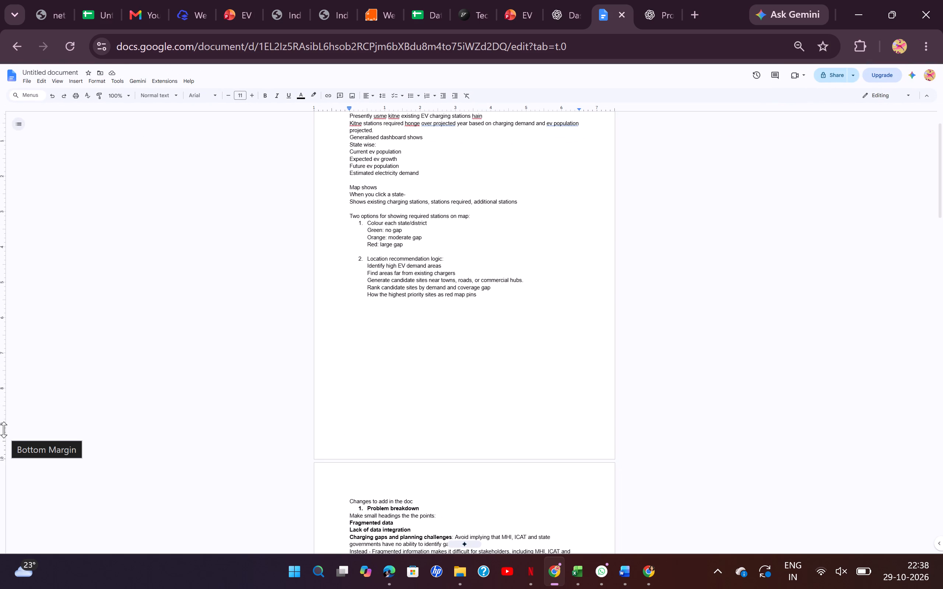
scroll(671, 303, "down", 7)
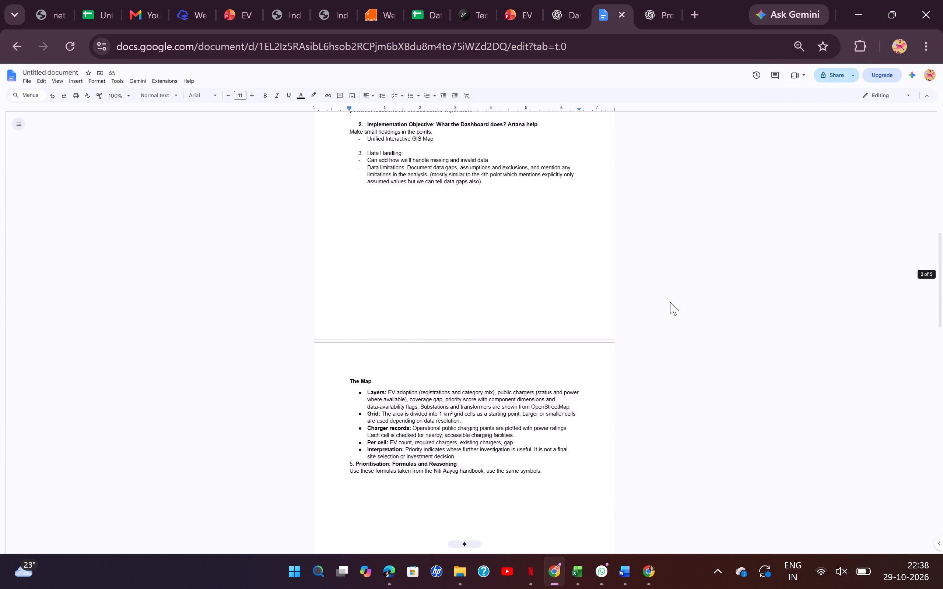
scroll(670, 302, "down", 7)
scroll(654, 264, "up", 8)
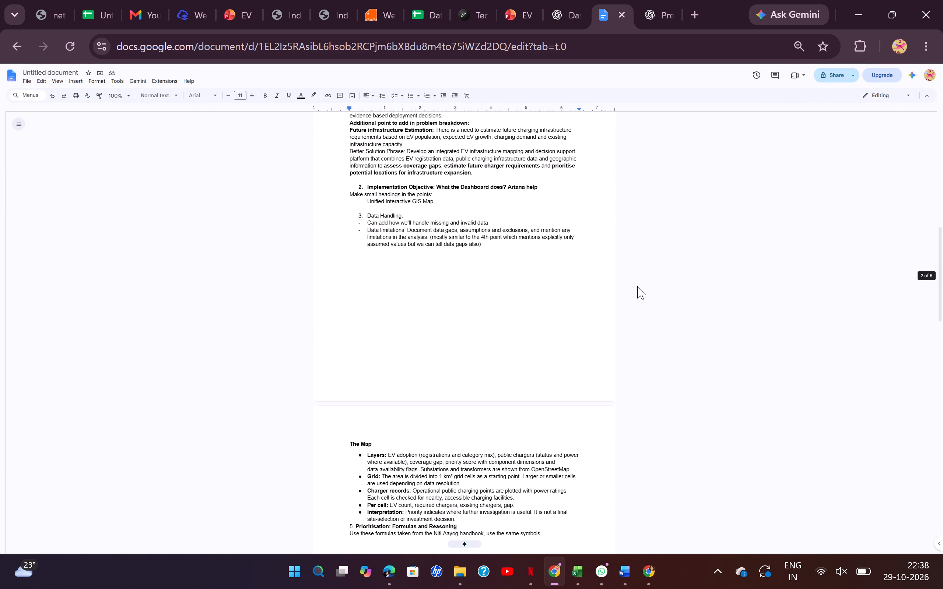
scroll(542, 362, "down", 1)
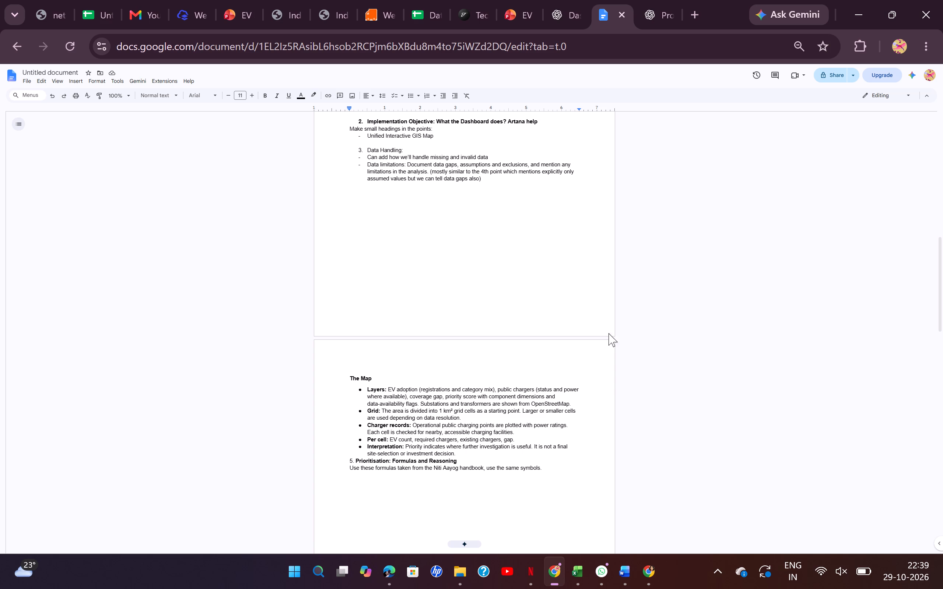
scroll(424, 307, "down", 2)
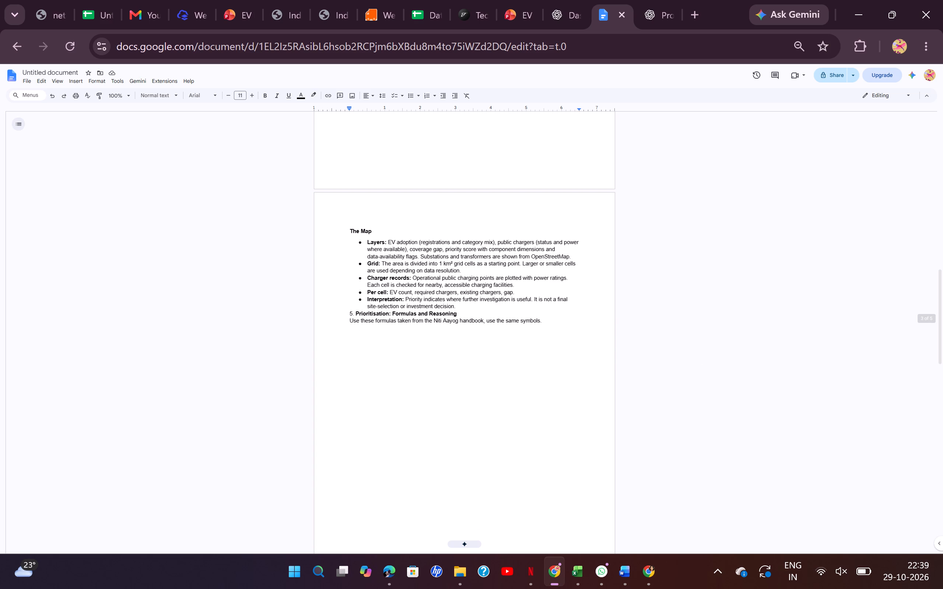
scroll(441, 263, "up", 2, "ctrl")
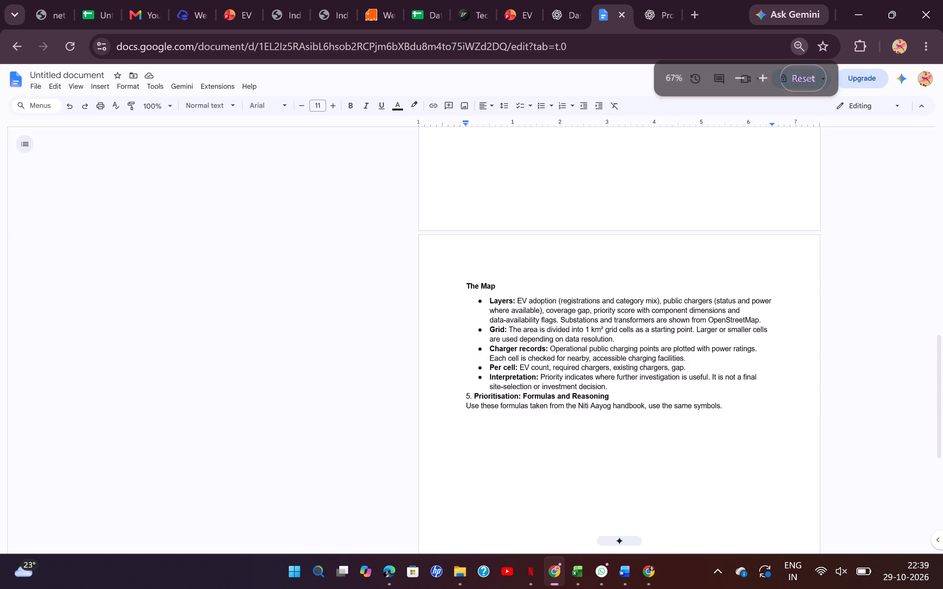
scroll(441, 263, "up", 1, "ctrl")
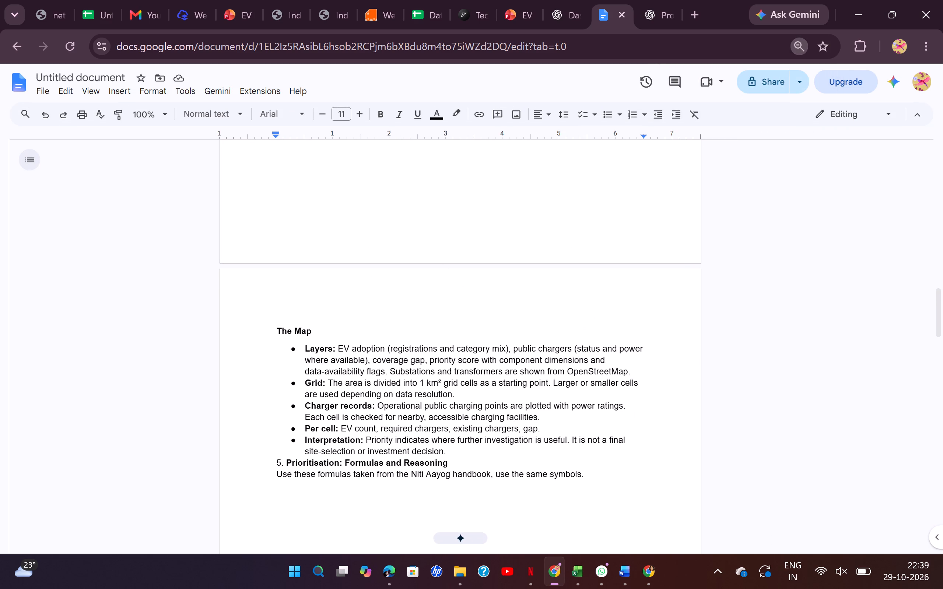
left_click_drag(439, 381, 425, 383)
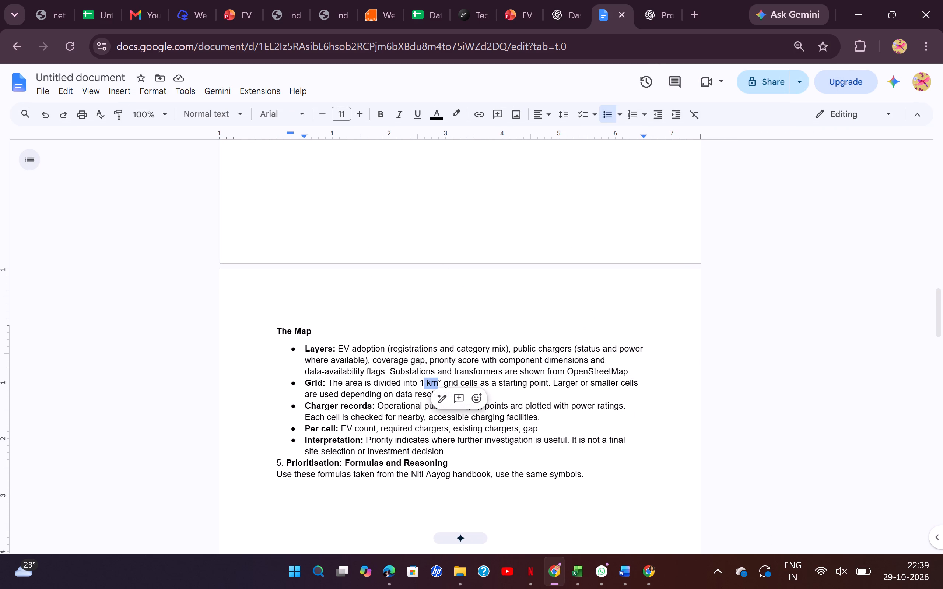
left_click_drag(443, 381, 423, 384)
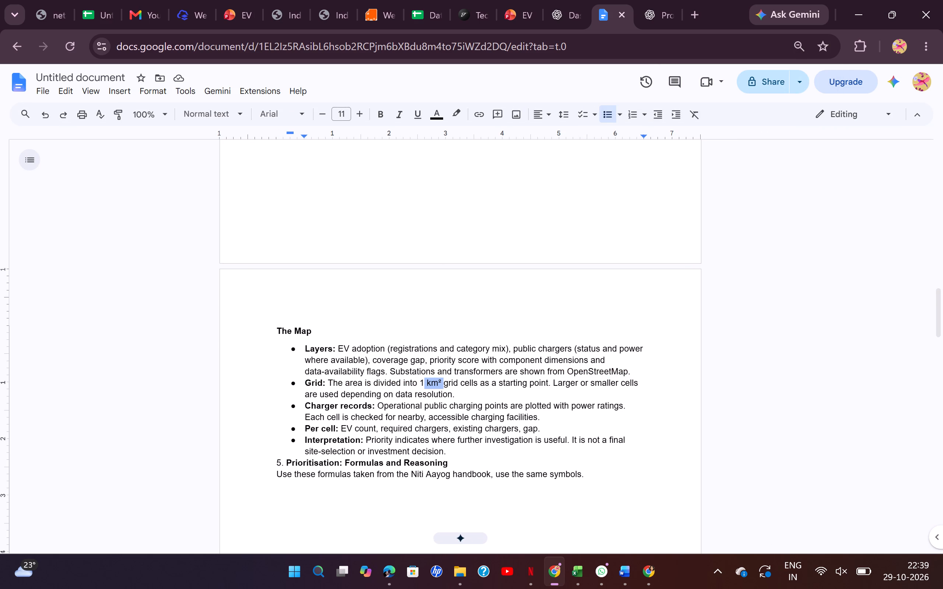
left_click_drag(423, 384, 418, 388)
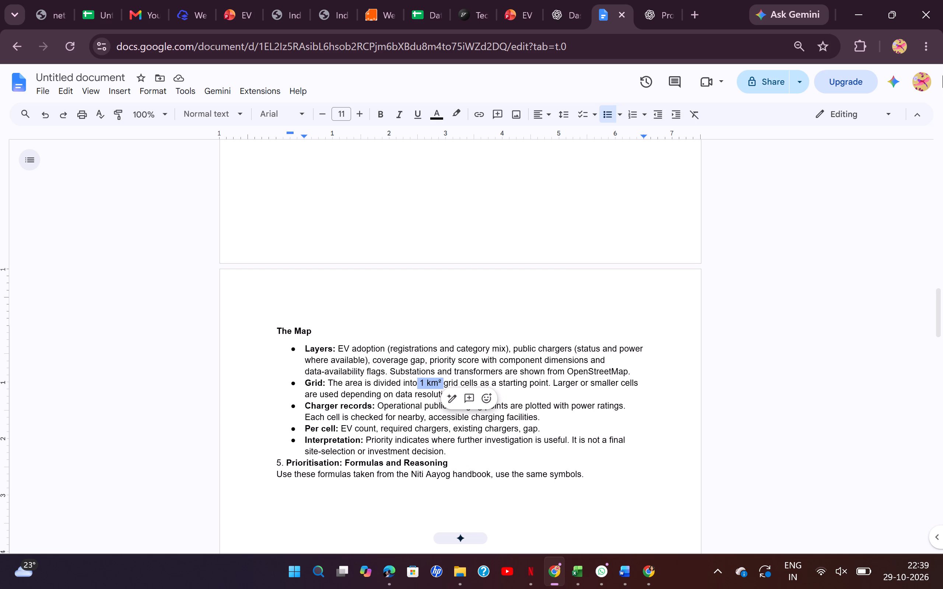
right_click(439, 108)
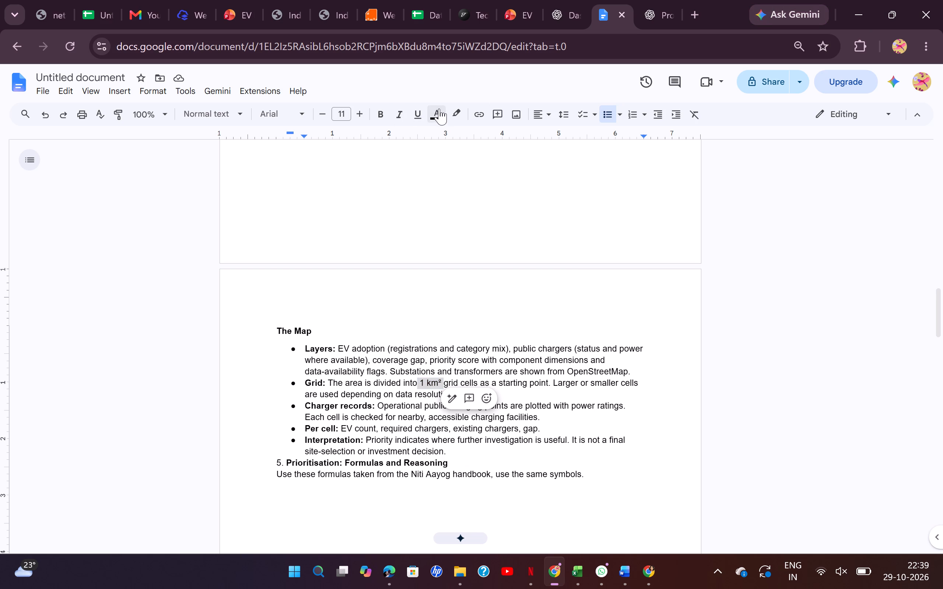
left_click(439, 108)
left_click(455, 146)
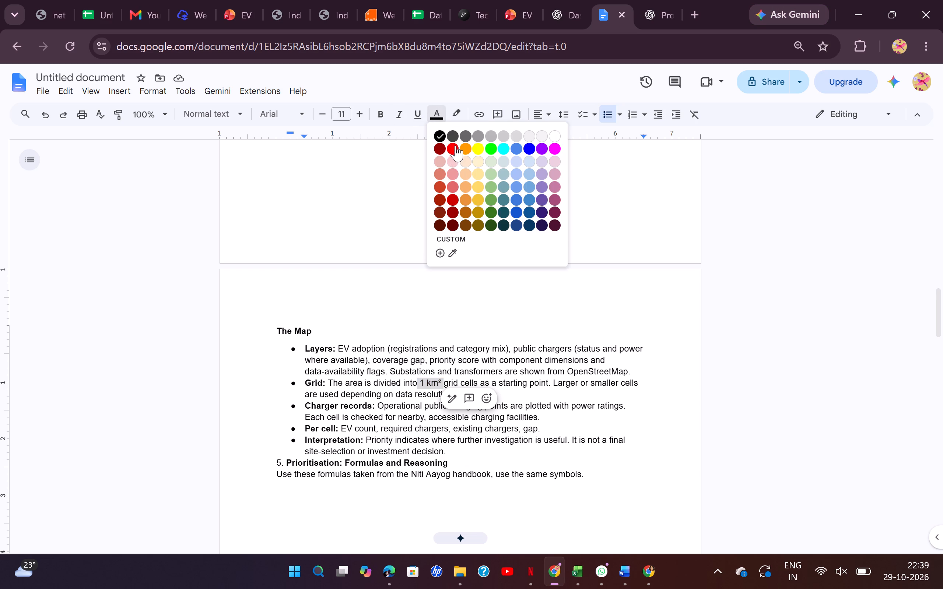
Add the note "(ye thoda abhi specify mat karna" at the end of the Map section's Grid bullet, after "data resolution.".
left_click(515, 388)
left_click(475, 391)
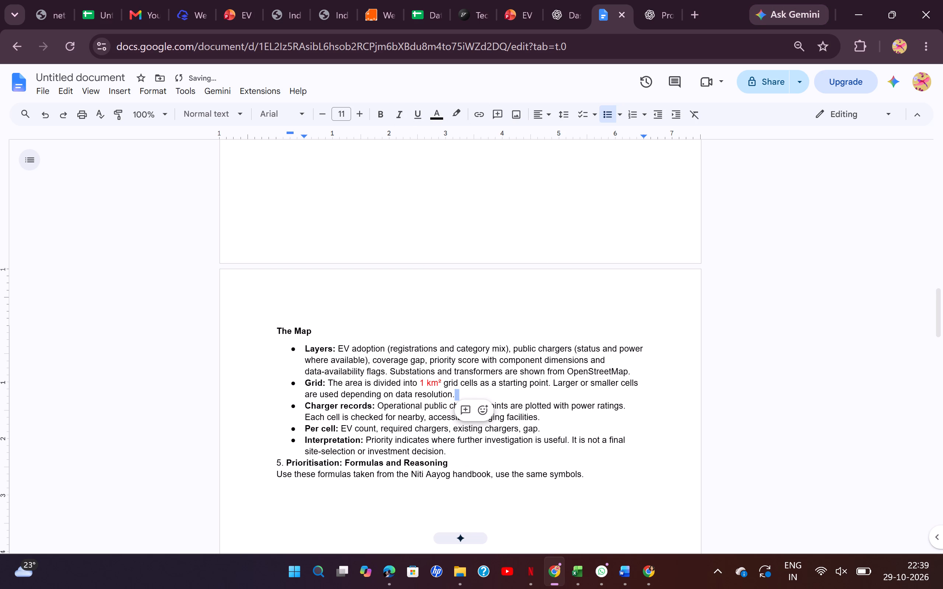
key("shift+parenleft")
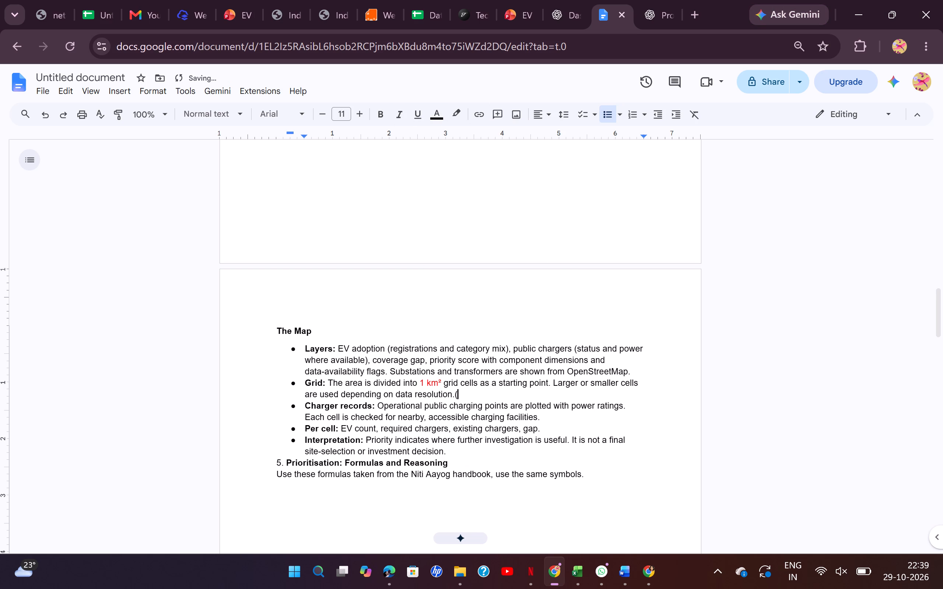
key("BackSpace")
key("space")
type("(")
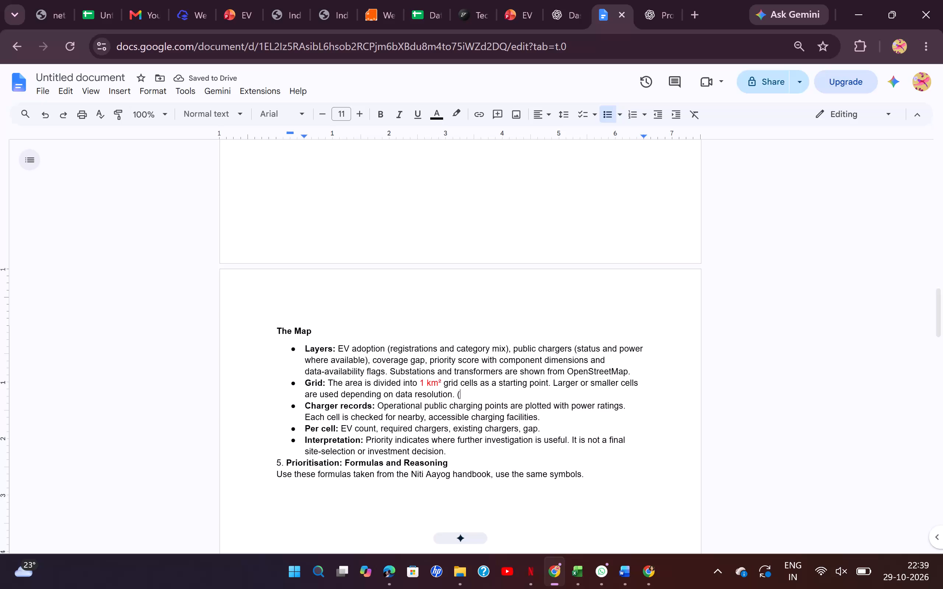
type("ye thd")
key("BackSpace")
type("oda")
key("space")
type("abhi")
key("space")
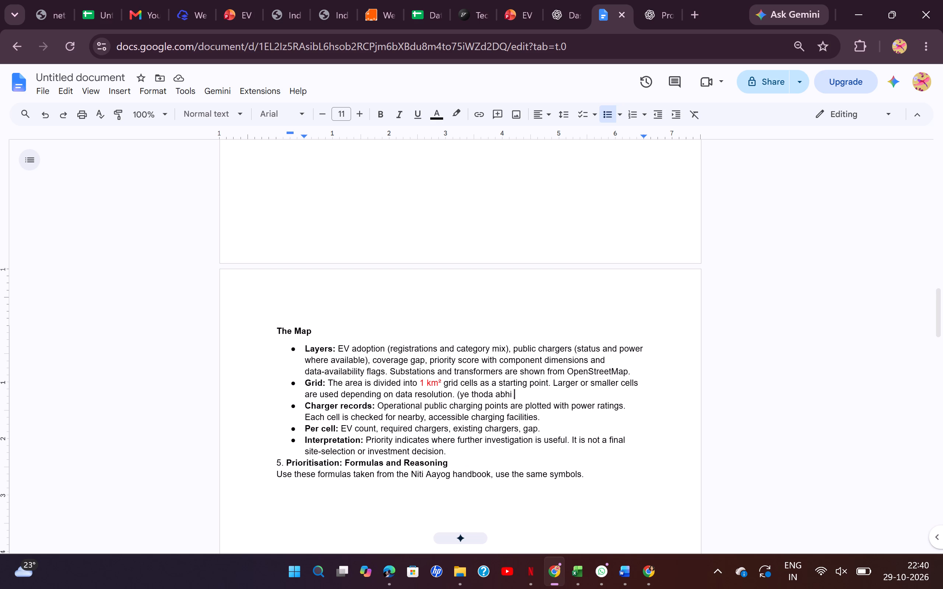
type("specify mat karna")
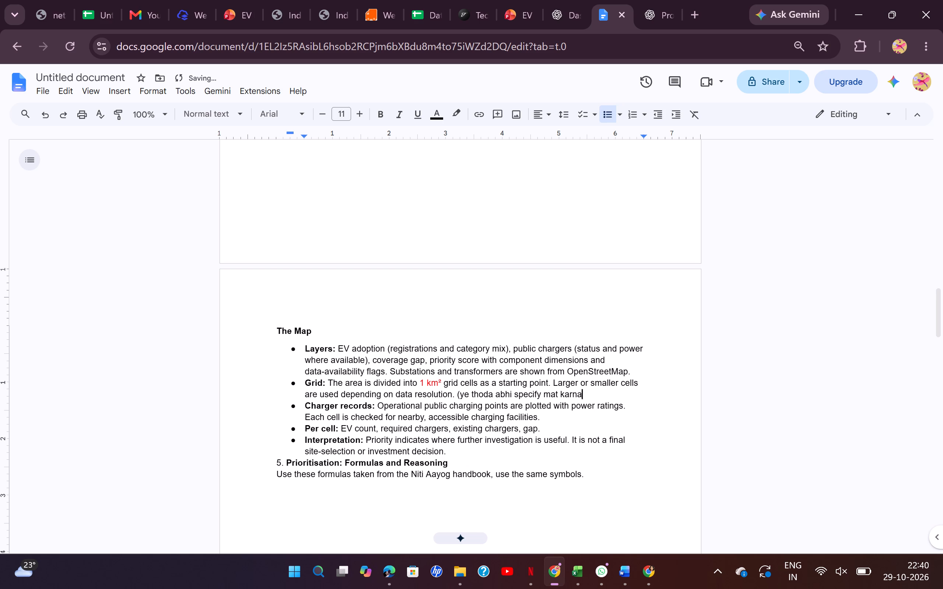
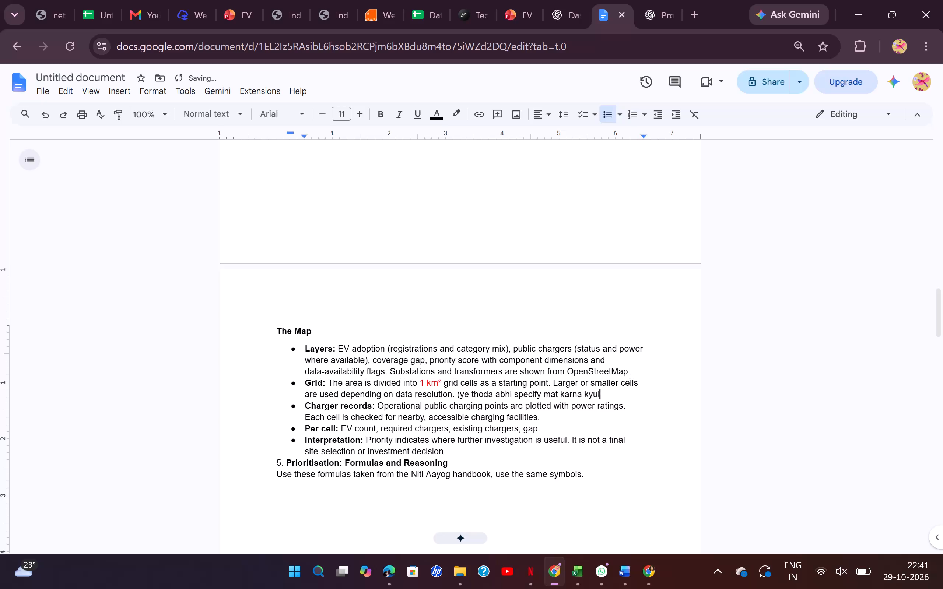
Continue the note at the end of the Map section's Grid bullet with "kyuki iten" after "specify mat karna".
key("BackSpace")
type("ki iten")
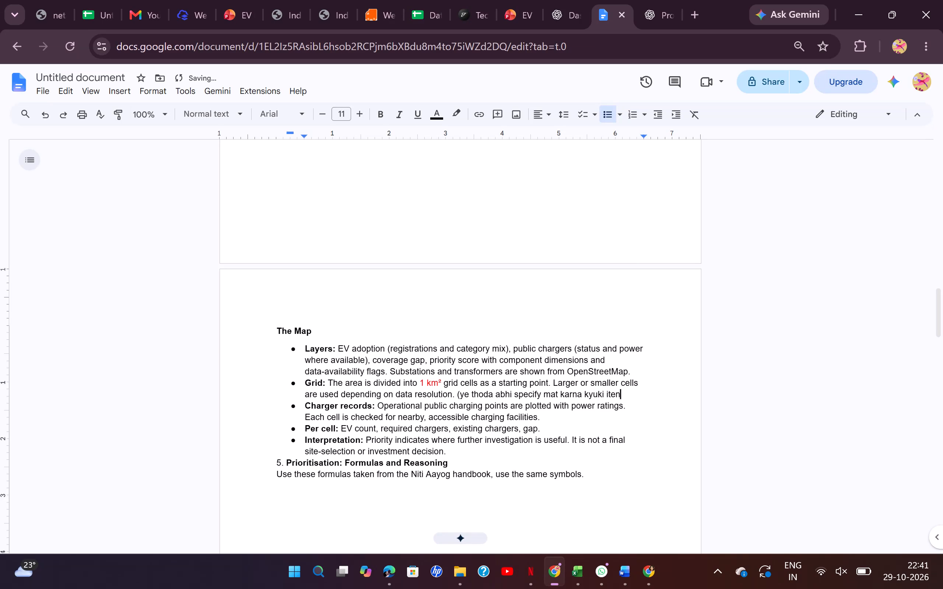
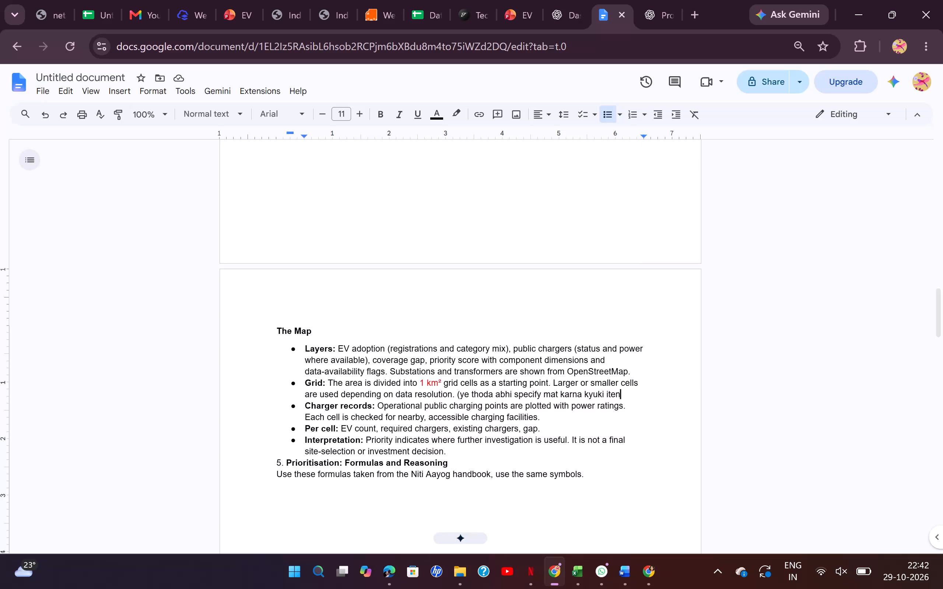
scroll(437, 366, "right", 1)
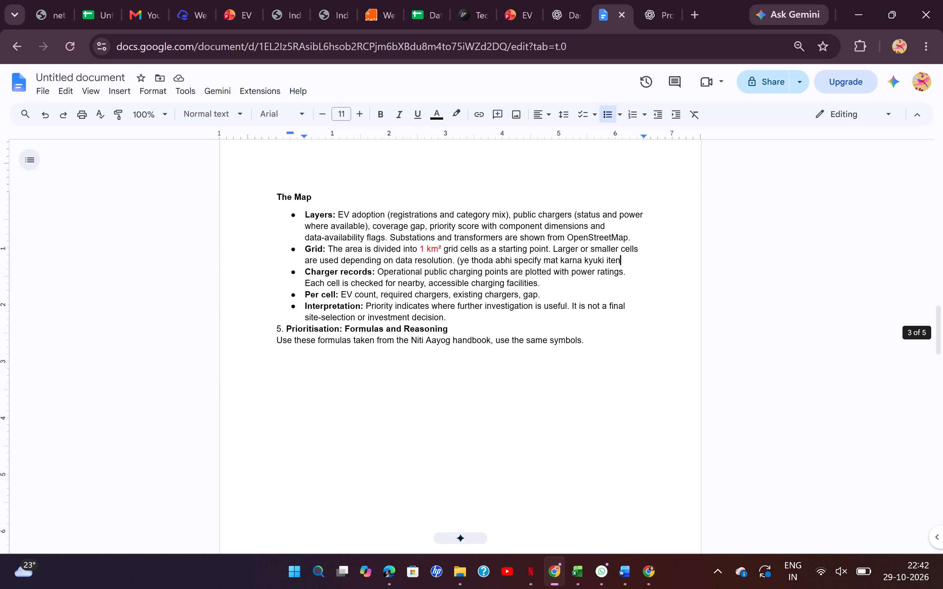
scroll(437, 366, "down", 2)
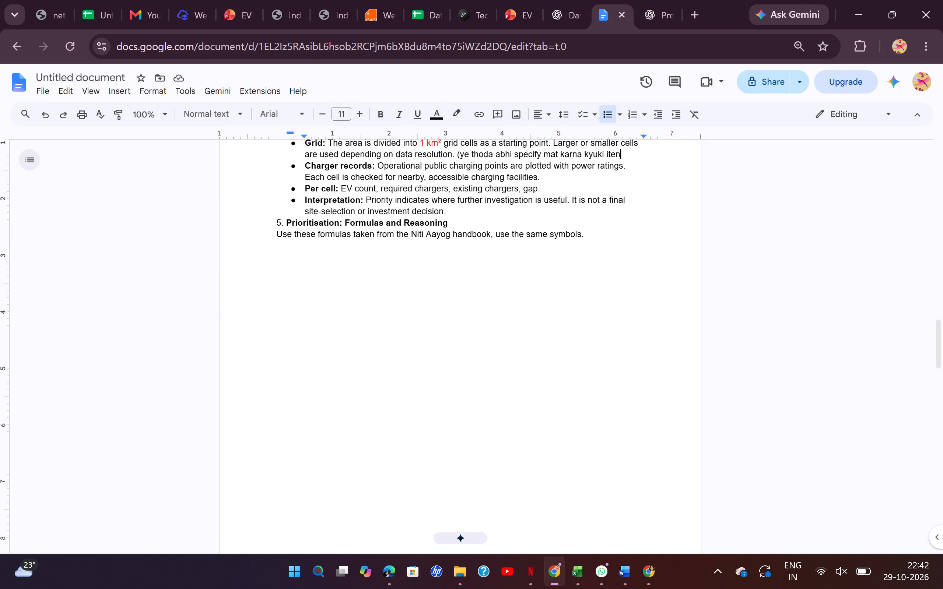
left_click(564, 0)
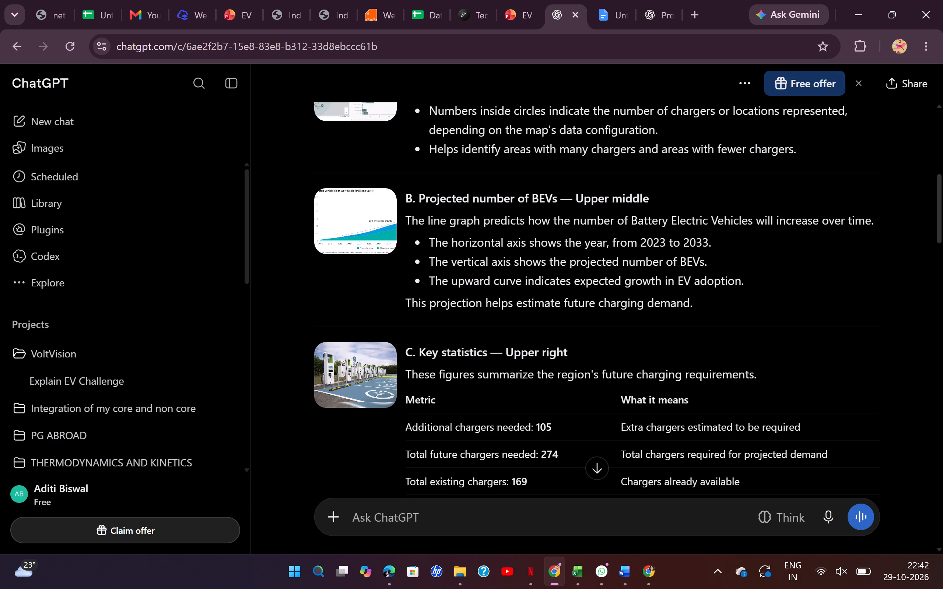
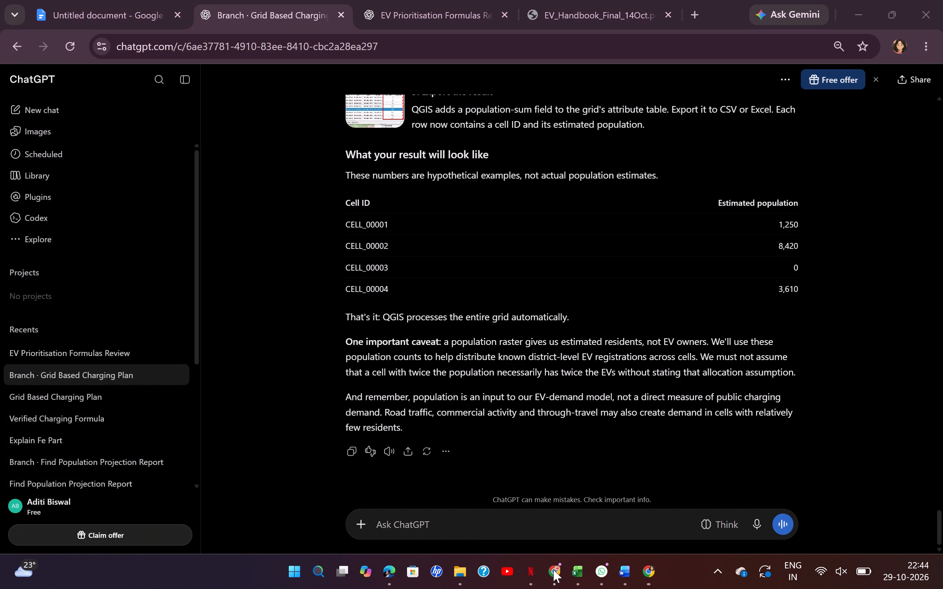
In the Google Docs document, complete the Grid bullet's note with "ki kitne area ka le rhe hain, use some other sentence instead)".
left_click(555, 573)
scroll(602, 359, "up", 1)
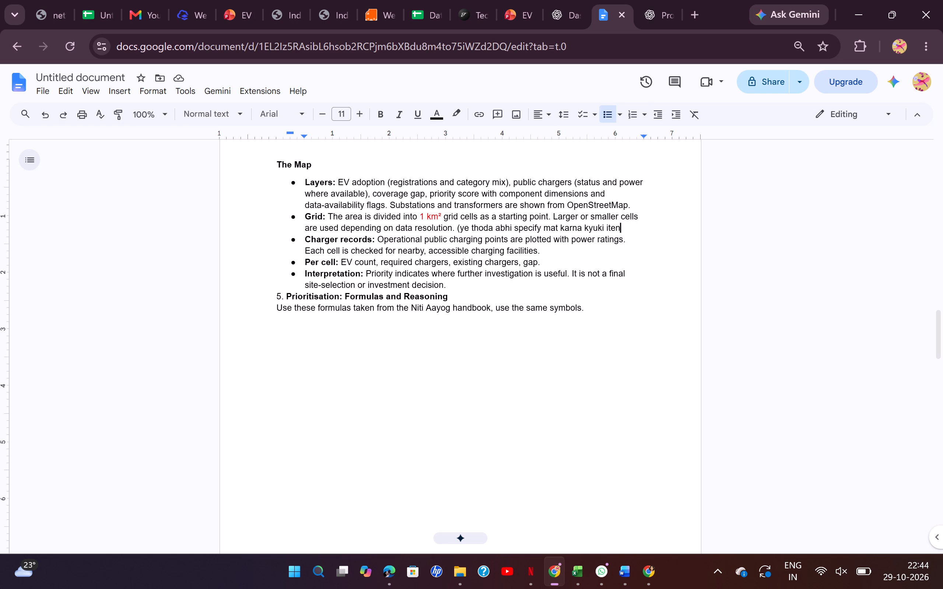
key("BackSpace")
key("BackSpace")
key("BackSpace")
key("BackSpace")
type("ki i")
key("BackSpace")
type("kitne area l")
key("BackSpace")
type("ka le rhe hain")
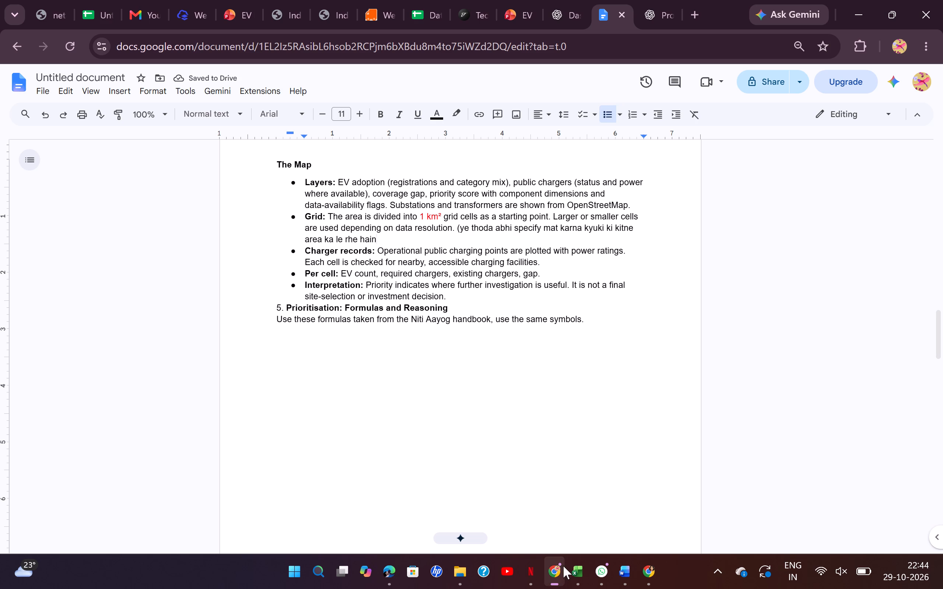
left_click(551, 570)
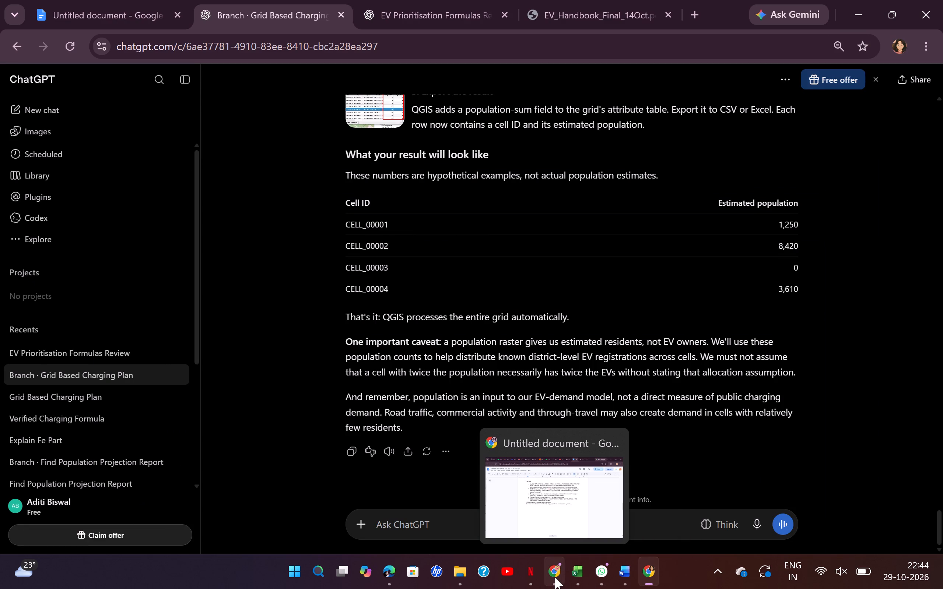
left_click(429, 0)
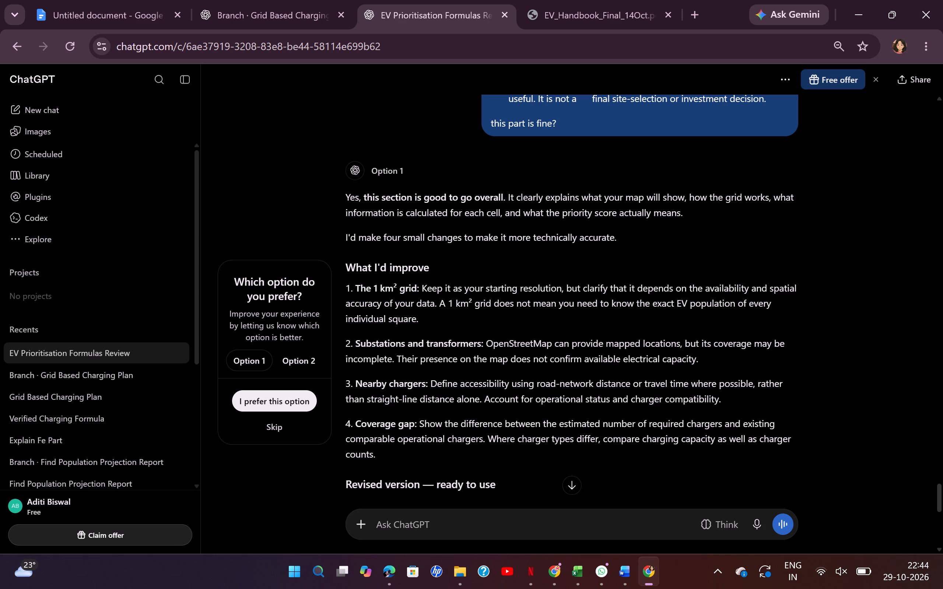
Switch to the Google Docs document and finish the Grid bullet's bracketed note by adding ", use some other sentence instead)" after "rhe hain".
scroll(577, 291, "down", 2)
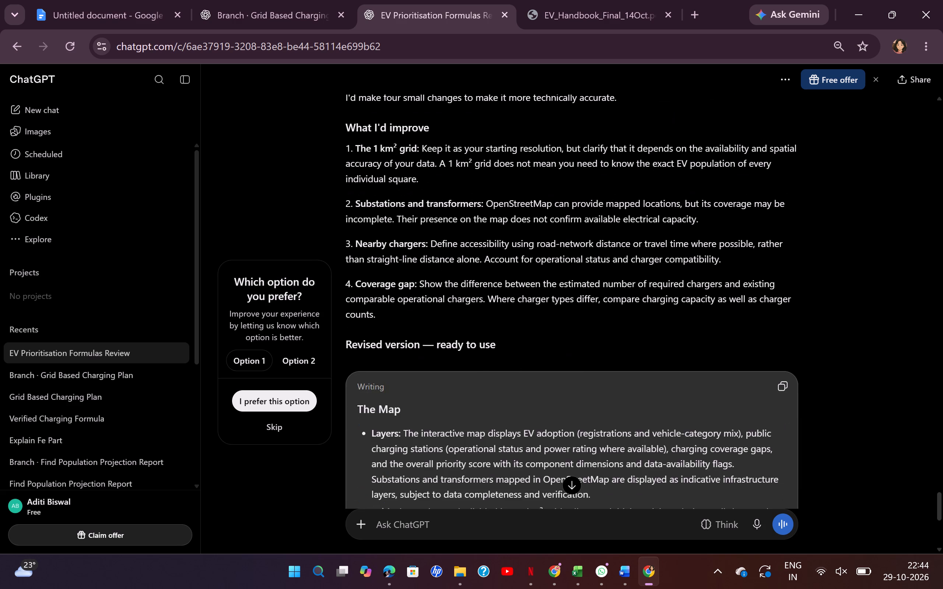
scroll(577, 291, "down", 2)
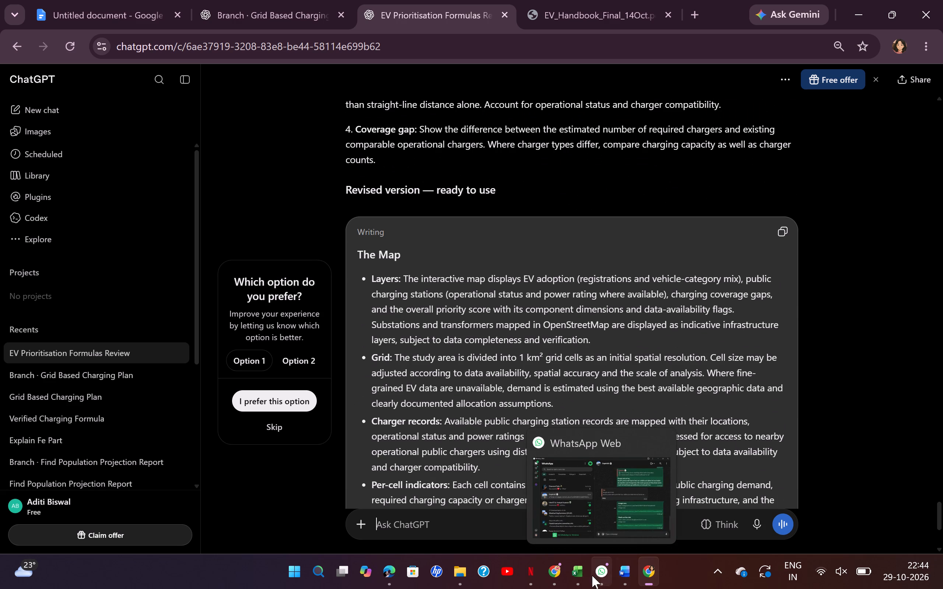
left_click(557, 574)
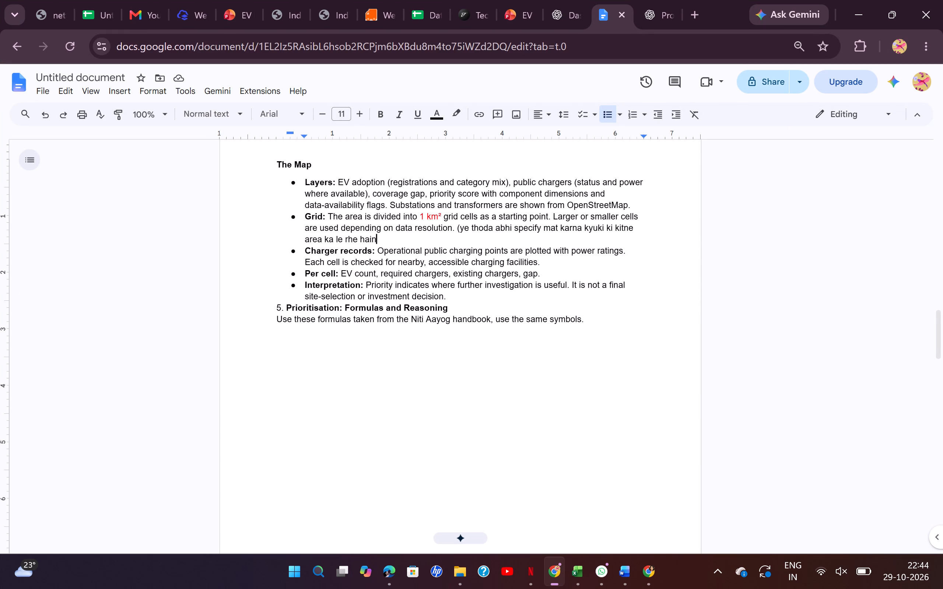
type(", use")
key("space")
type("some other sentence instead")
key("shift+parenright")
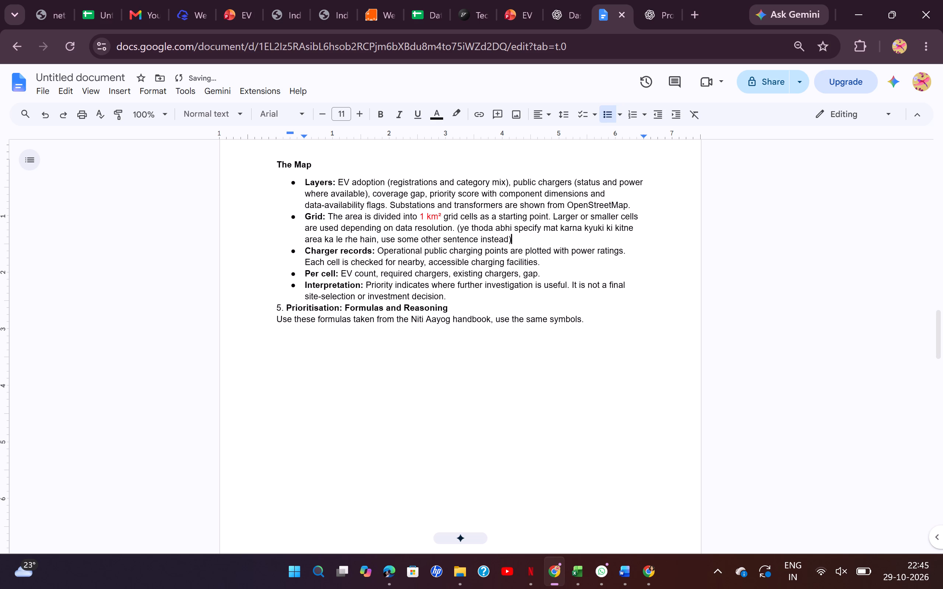
Make the whole parenthesised note at the end of the Grid bullet bold.
left_click_drag(526, 236, 473, 237)
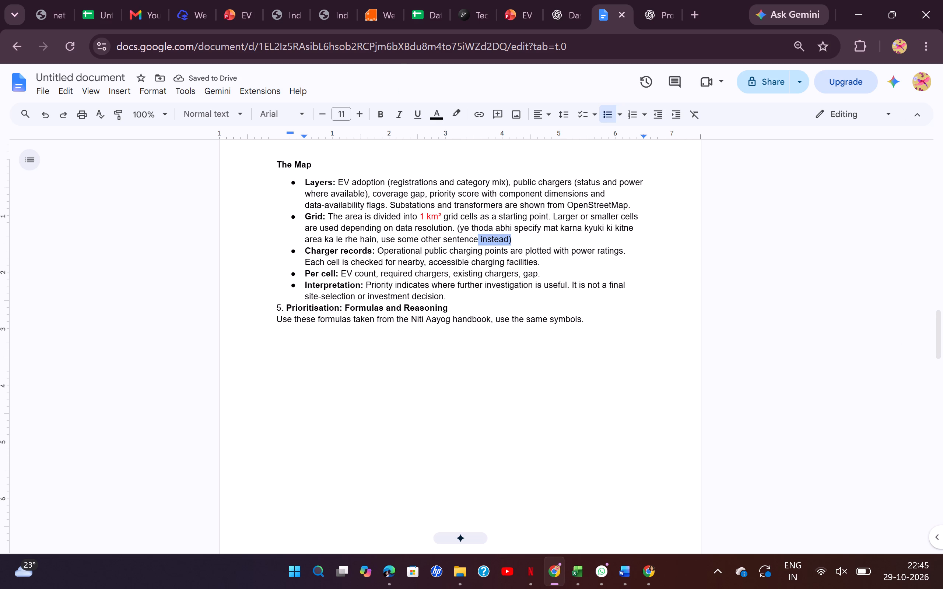
left_click_drag(473, 237, 456, 232)
left_click(375, 117)
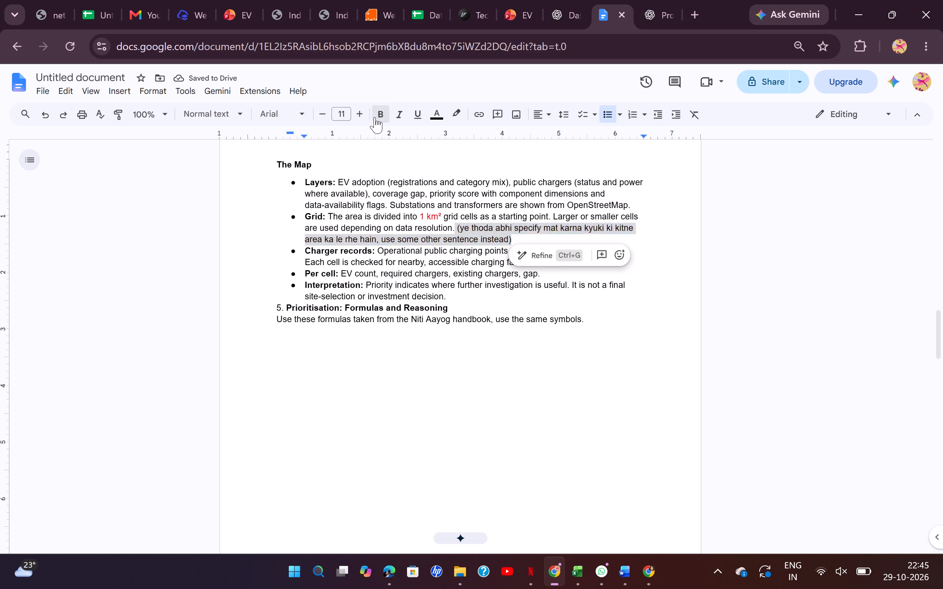
left_click(488, 256)
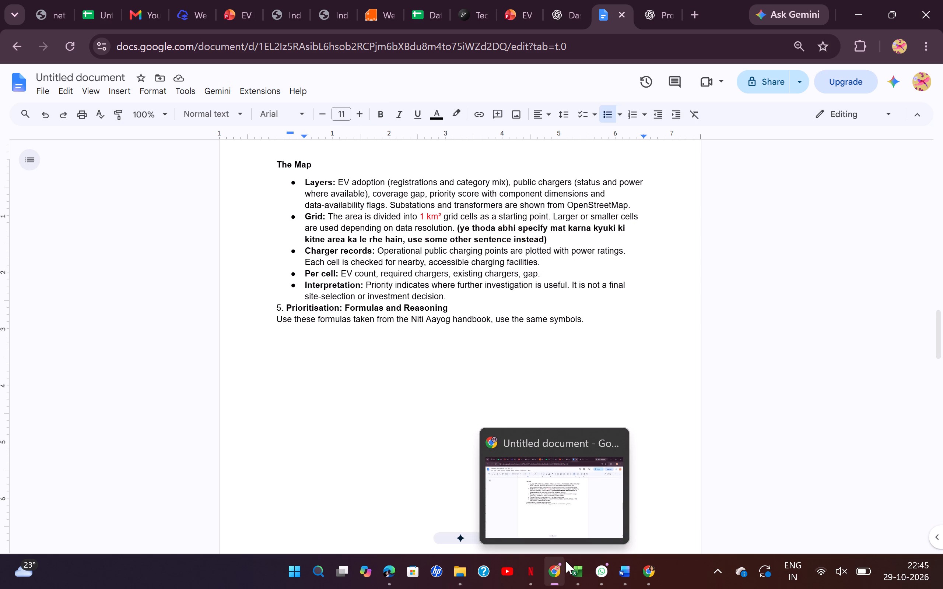
left_click(645, 567)
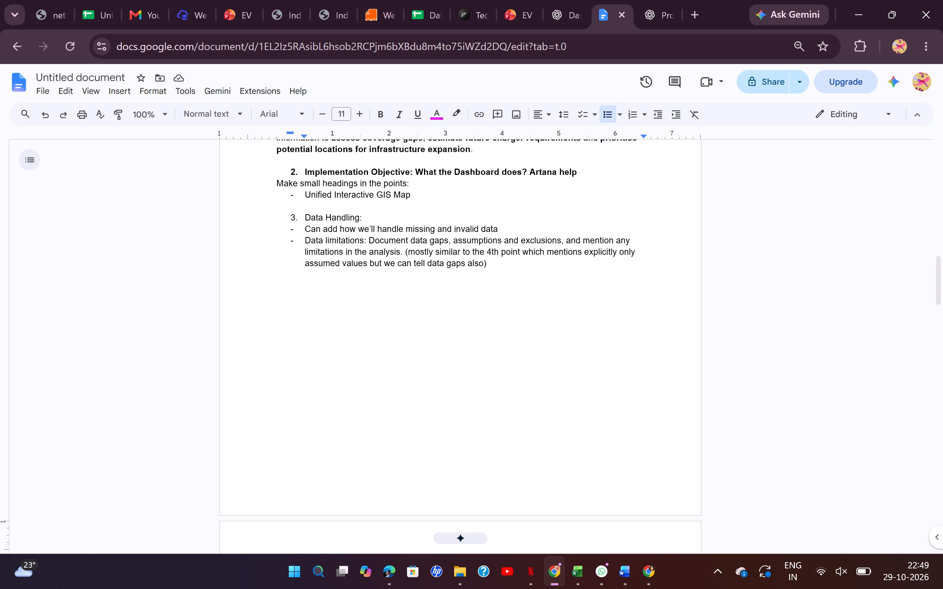
left_click(324, 479)
key("BackSpace")
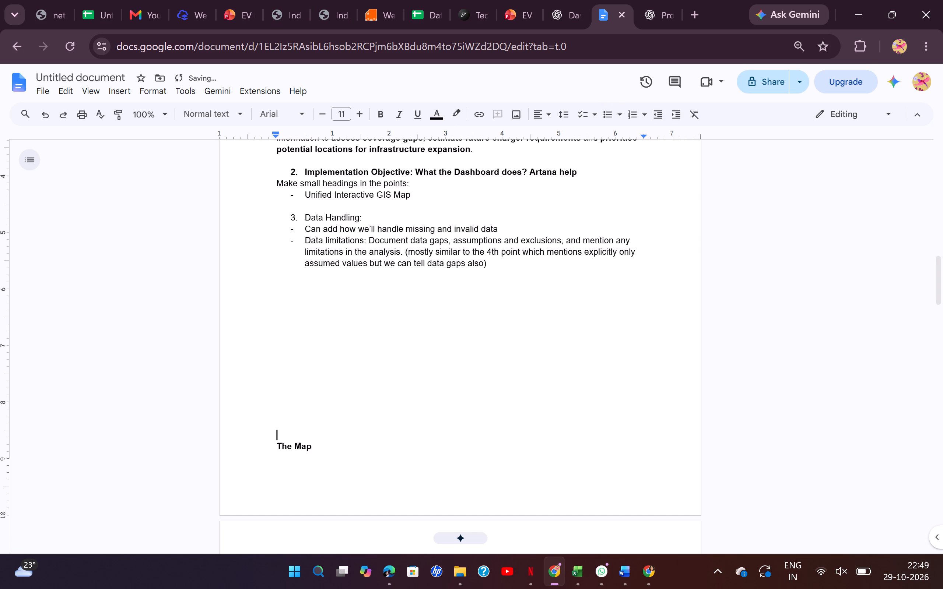
key("BackSpace")
key("BackSpace")
key("BackSpace")
key("BackSpace")
key("BackSpace")
key("BackSpace")
key("BackSpace")
key("BackSpace")
key("BackSpace")
key("BackSpace")
key("BackSpace")
key("BackSpace")
key("BackSpace")
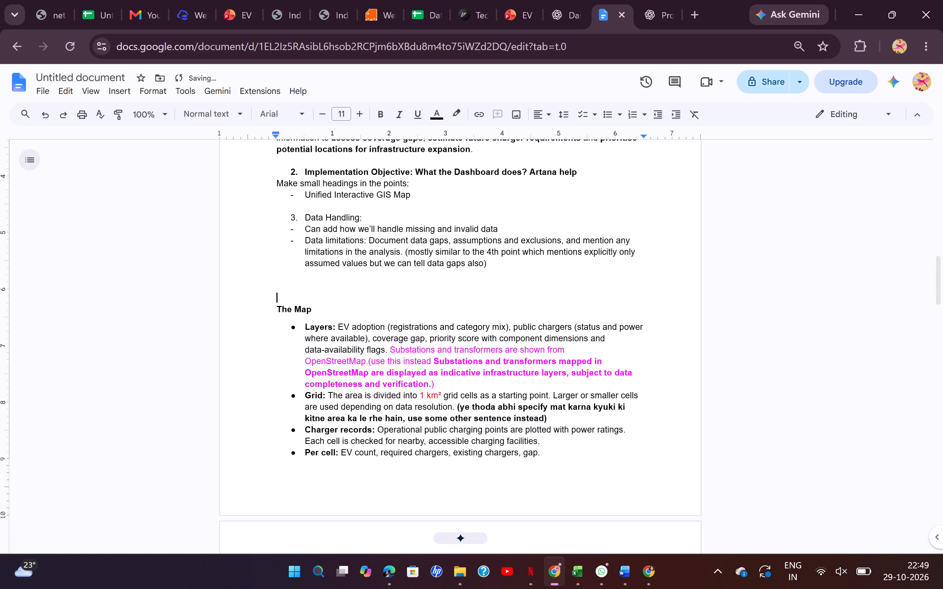
key("BackSpace")
key("BackSpace")
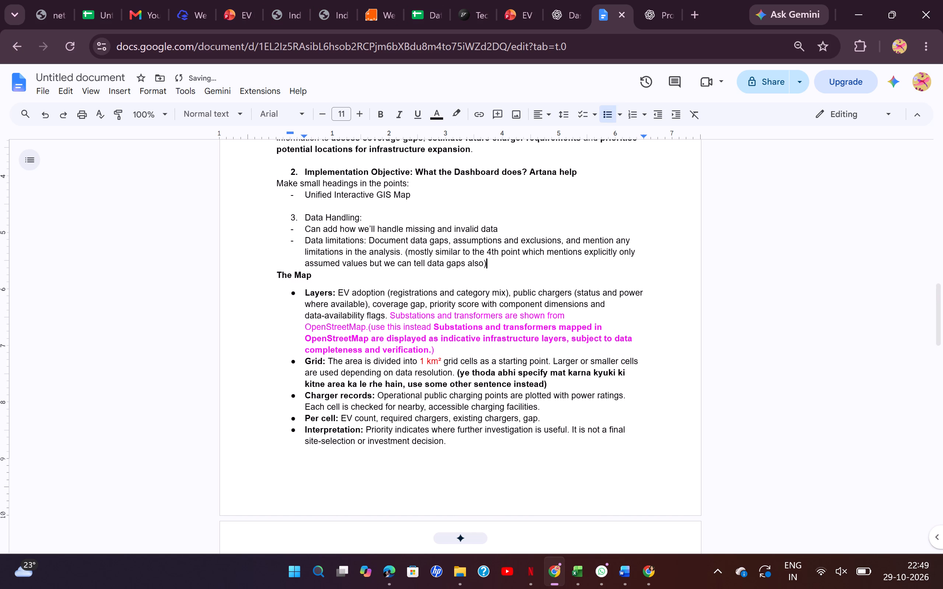
key("Return")
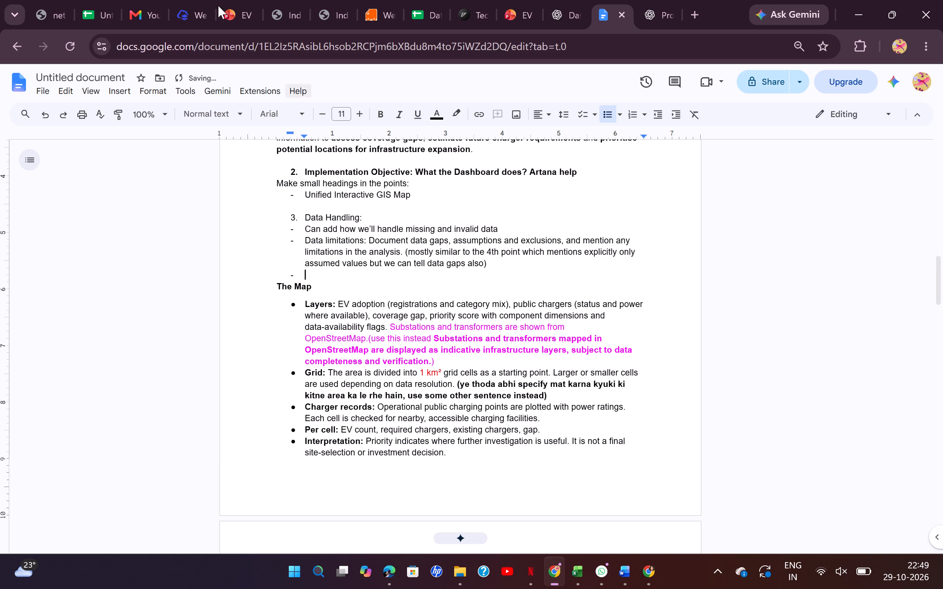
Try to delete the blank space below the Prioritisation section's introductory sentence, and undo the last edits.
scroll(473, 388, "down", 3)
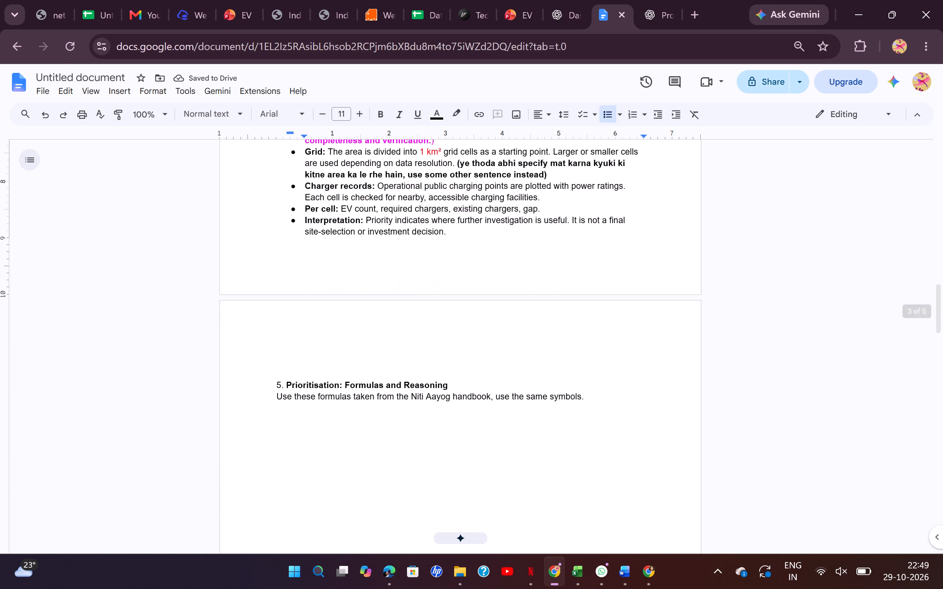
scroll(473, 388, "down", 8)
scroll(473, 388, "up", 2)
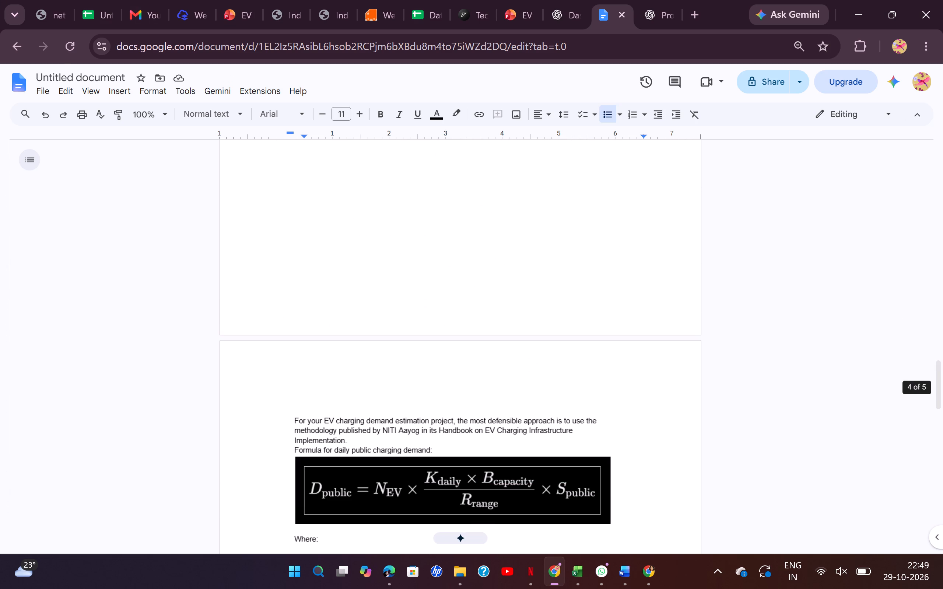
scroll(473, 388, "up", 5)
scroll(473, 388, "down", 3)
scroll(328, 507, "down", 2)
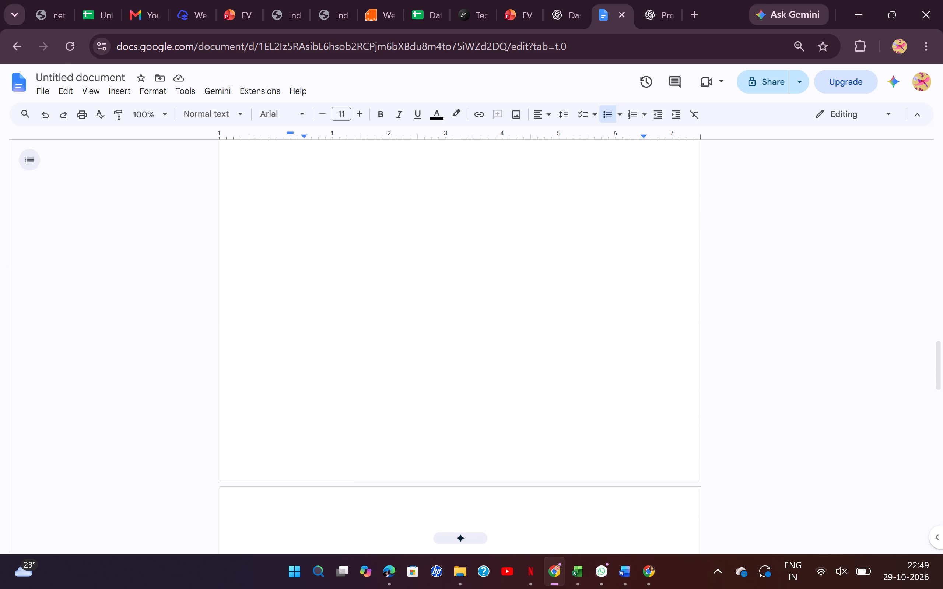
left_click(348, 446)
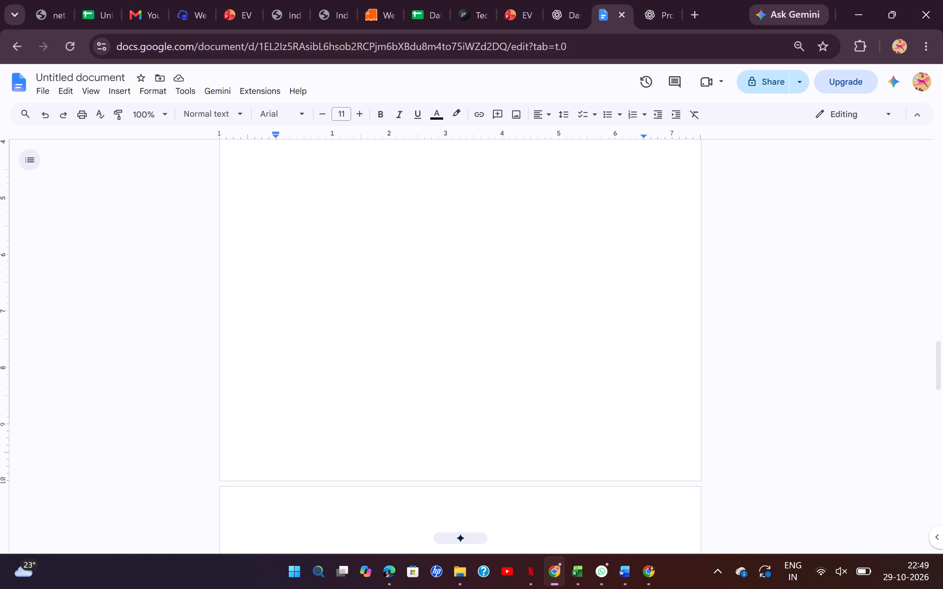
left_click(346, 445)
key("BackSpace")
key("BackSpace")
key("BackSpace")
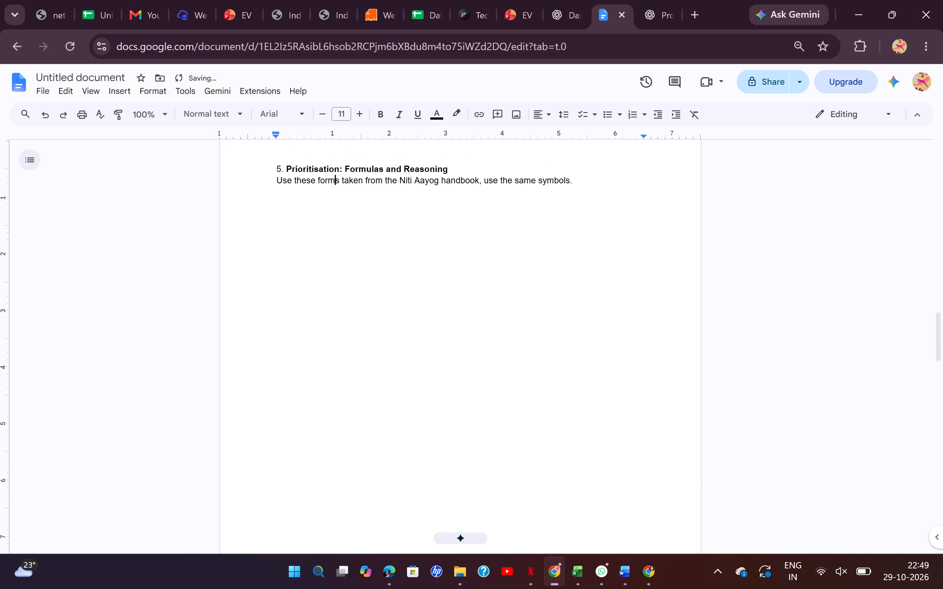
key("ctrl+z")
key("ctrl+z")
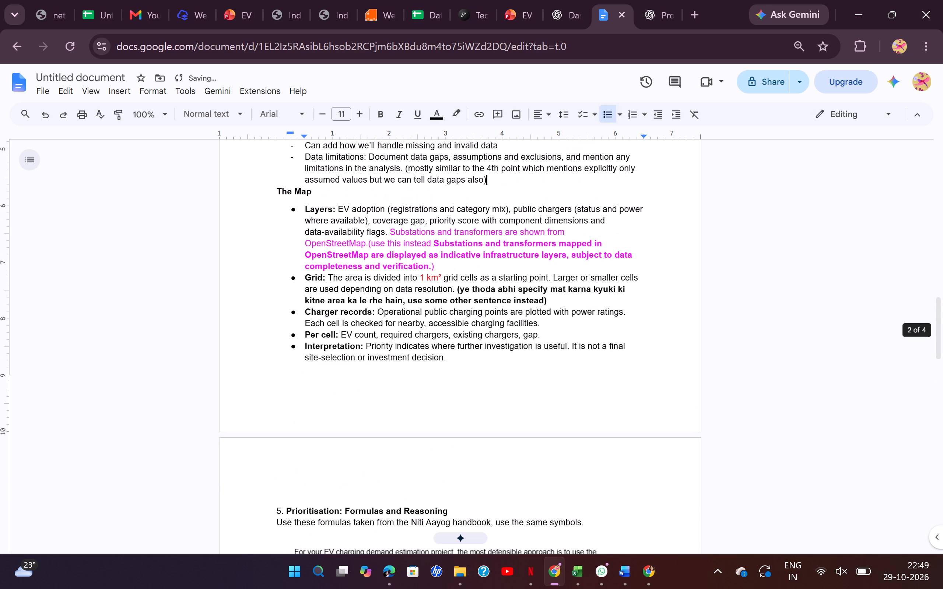
Check the section order and numbering in the Google Docs notes against the Word implementation roadmap, from Problem Breakdown to The Map.
scroll(346, 442, "up", 4)
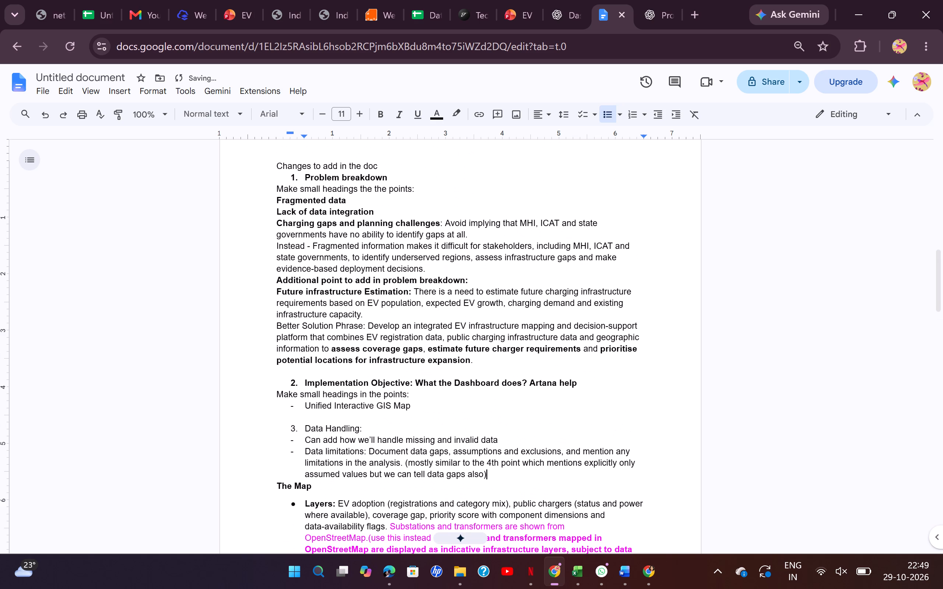
scroll(346, 442, "down", 9)
scroll(346, 442, "up", 4)
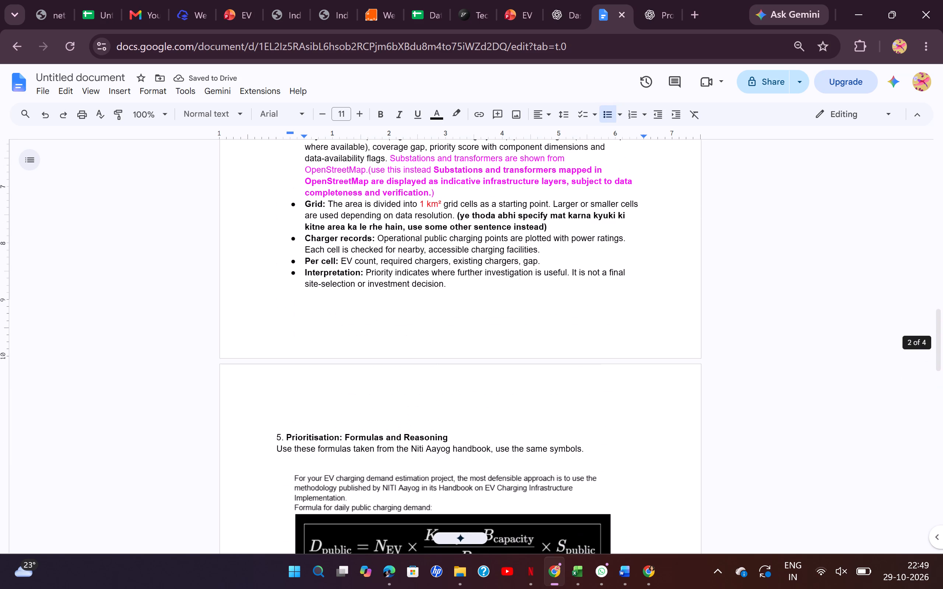
scroll(346, 442, "up", 4)
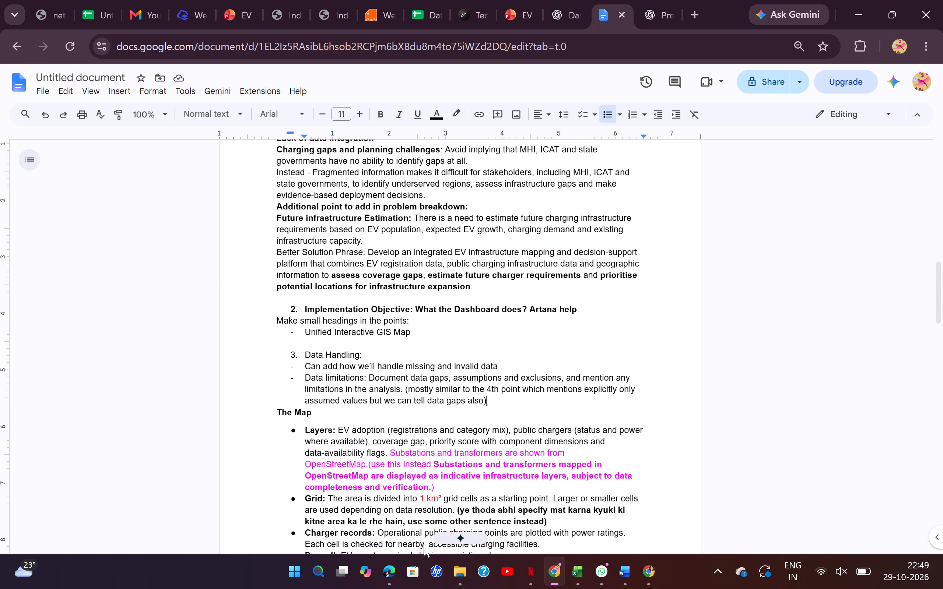
left_click(625, 568)
scroll(364, 240, "up", 4)
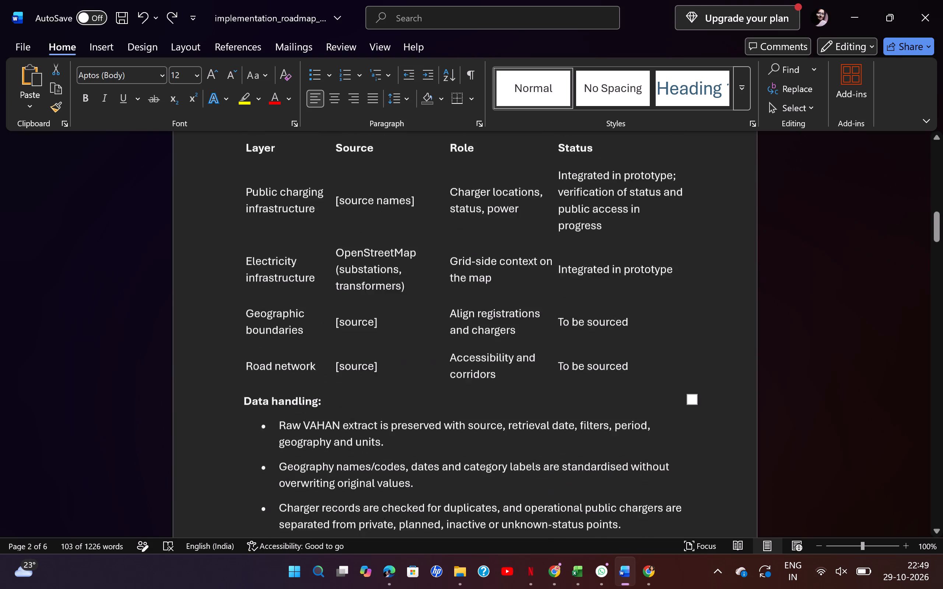
scroll(364, 240, "up", 20)
scroll(364, 240, "up", 3)
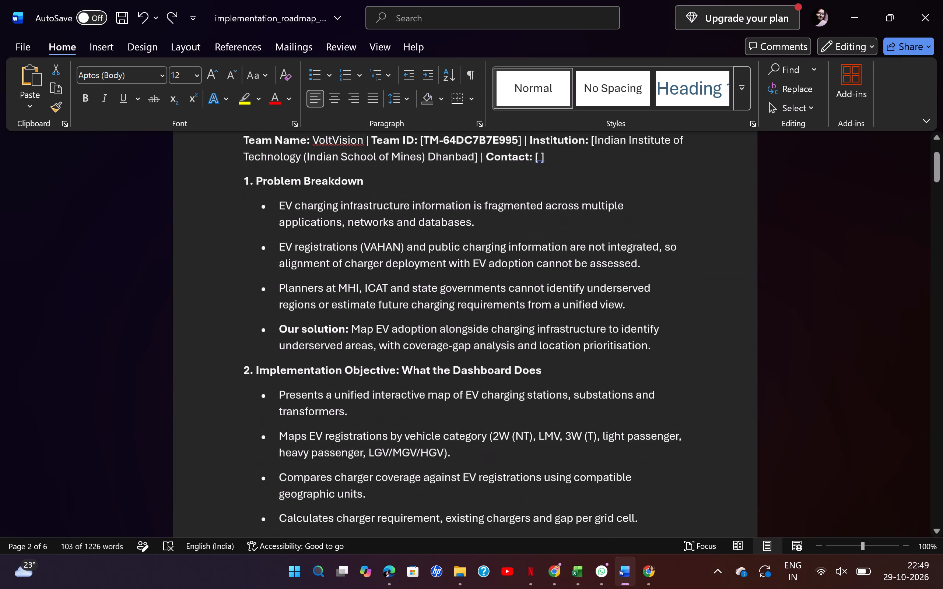
scroll(364, 240, "up", 2)
scroll(364, 240, "down", 9)
scroll(364, 240, "up", 1)
scroll(364, 240, "down", 12)
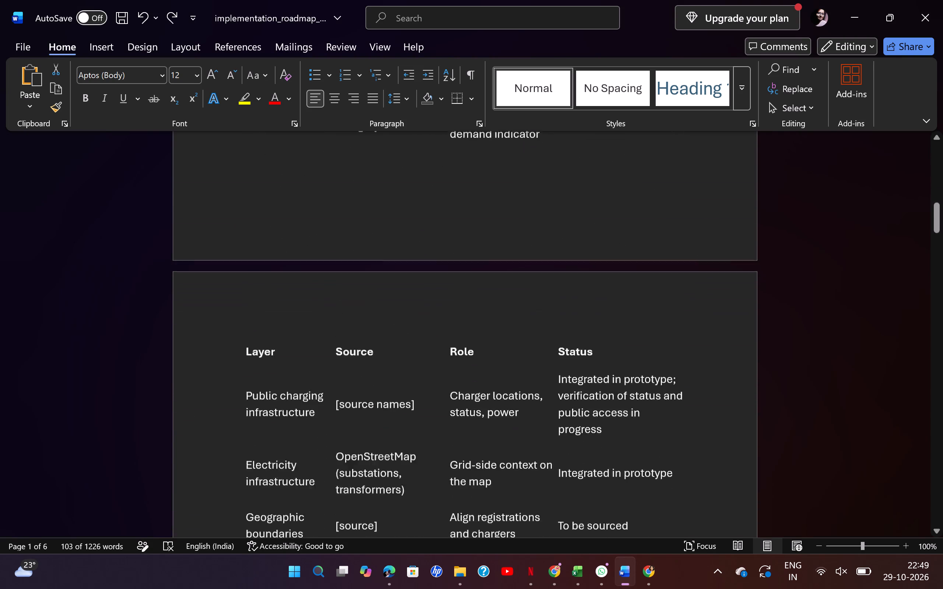
scroll(364, 240, "down", 11)
scroll(364, 240, "up", 1)
scroll(364, 240, "down", 4)
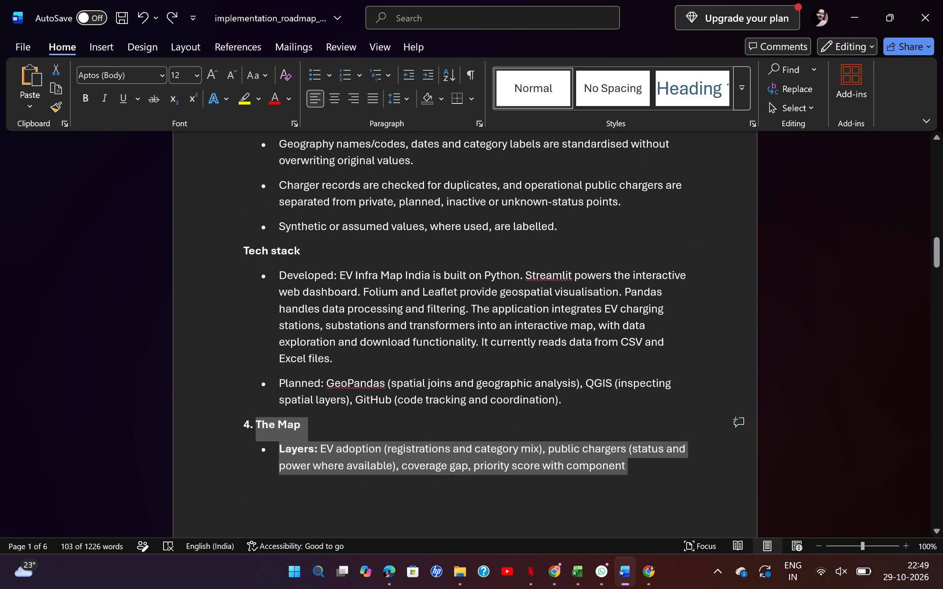
scroll(364, 240, "down", 3)
Return to Google Docs and number The Map heading as item 4.
left_click(629, 572)
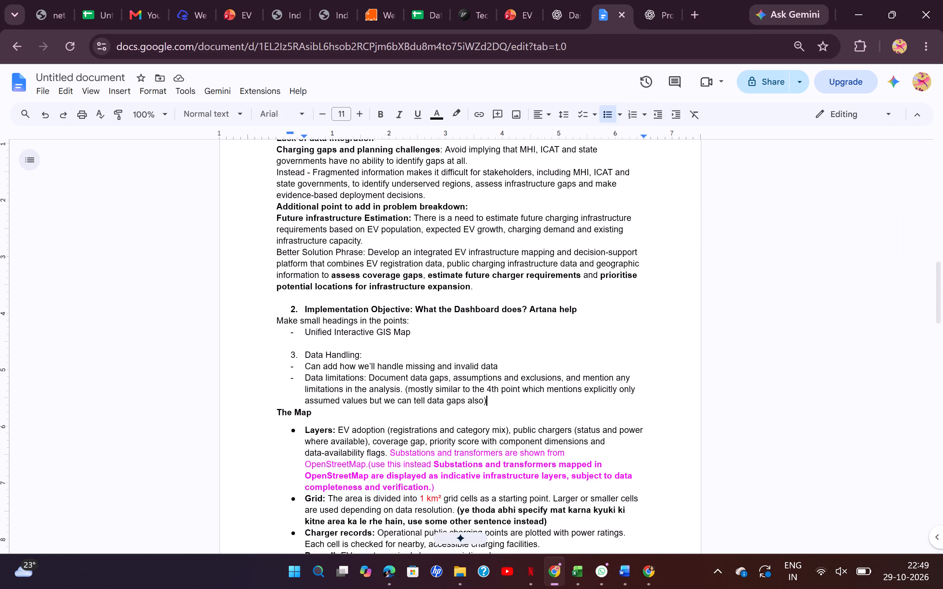
left_click(276, 410)
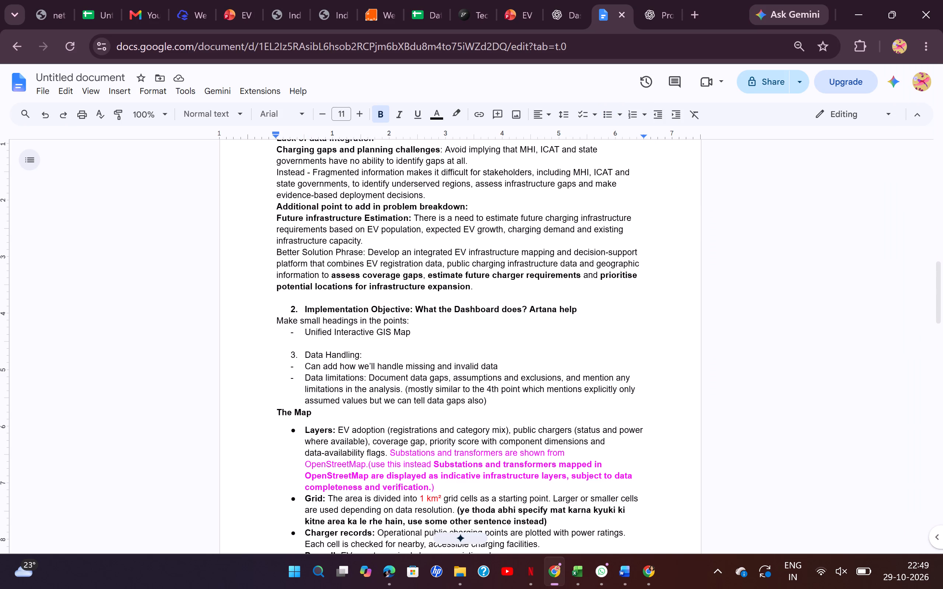
type("4.")
key("space")
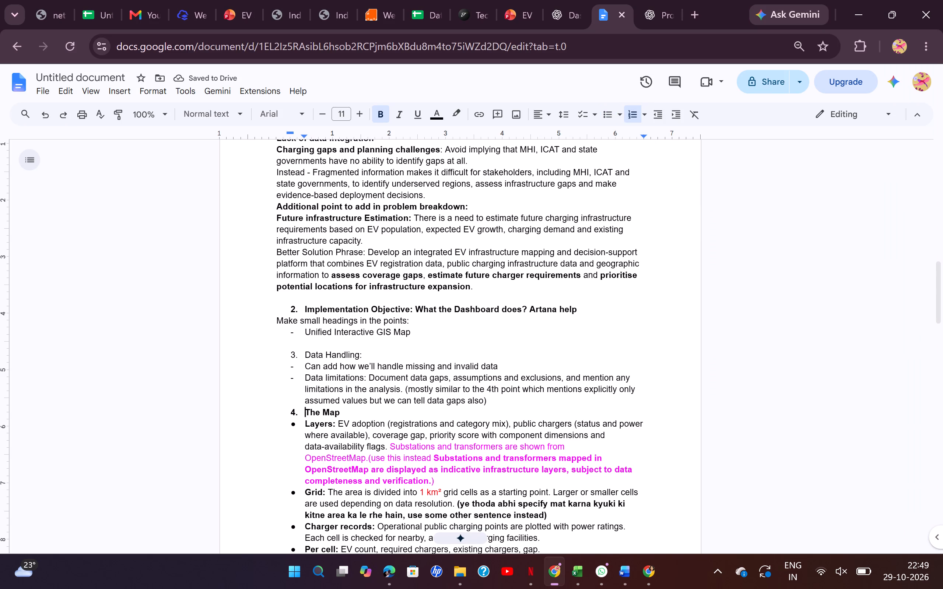
Make the Data Handling heading bold.
left_click_drag(374, 359, 262, 351)
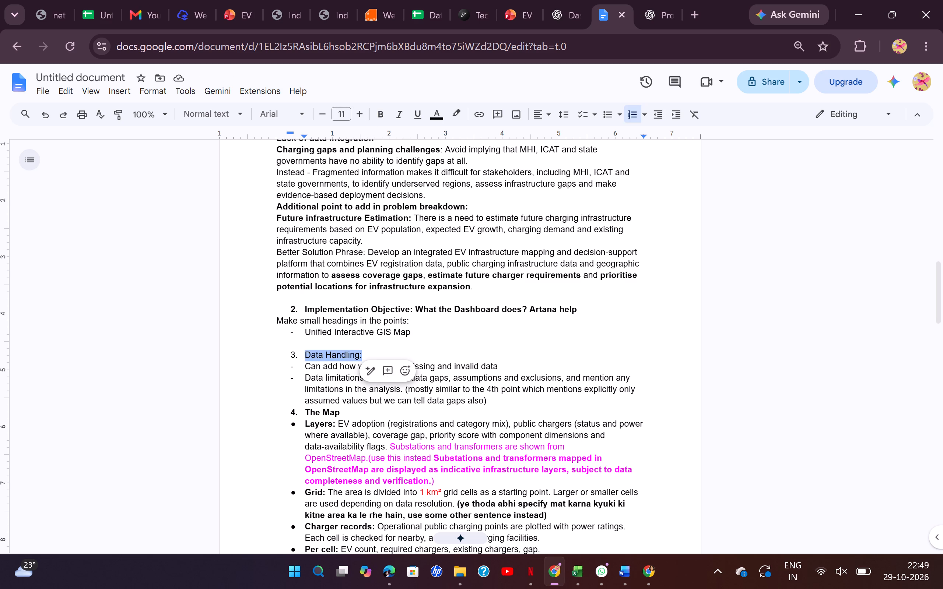
left_click(374, 353)
left_click_drag(374, 352, 294, 353)
left_click_drag(294, 353, 290, 354)
left_click(377, 113)
left_click(441, 375)
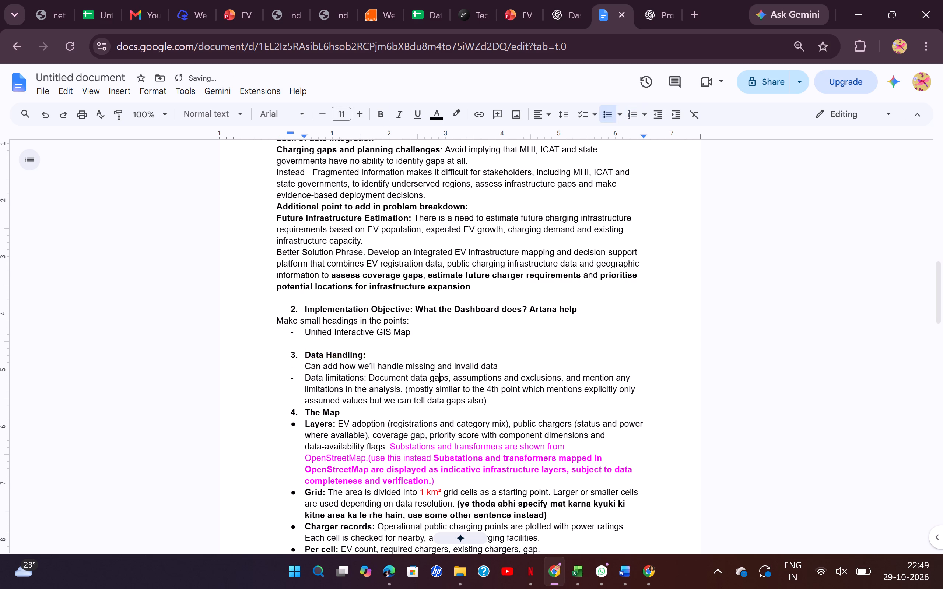
Insert a blank line without a dash between the Data limitations note and The Map heading.
scroll(454, 456, "down", 1)
left_click(508, 329)
key("backslash")
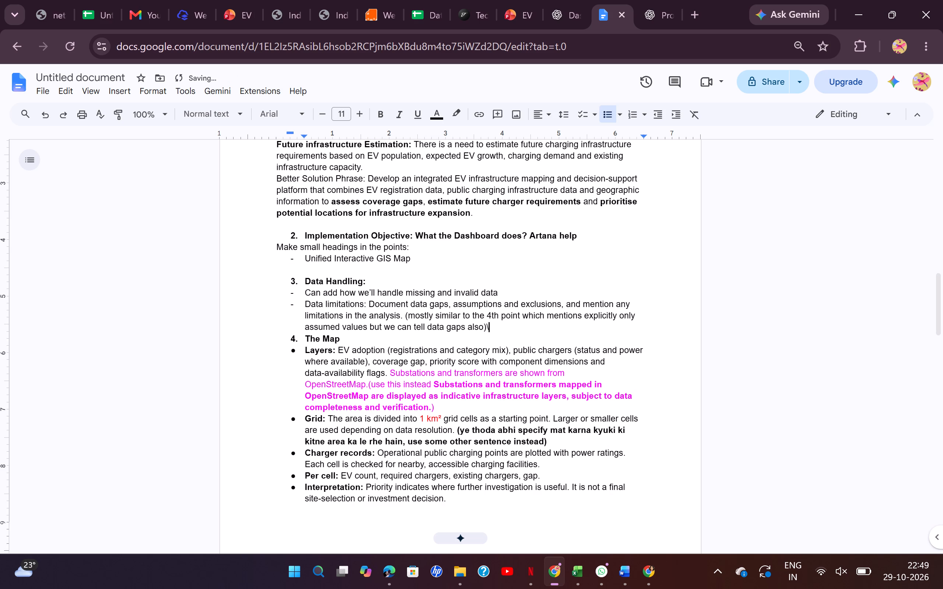
key("BackSpace")
key("Return")
key("BackSpace")
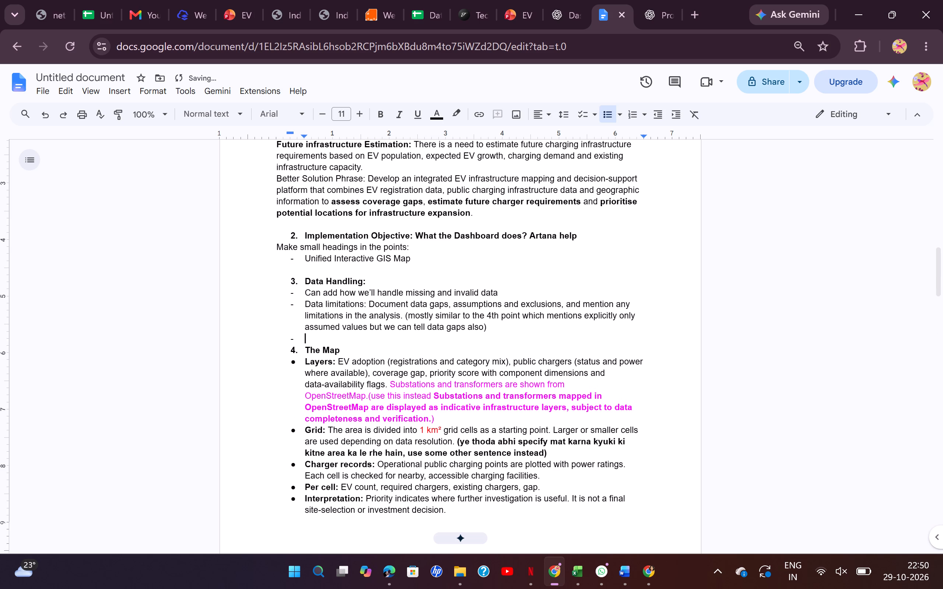
Delete the line break after the "Use these formulas taken from the Niti Aayog handbook" sentence in the Prioritisation section.
scroll(497, 335, "down", 1)
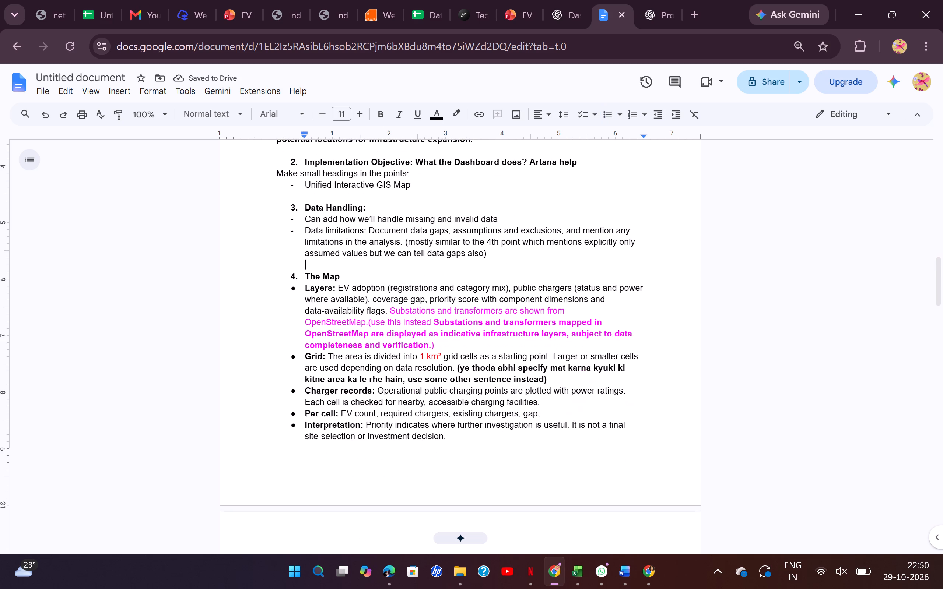
scroll(497, 335, "down", 9)
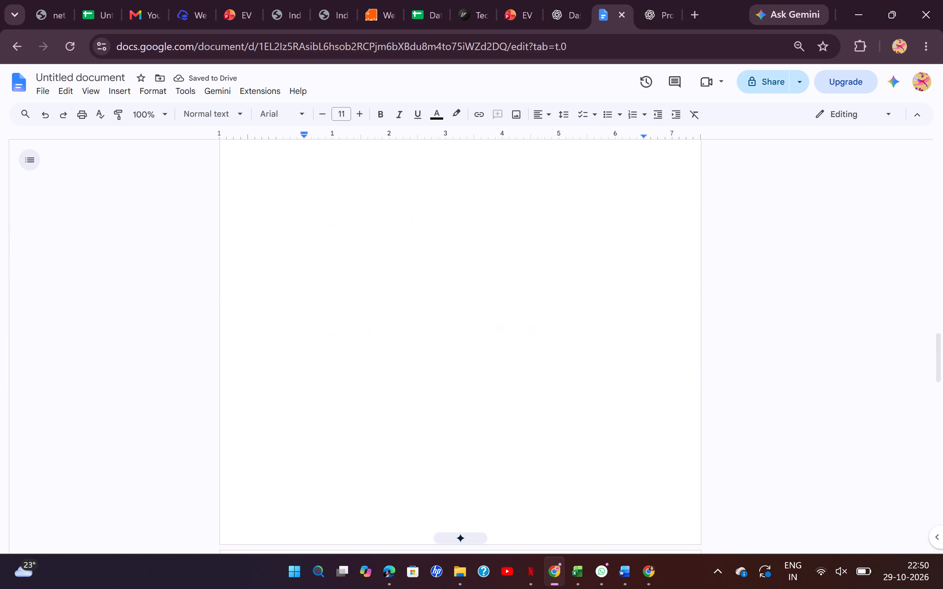
scroll(497, 336, "down", 4)
scroll(497, 336, "up", 4)
scroll(442, 279, "up", 4)
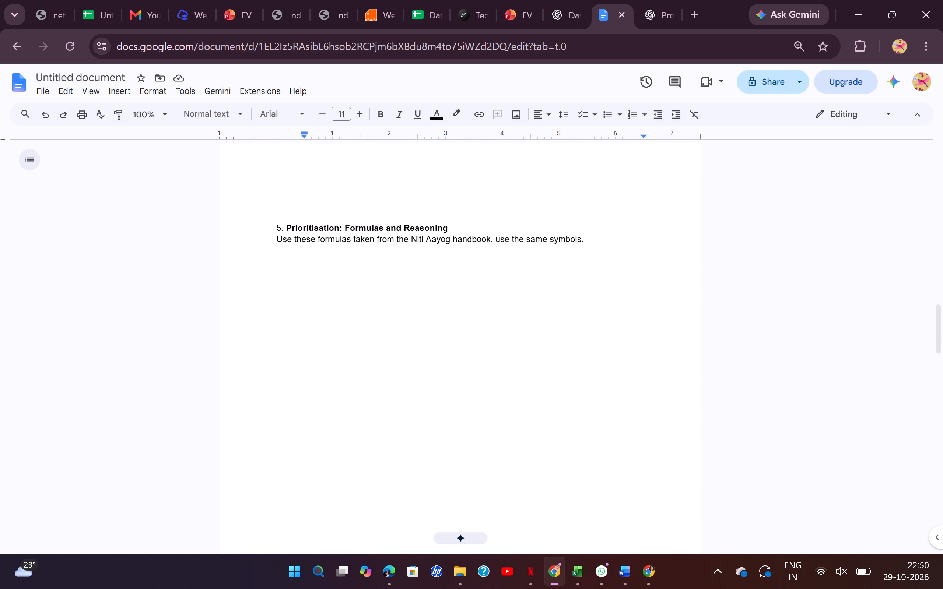
left_click(637, 233)
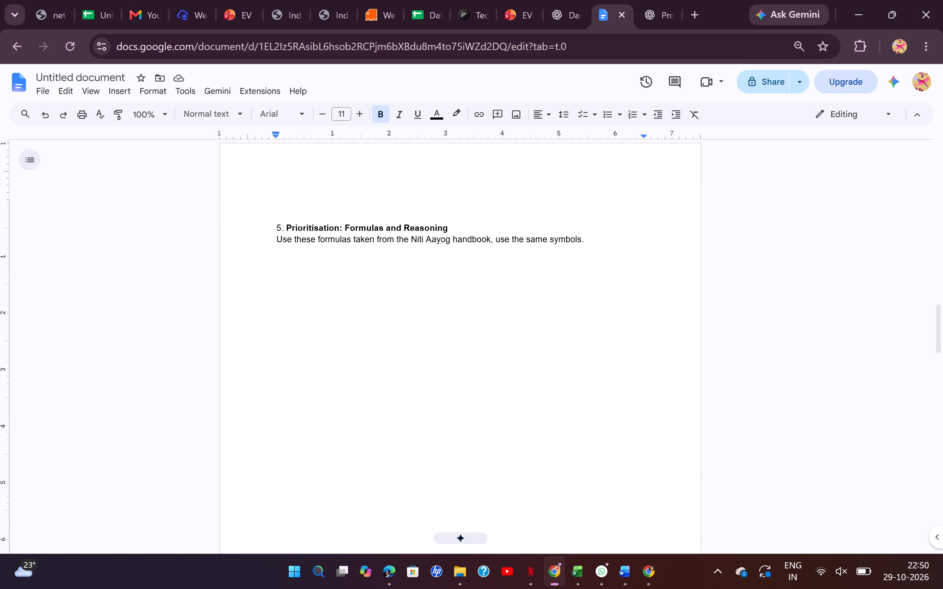
left_click(603, 236)
key("Delete")
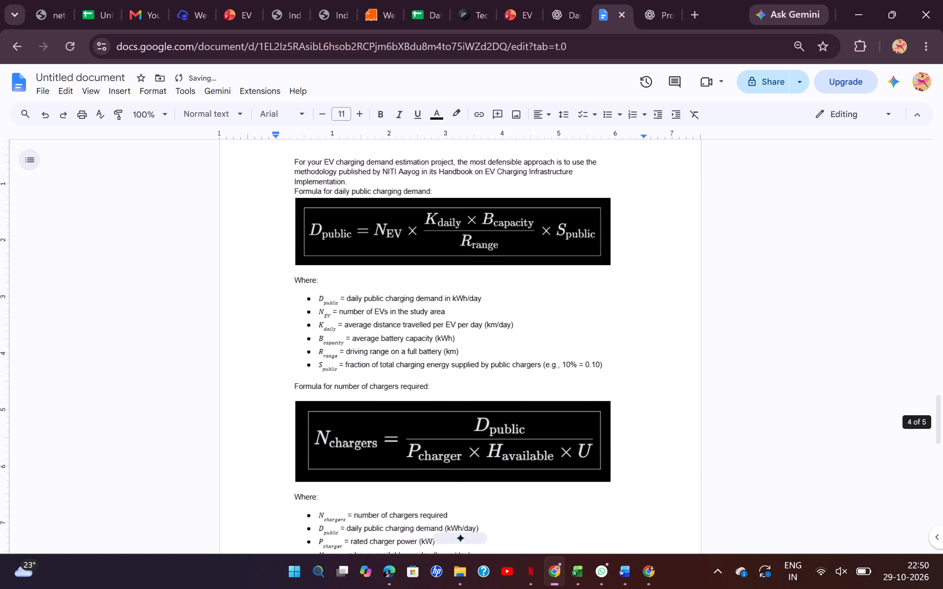
Join the "Use these formulas" sentence onto the Prioritisation: Formulas and Reasoning heading line, separated by a colon and a space.
scroll(603, 236, "up", 11)
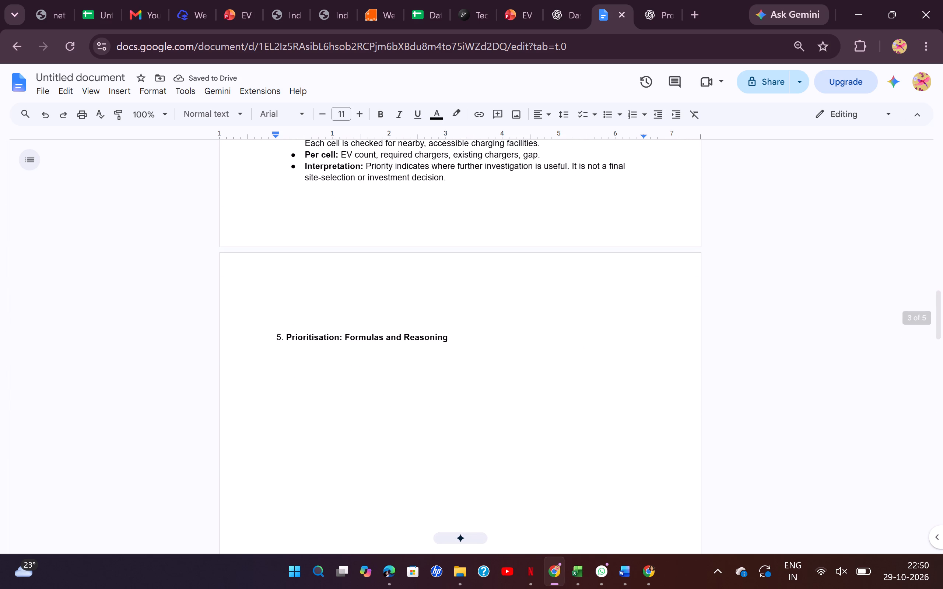
left_click(277, 339)
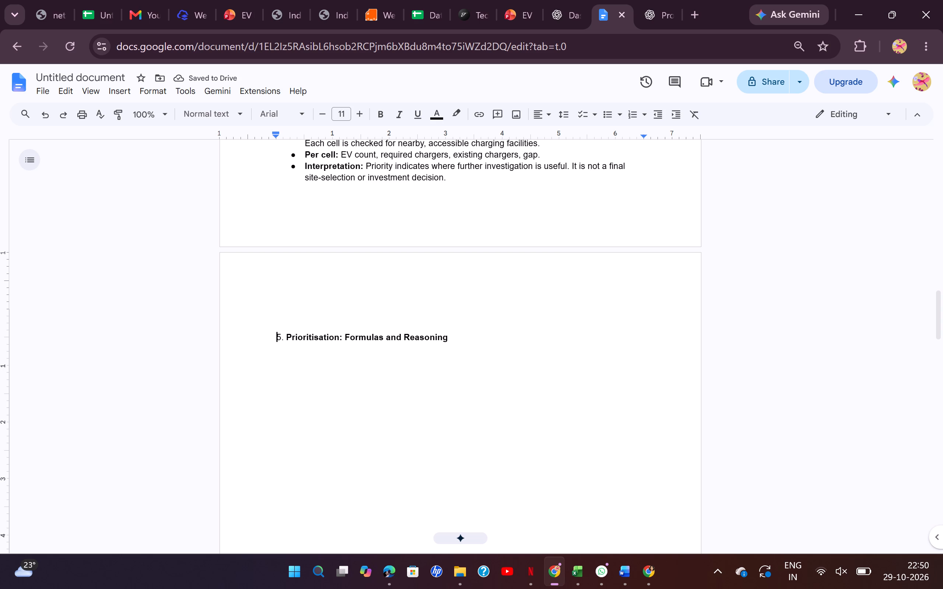
scroll(437, 370, "down", 20)
scroll(437, 370, "down", 2)
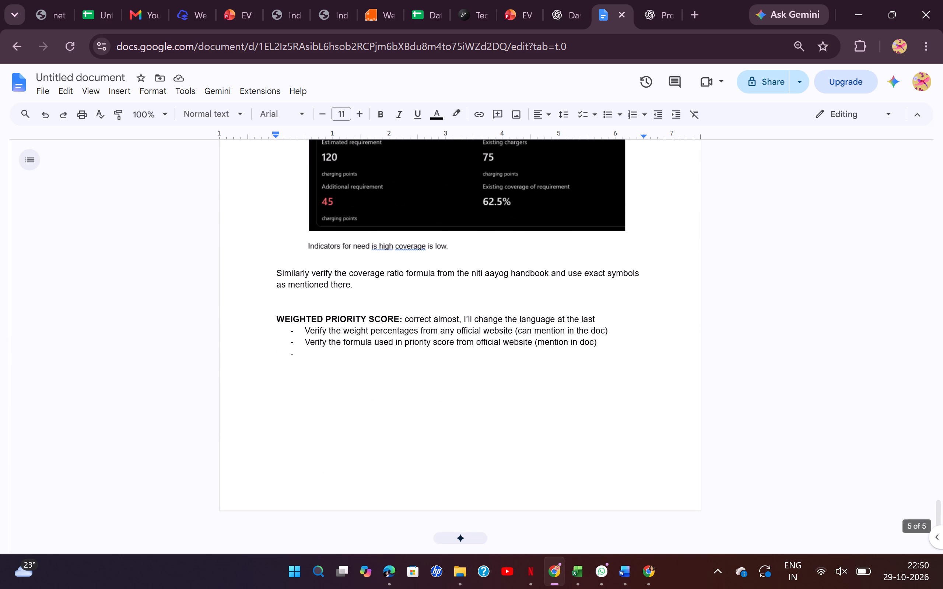
scroll(437, 370, "up", 17)
scroll(437, 370, "down", 2)
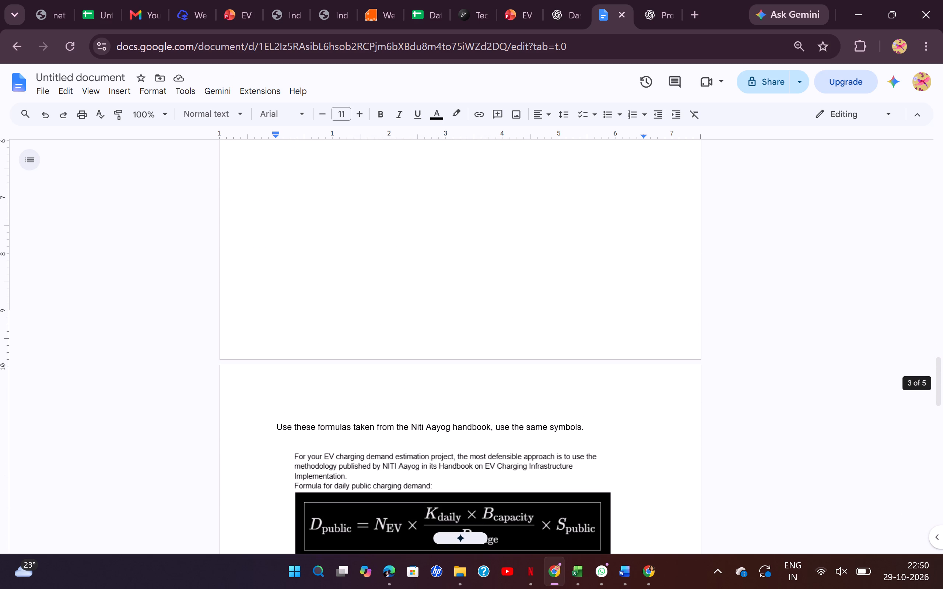
left_click(278, 424)
key("BackSpace")
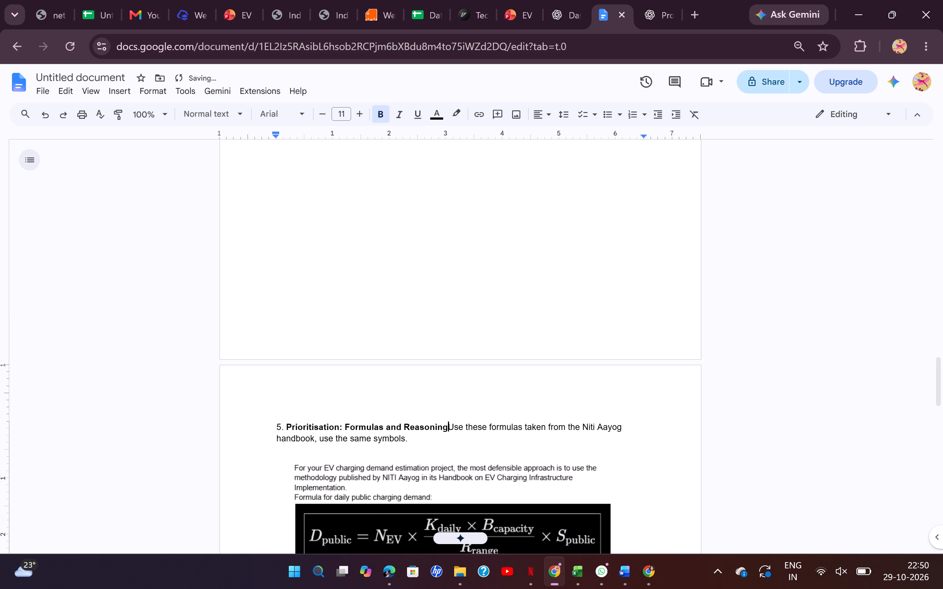
key("Return")
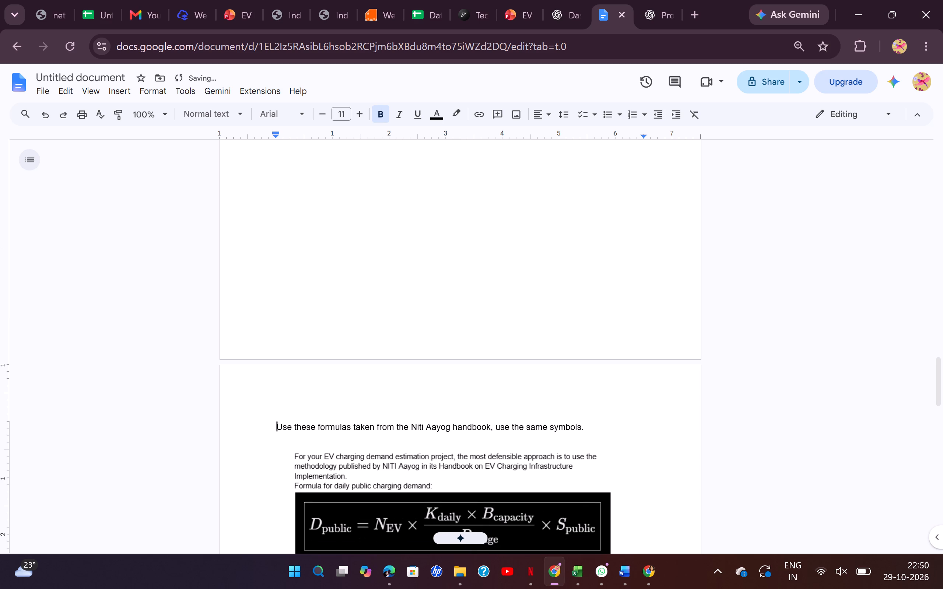
key("BackSpace")
type(":")
key("space")
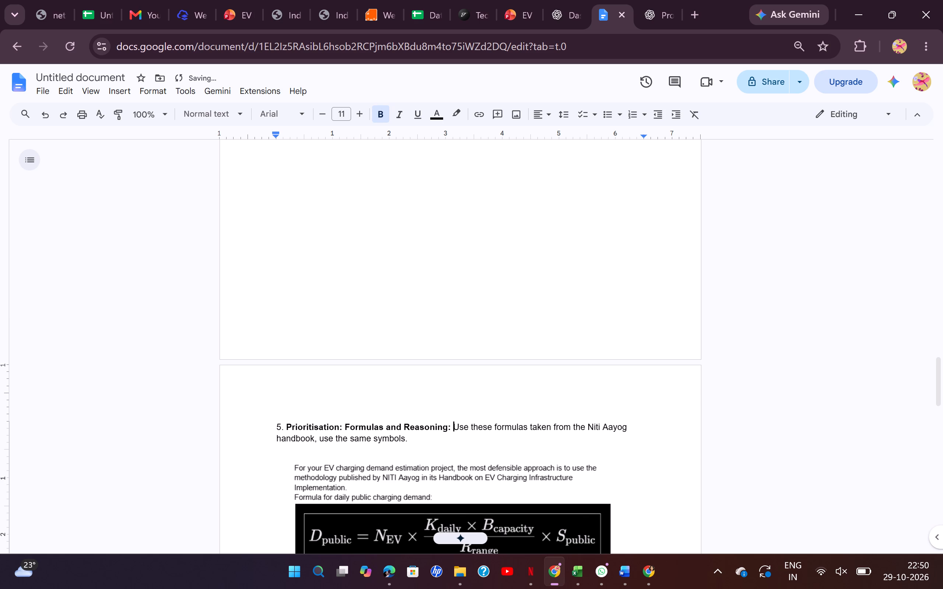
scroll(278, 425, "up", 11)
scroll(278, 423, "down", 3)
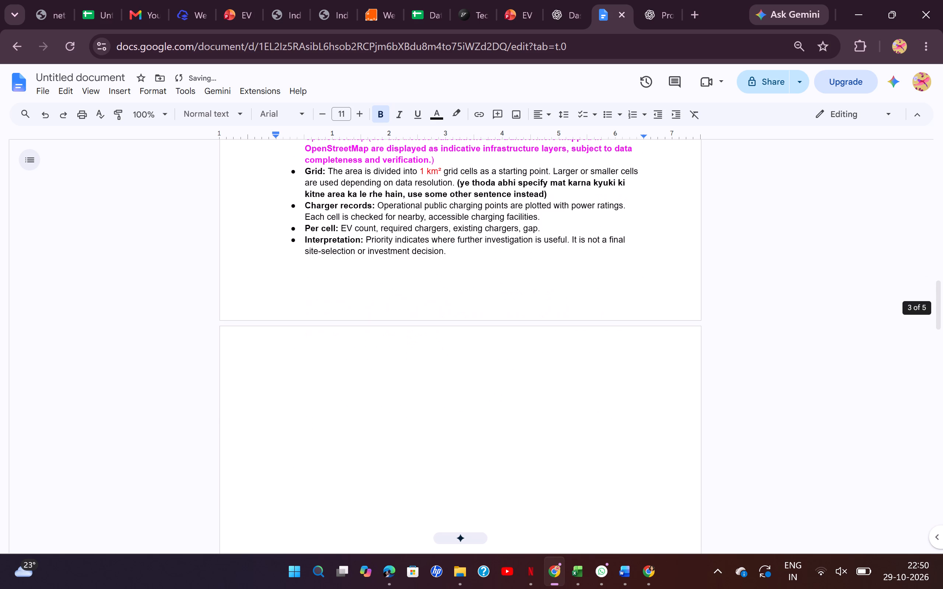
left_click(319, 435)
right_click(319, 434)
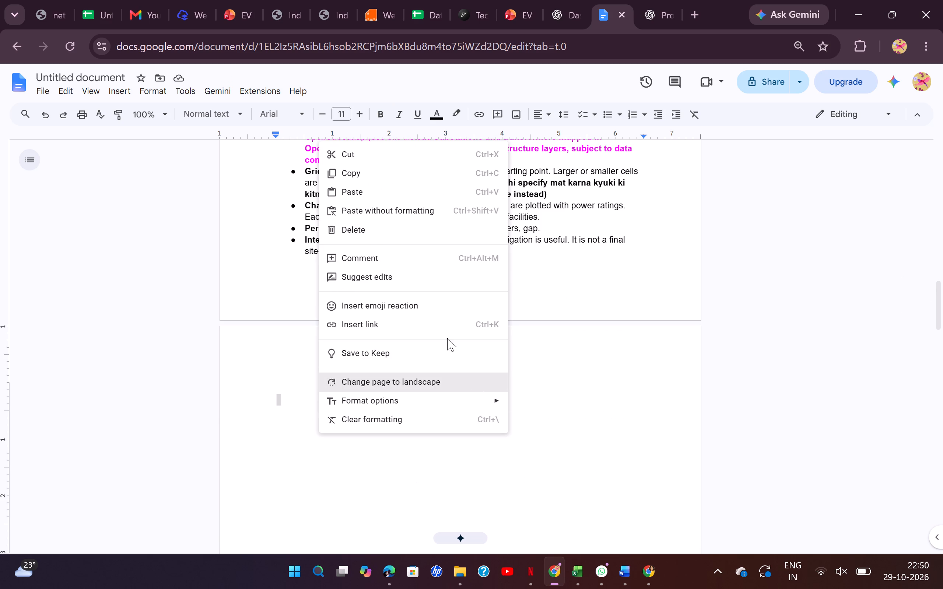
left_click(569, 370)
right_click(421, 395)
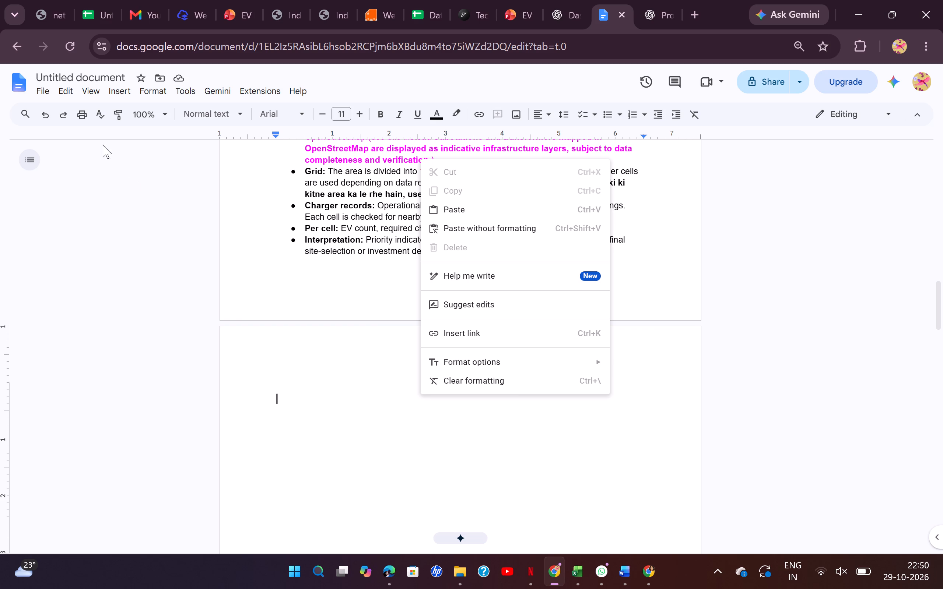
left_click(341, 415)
Remove the empty dash bullet below the two verification notes under the WEIGHTED PRIORITY SCORE heading.
scroll(448, 382, "down", 4)
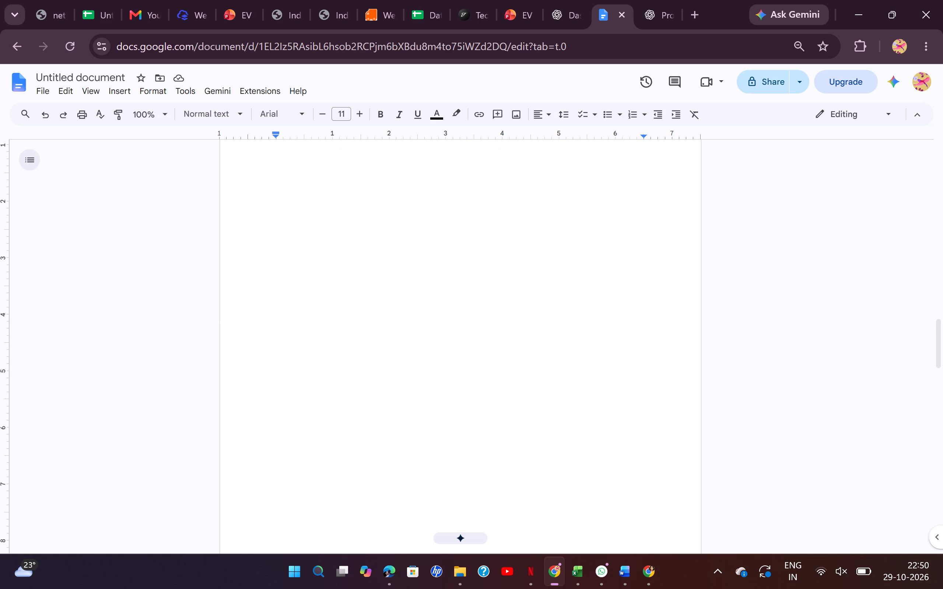
scroll(492, 361, "down", 8)
scroll(492, 361, "up", 1)
scroll(492, 361, "down", 3)
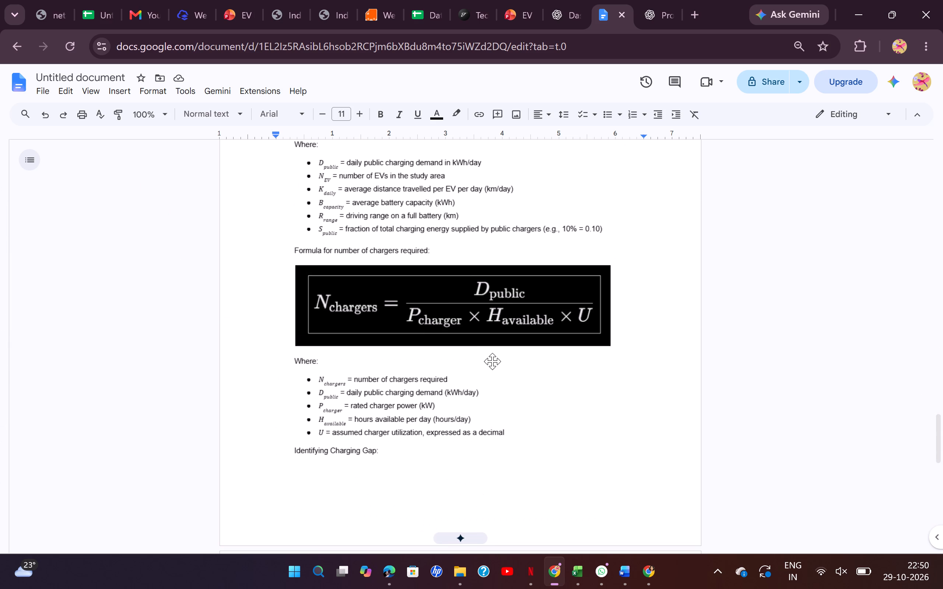
scroll(492, 361, "up", 4)
scroll(492, 361, "down", 7)
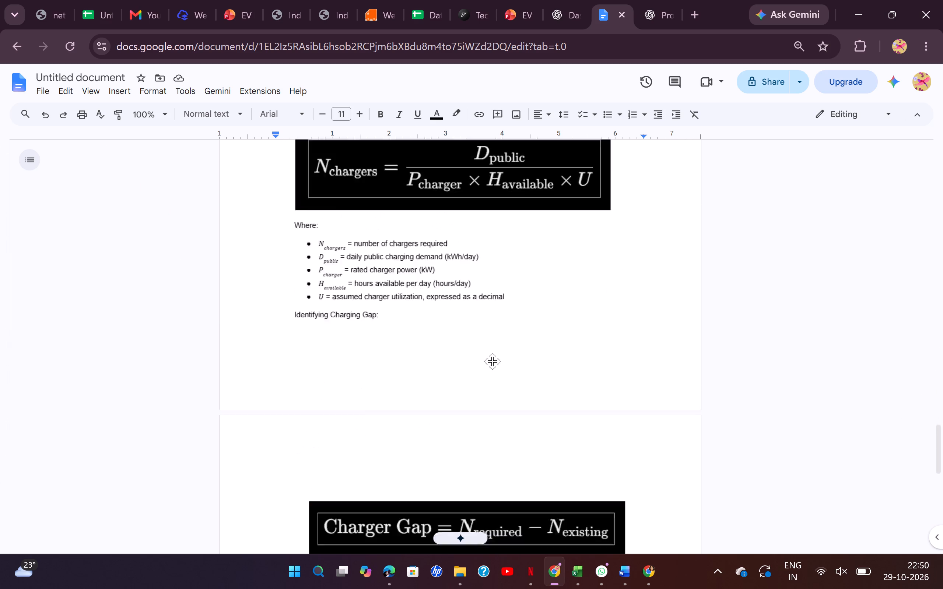
scroll(492, 361, "down", 7)
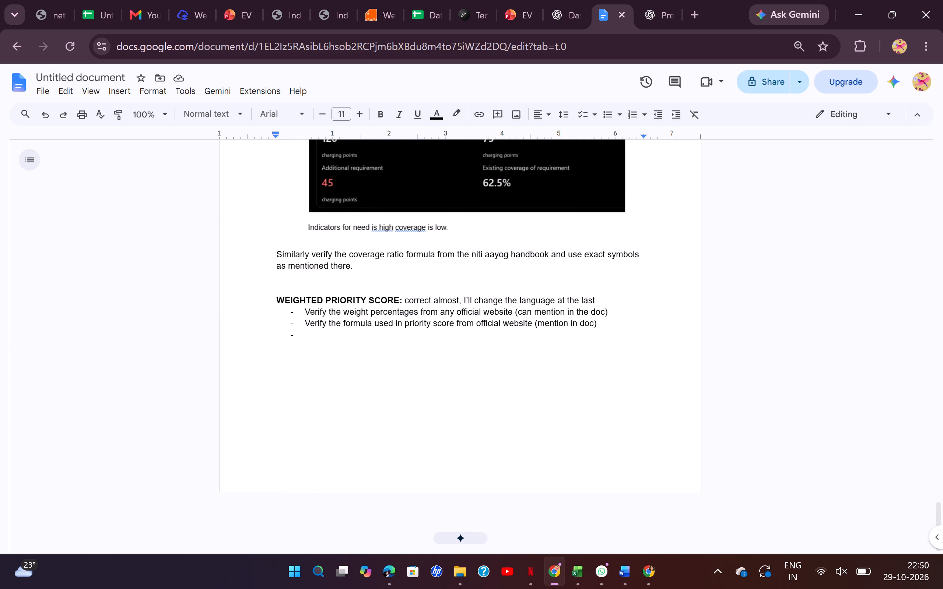
scroll(395, 324, "down", 3)
left_click(360, 338)
key("BackSpace")
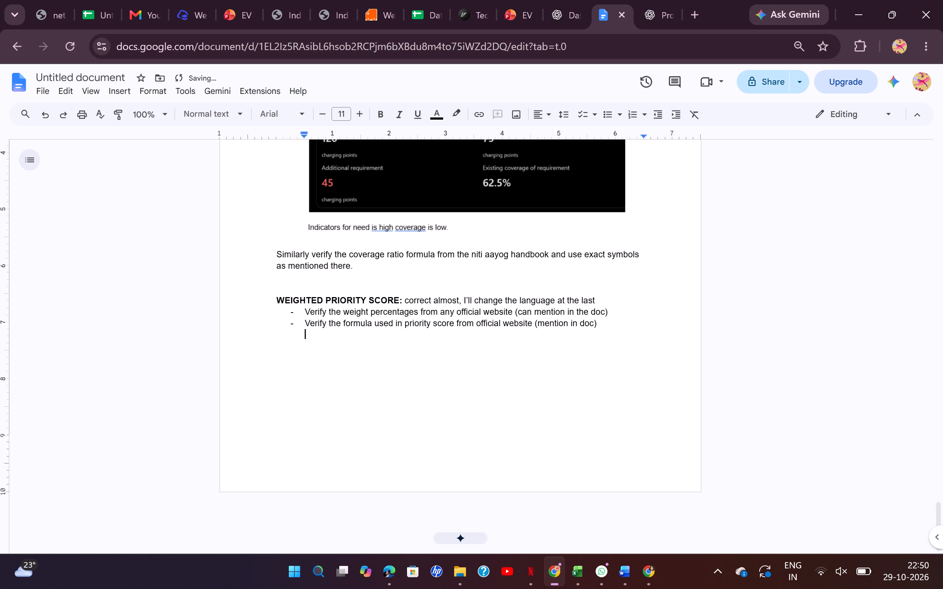
key("BackSpace")
Look through the notes document, from the dashboard ideas on its first page to the blank page before the Prioritisation section.
left_click(560, 582)
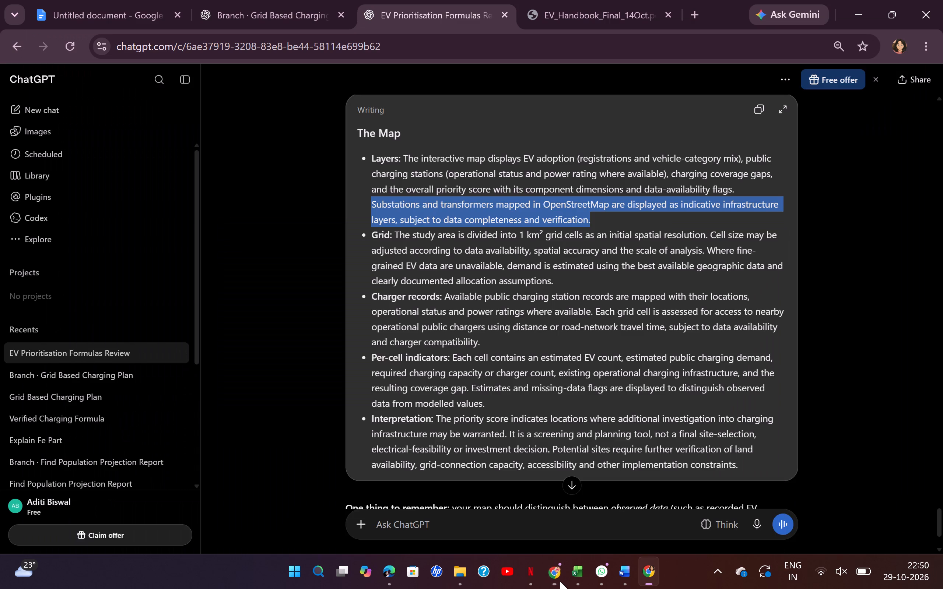
left_click(560, 581)
scroll(295, 329, "up", 2)
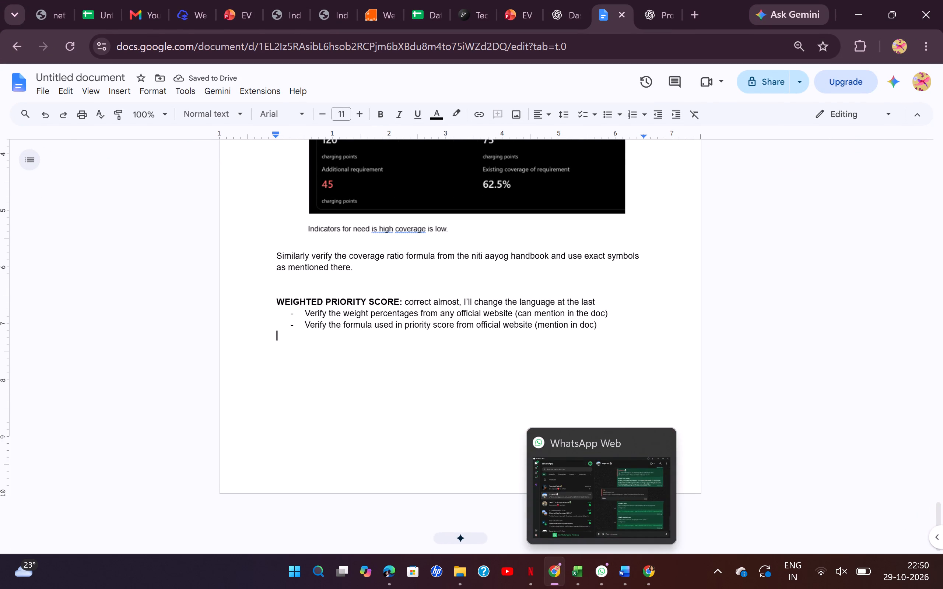
scroll(295, 329, "up", 20)
scroll(295, 329, "up", 13)
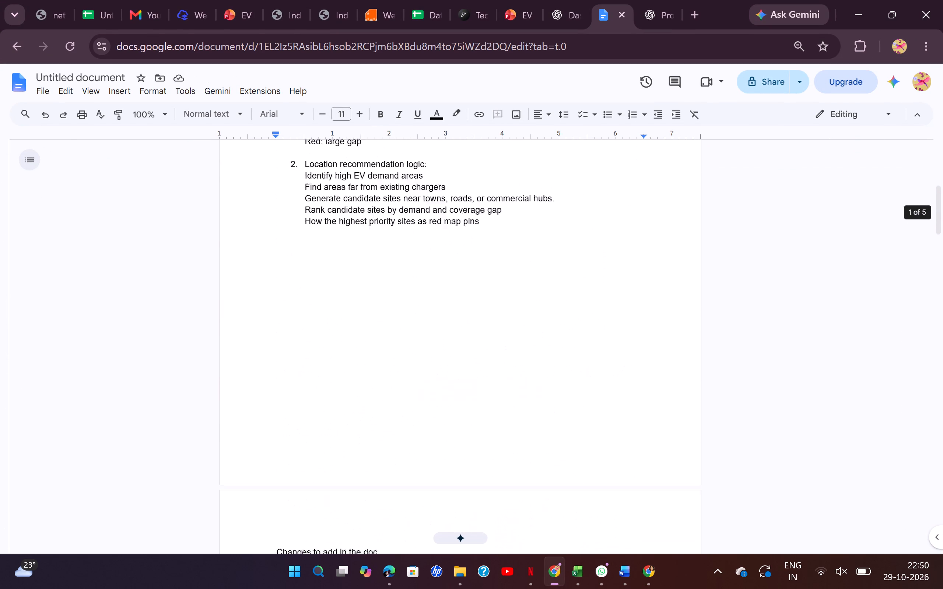
scroll(295, 329, "up", 7)
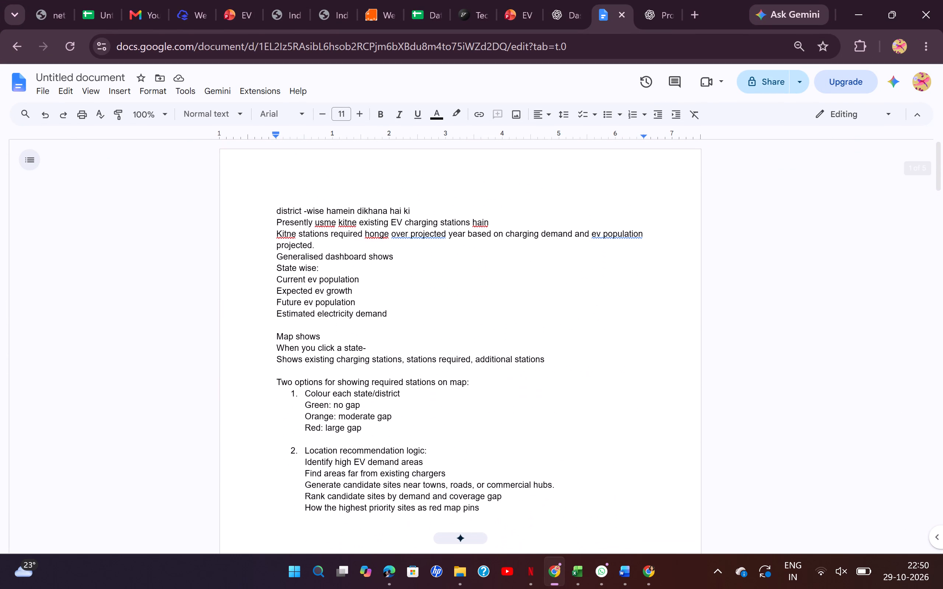
scroll(369, 363, "down", 7)
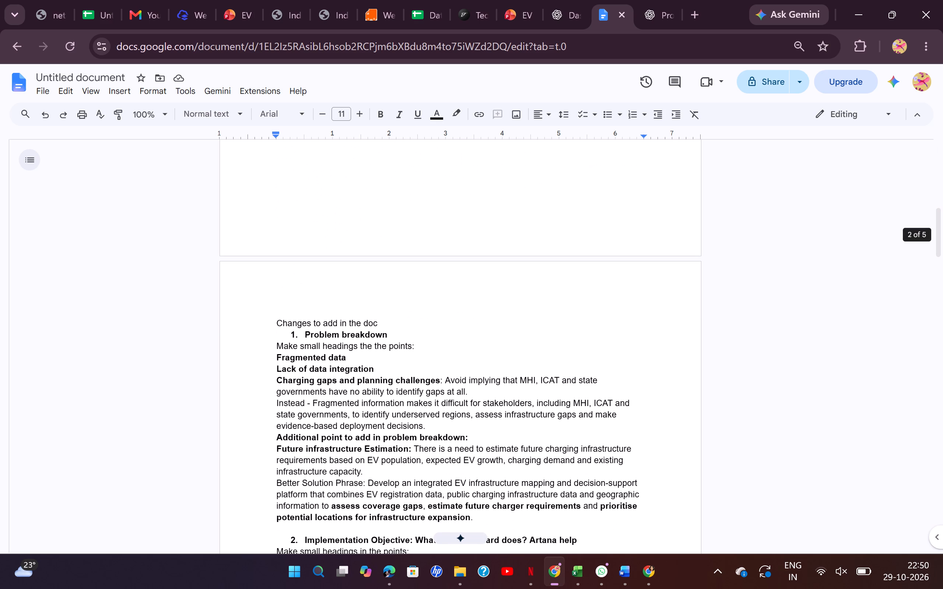
scroll(369, 363, "down", 2)
scroll(369, 363, "up", 8)
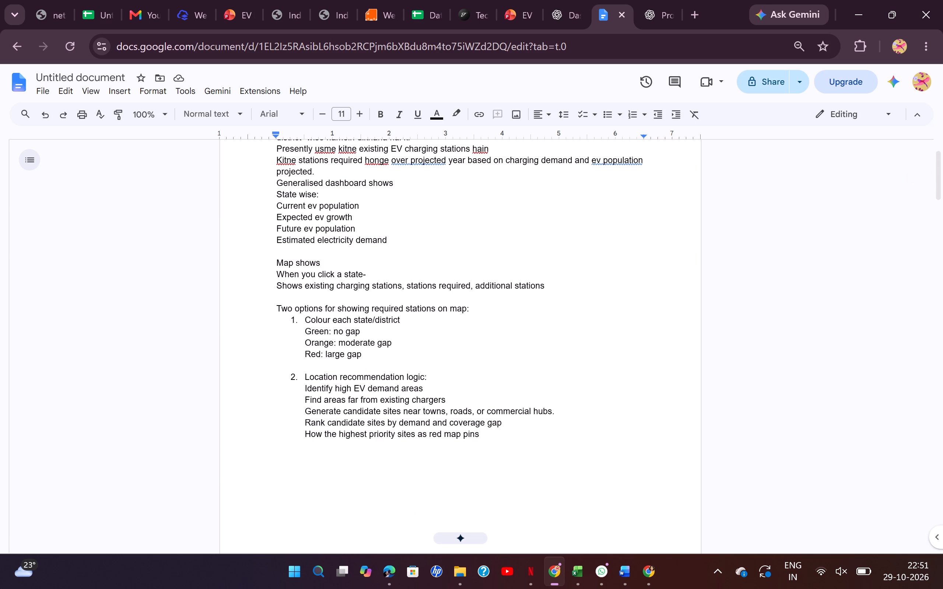
scroll(369, 363, "down", 11)
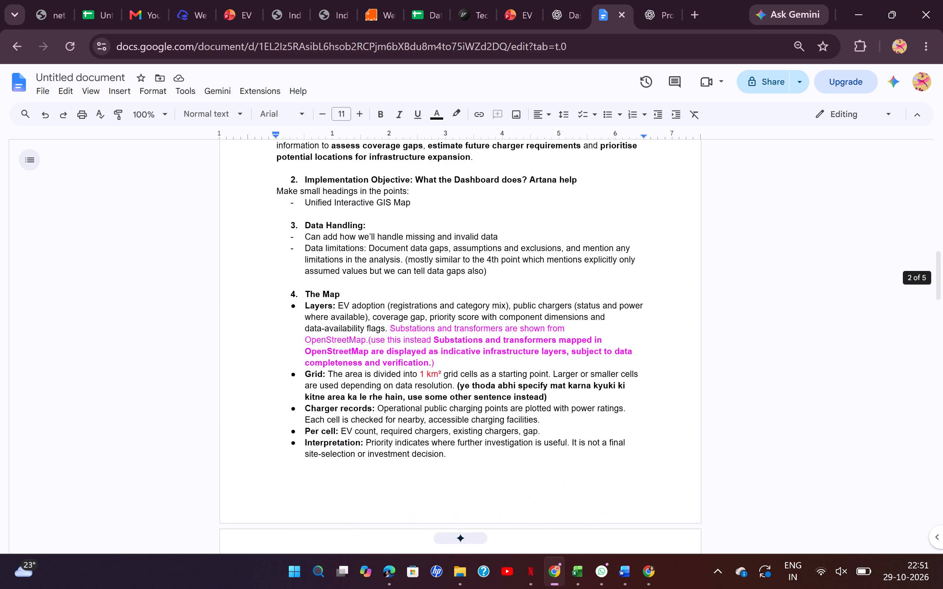
scroll(369, 363, "down", 9)
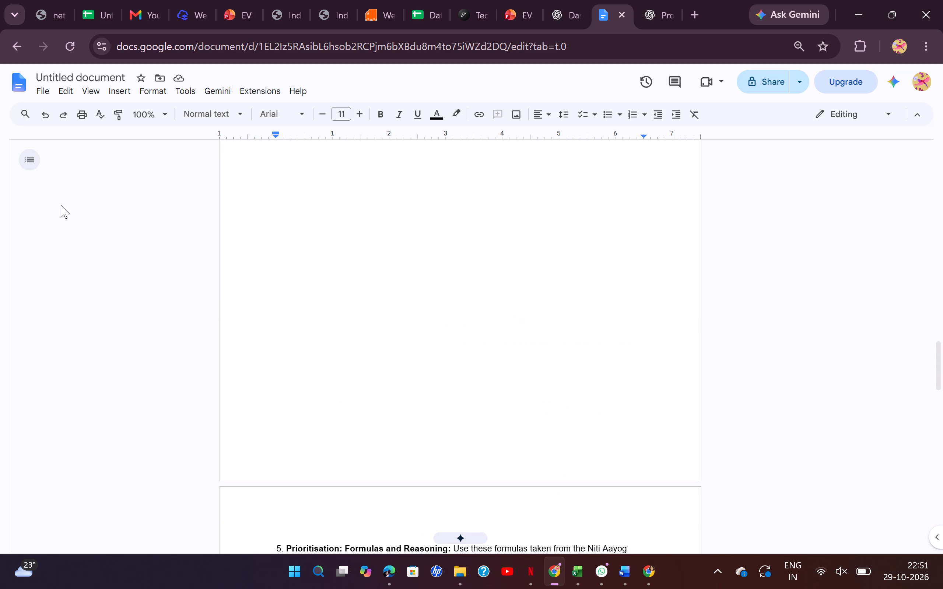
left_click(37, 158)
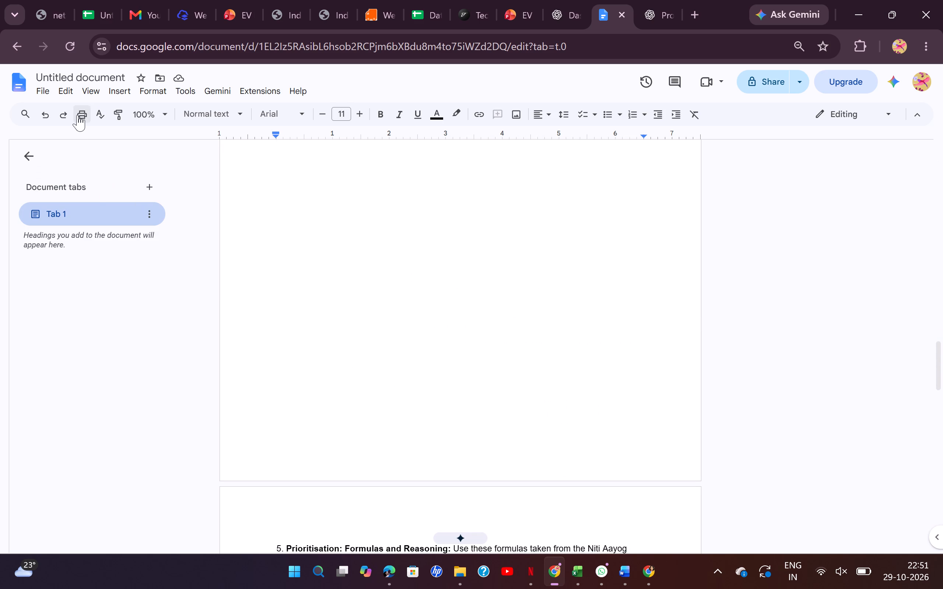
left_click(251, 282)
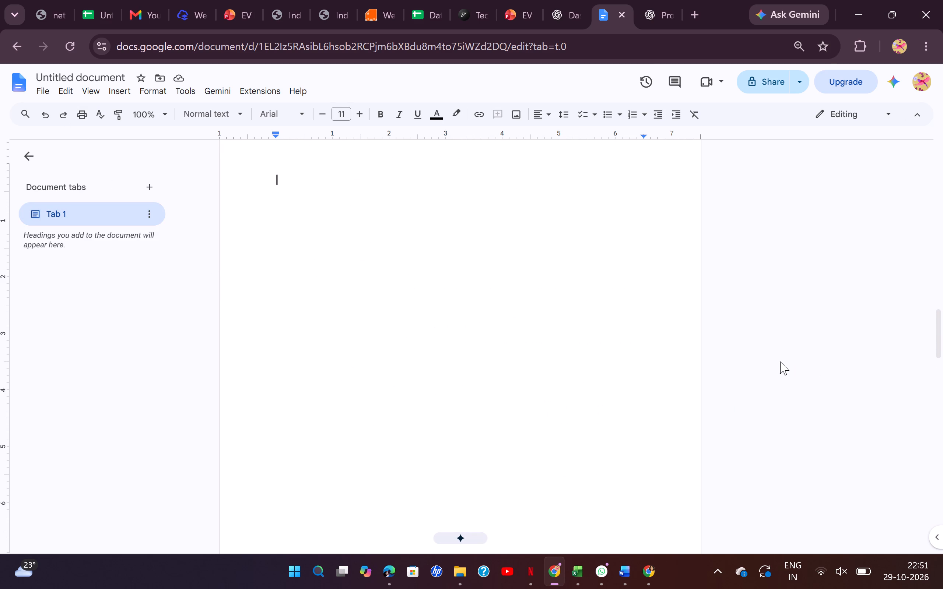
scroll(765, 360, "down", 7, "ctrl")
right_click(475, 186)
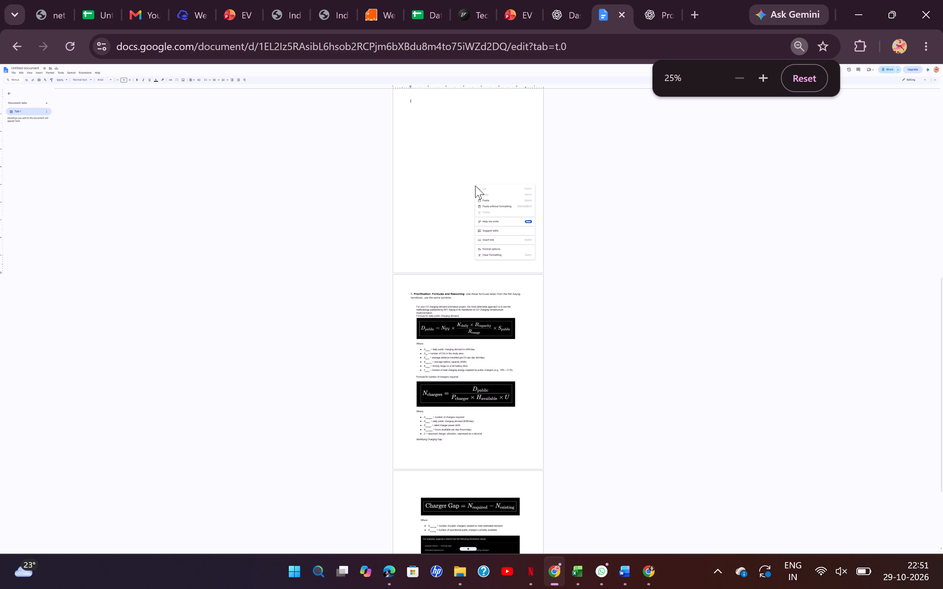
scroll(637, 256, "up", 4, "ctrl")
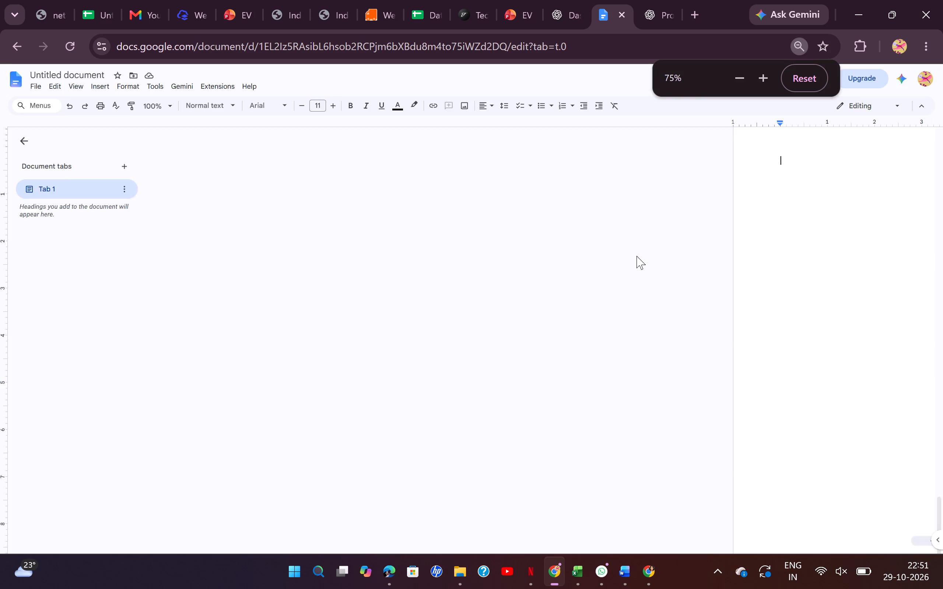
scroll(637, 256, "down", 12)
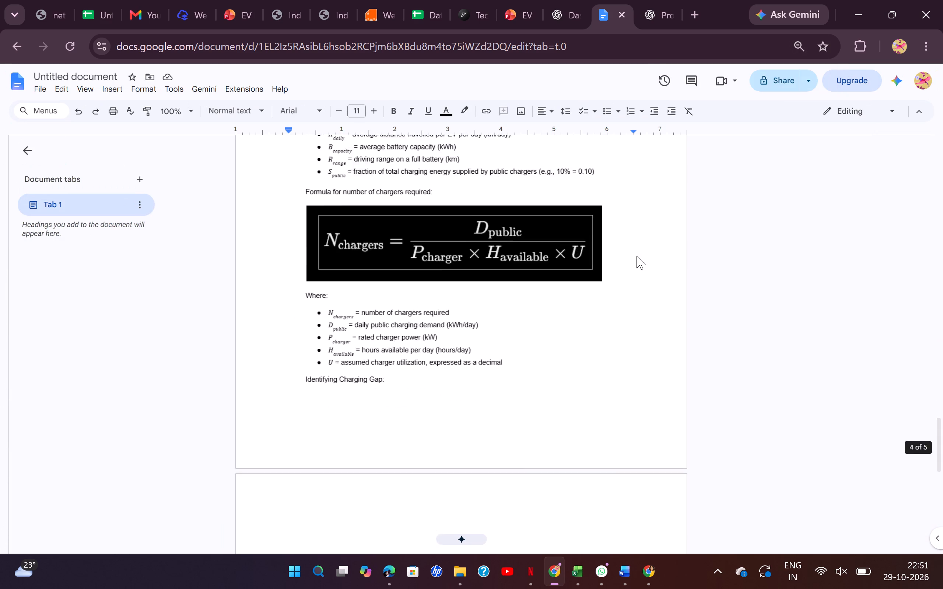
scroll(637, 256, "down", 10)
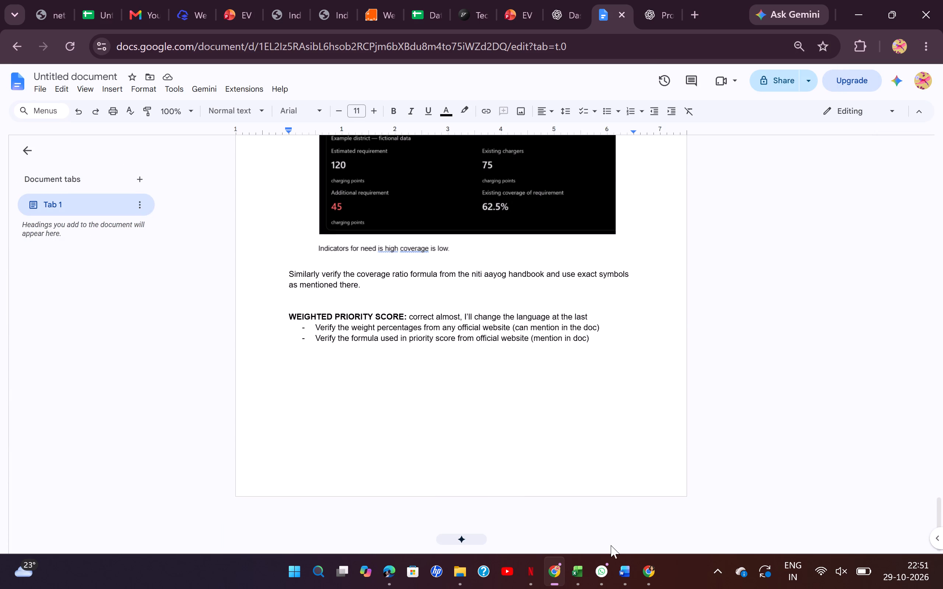
Switch to the implementation roadmap in Word and read from Prioritisation: Formulas and Reasoning through Assumptions and Limitations.
left_click(621, 567)
scroll(540, 396, "down", 14)
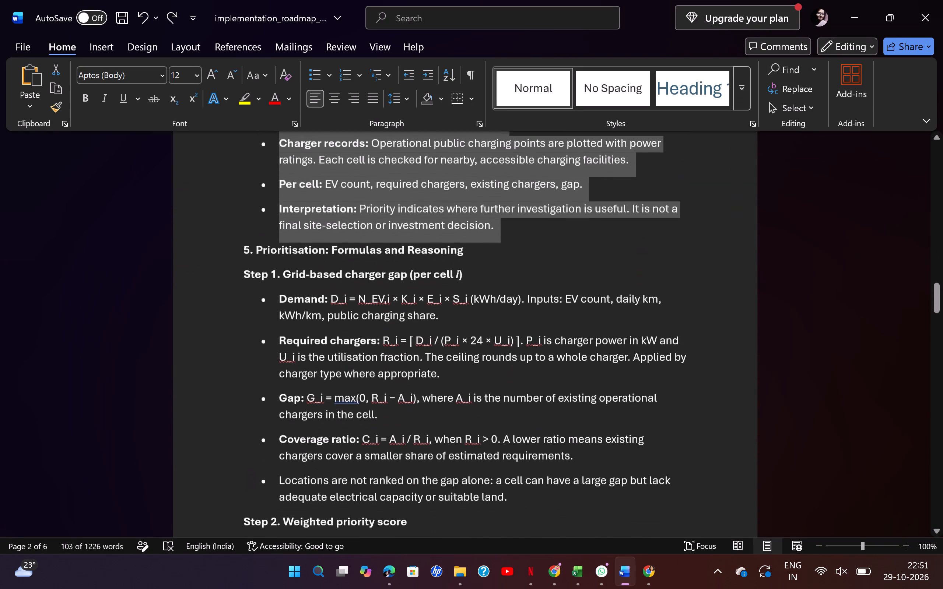
scroll(540, 395, "down", 20)
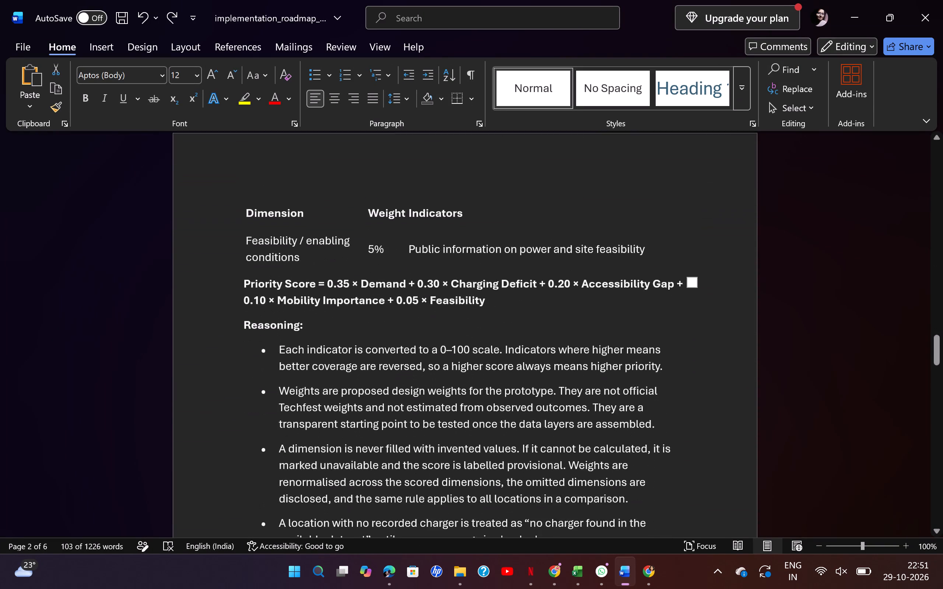
scroll(540, 395, "down", 3)
scroll(381, 483, "down", 2)
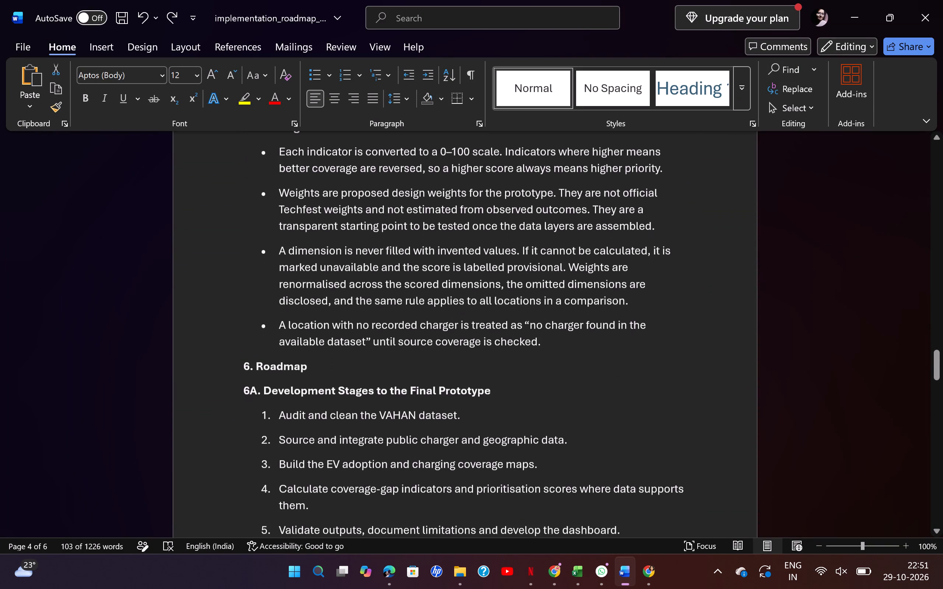
scroll(381, 483, "down", 12)
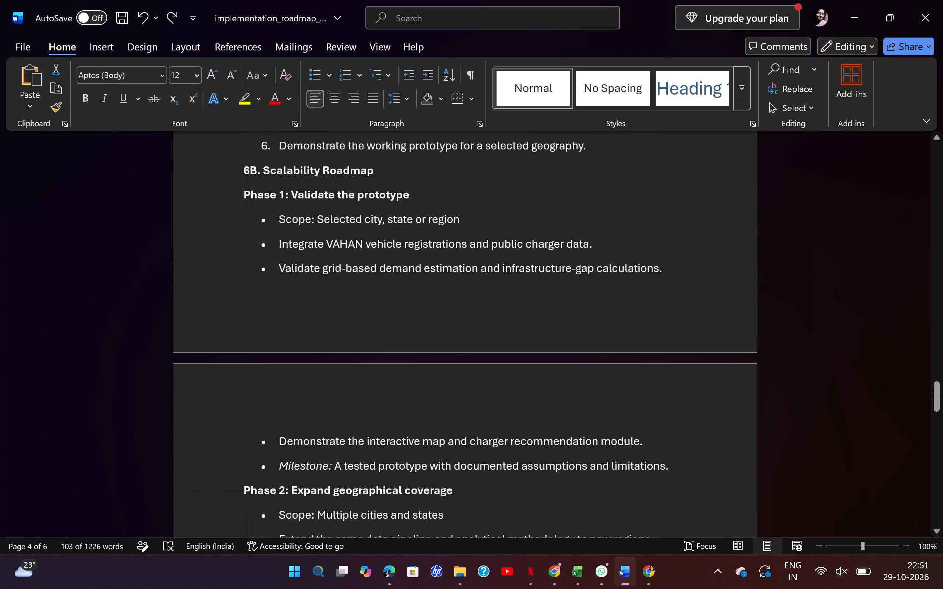
scroll(381, 483, "down", 8)
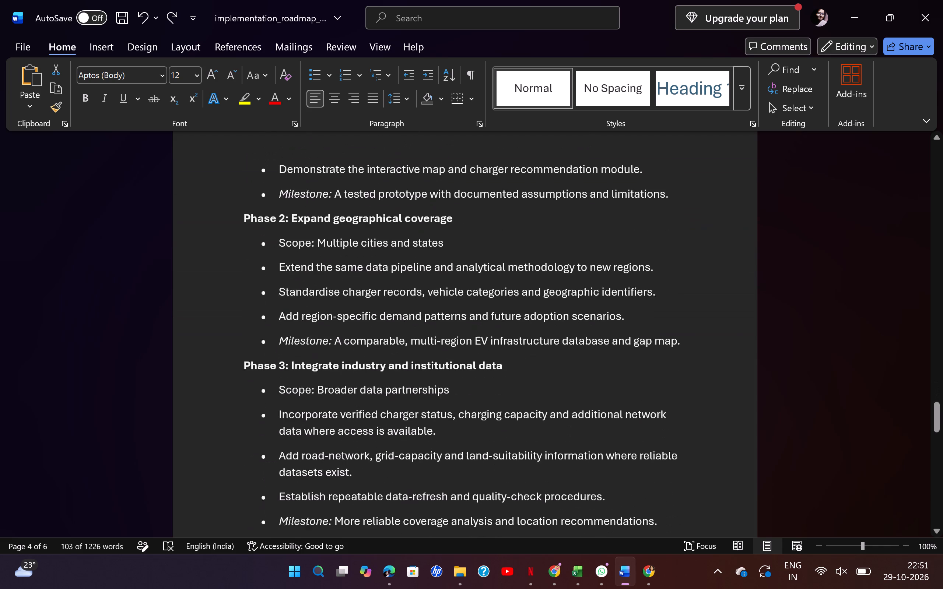
scroll(381, 483, "down", 10)
scroll(381, 483, "up", 1)
scroll(381, 483, "down", 13)
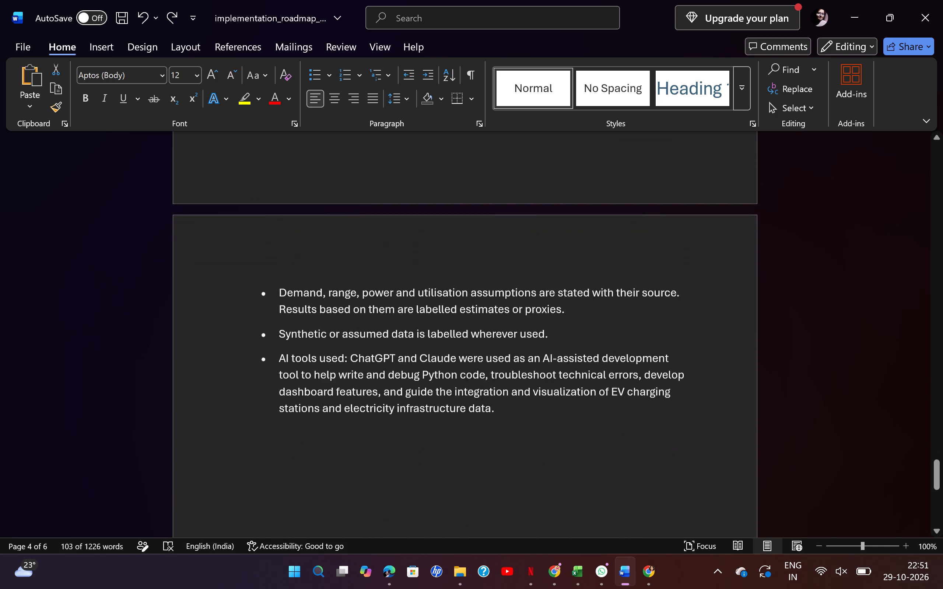
scroll(381, 483, "down", 1)
scroll(381, 483, "up", 16)
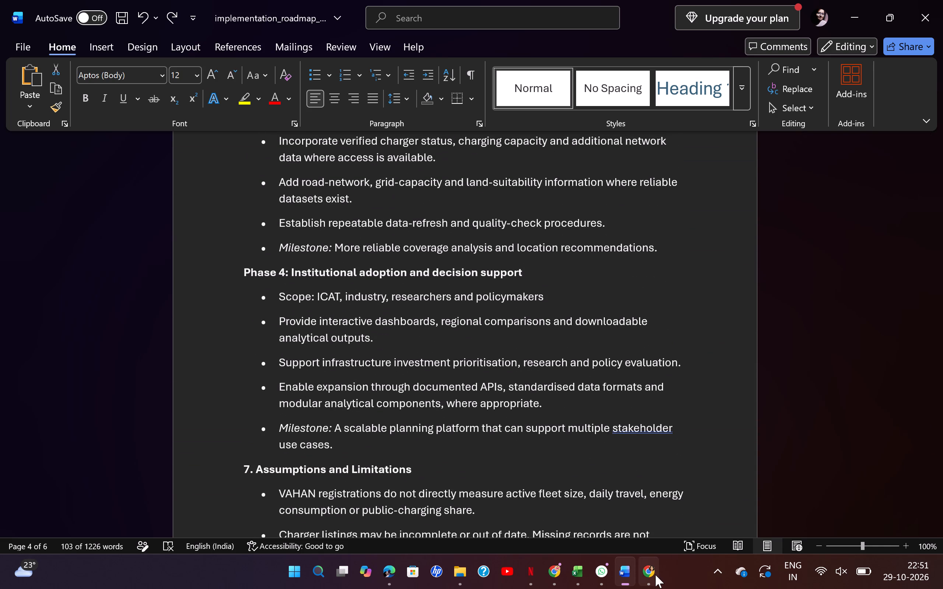
Return to the notes in Google Docs and look back over them from the weighted priority notes to the first page.
left_click(655, 575)
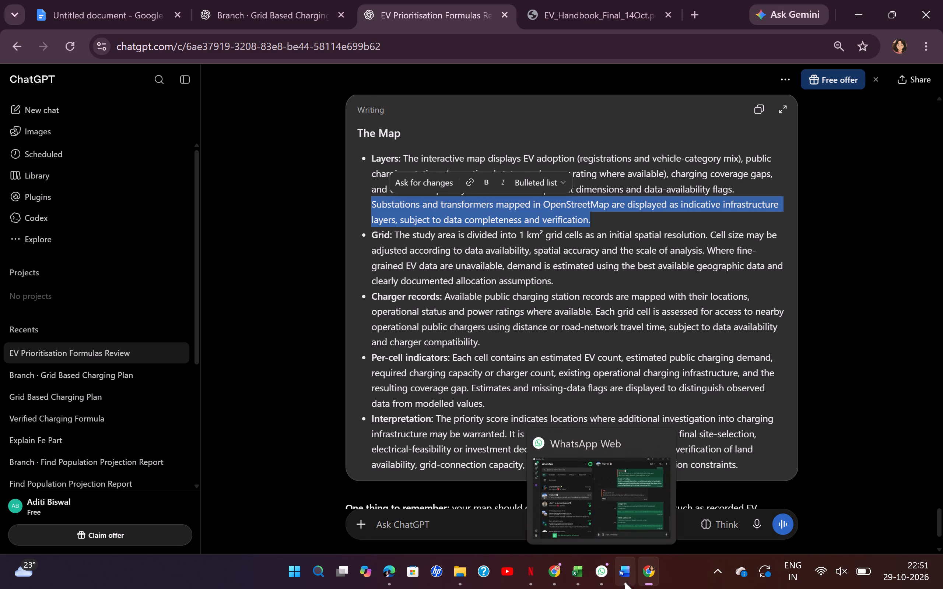
left_click(625, 581)
left_click(550, 580)
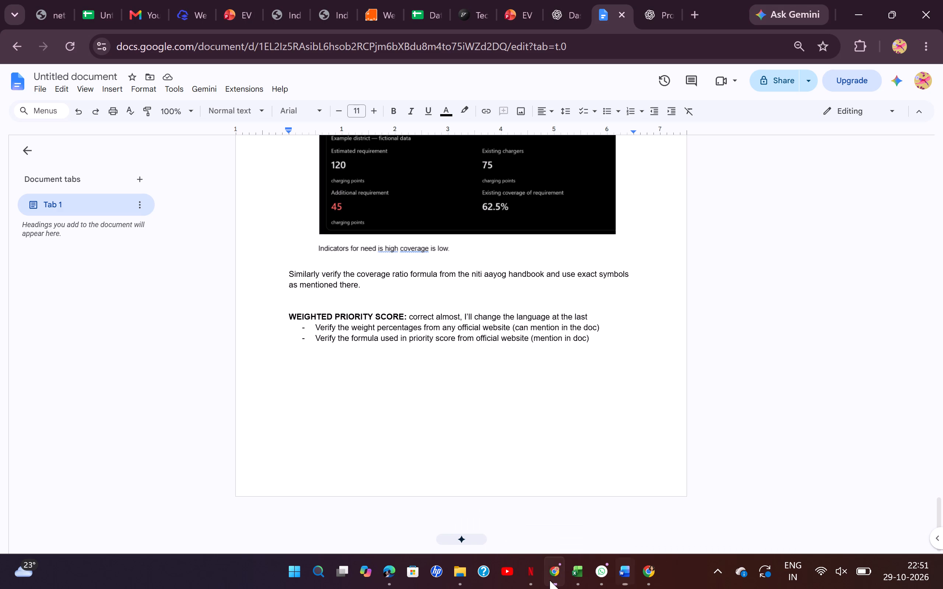
scroll(488, 495, "up", 17)
scroll(488, 494, "up", 4)
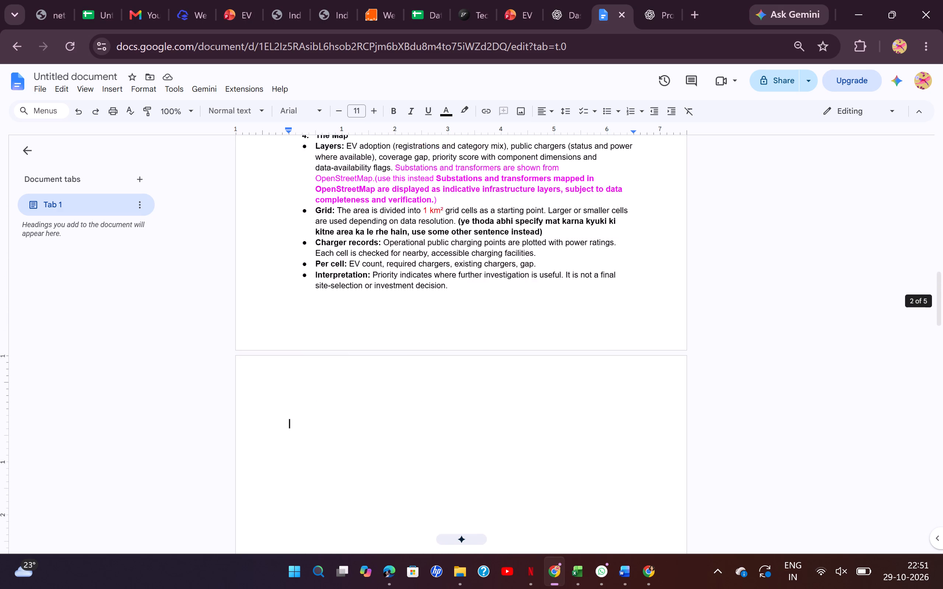
scroll(488, 494, "up", 8)
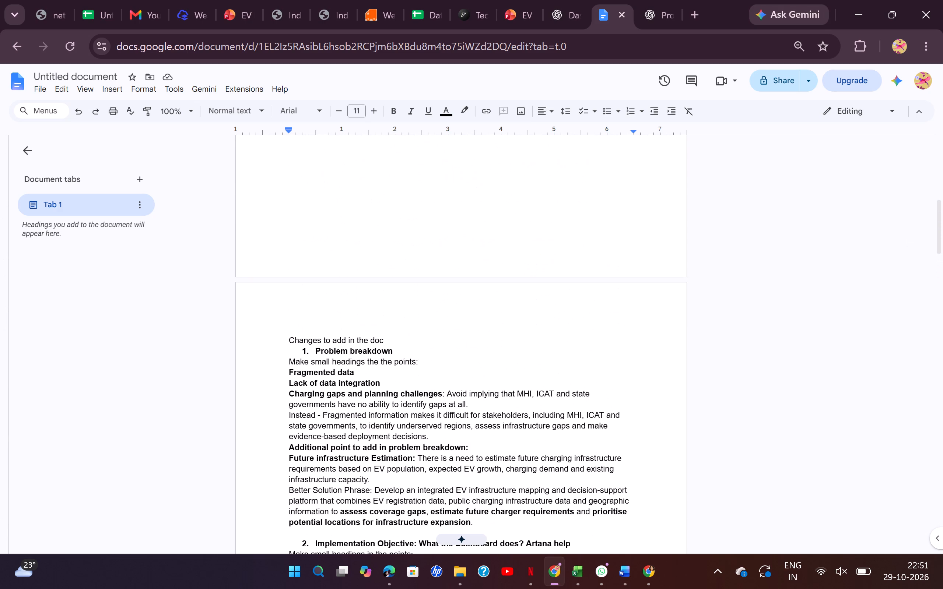
scroll(488, 494, "up", 11)
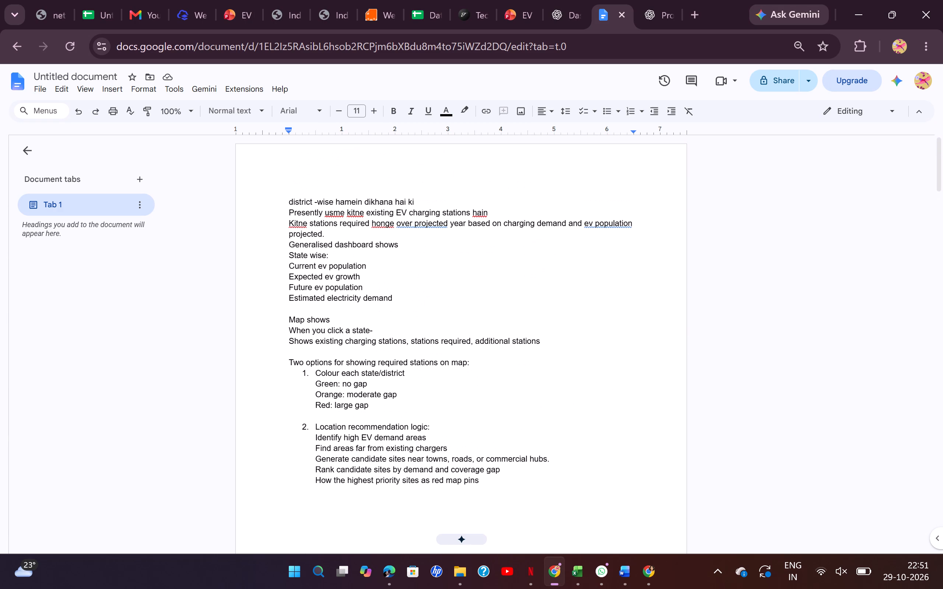
Look over the notes from the dashboard ideas through the problem breakdown, implementation objective and map sections to the blank page.
scroll(495, 454, "down", 11)
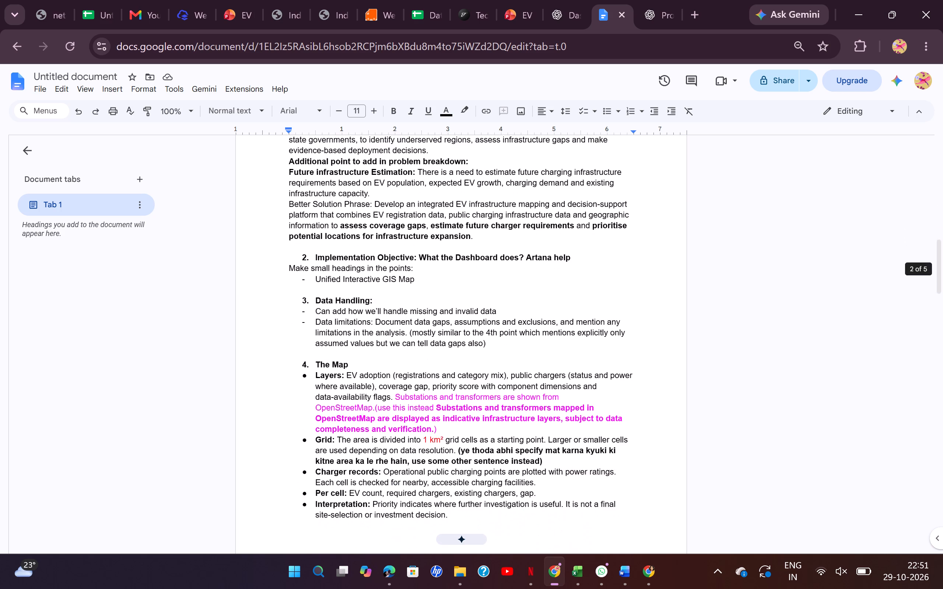
scroll(495, 454, "down", 2)
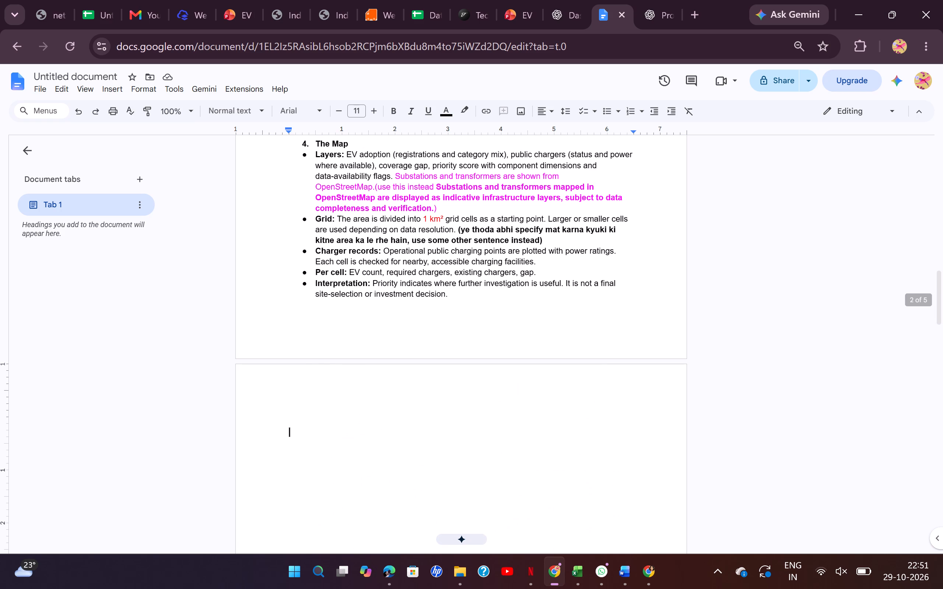
scroll(426, 429, "up", 13)
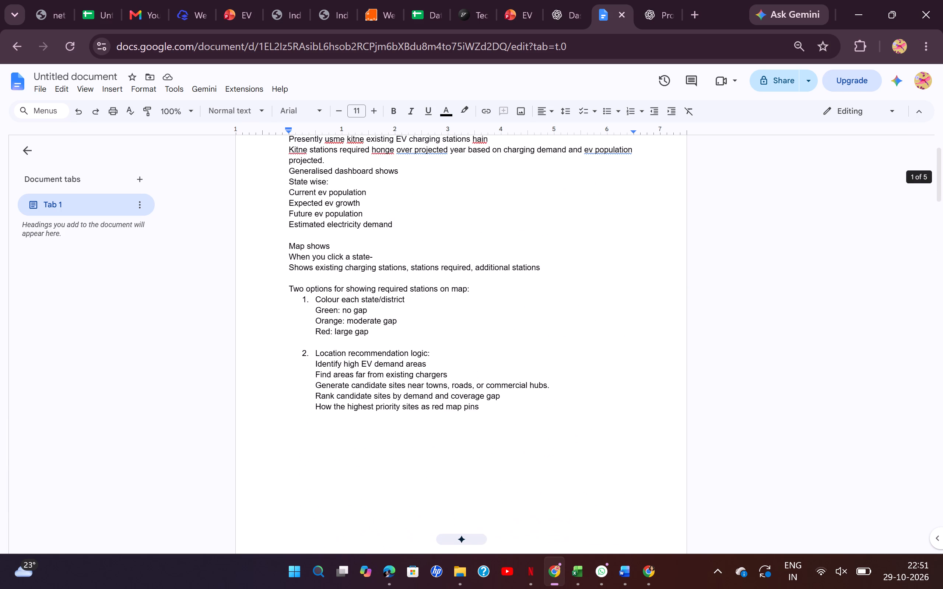
scroll(433, 440, "up", 3)
scroll(433, 440, "down", 16)
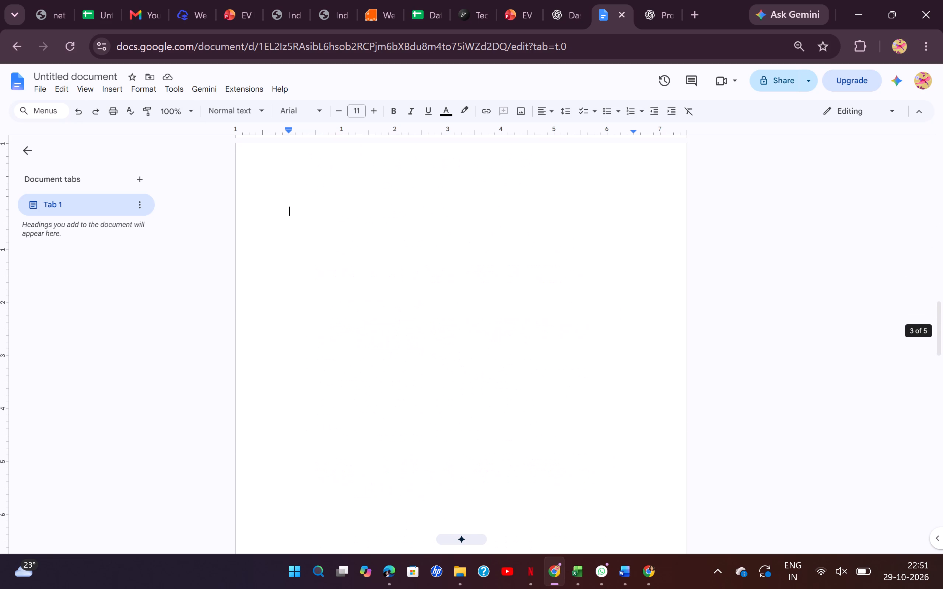
scroll(433, 441, "down", 7)
scroll(433, 441, "up", 11)
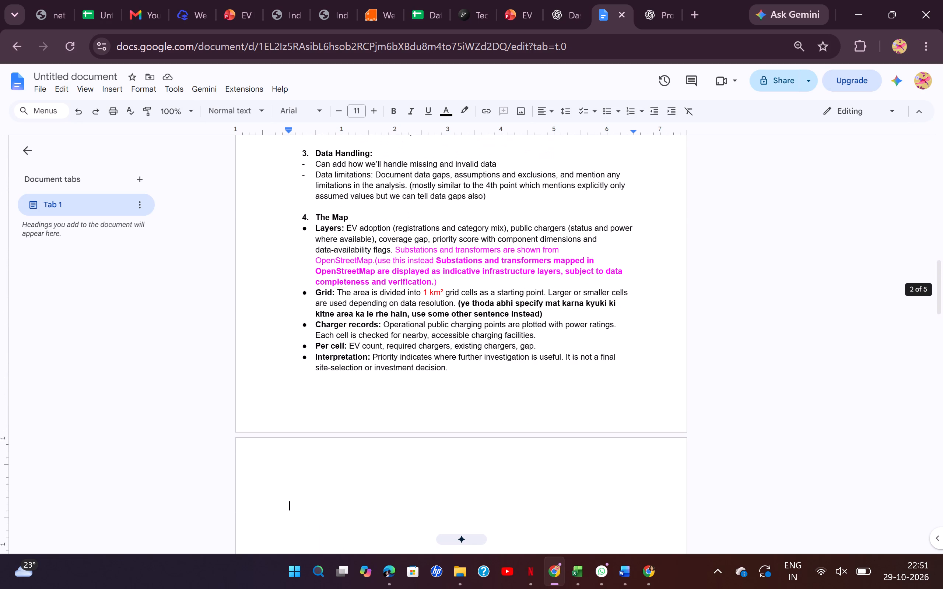
scroll(433, 441, "up", 3)
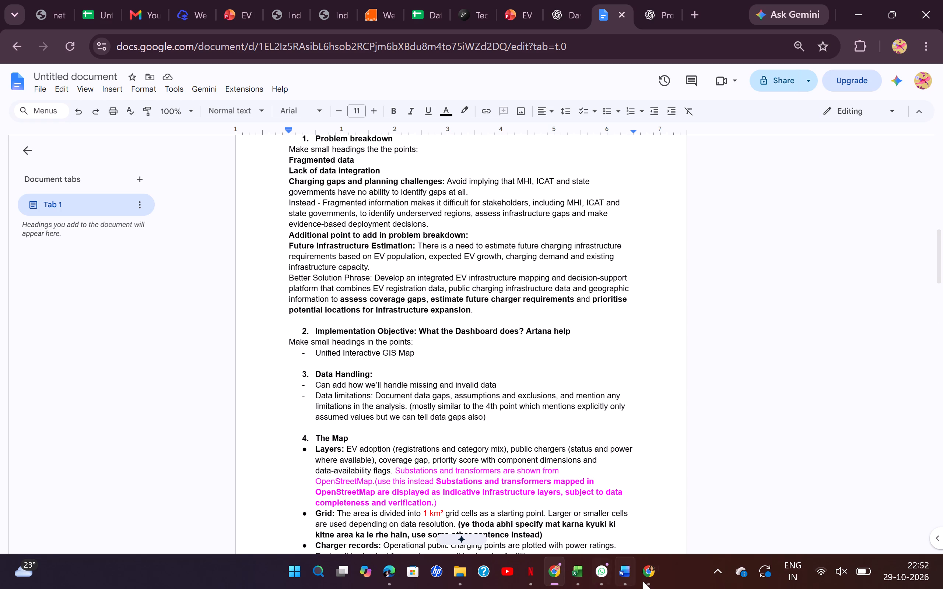
Switch to the implementation roadmap in Word and read its Problem Breakdown and Implementation Objective sections from the start.
left_click(622, 585)
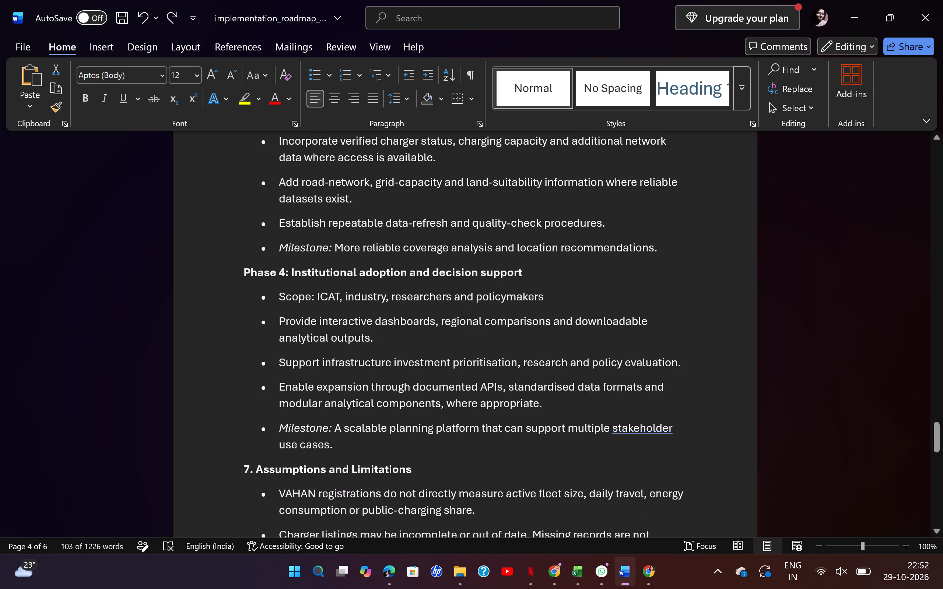
scroll(346, 420, "up", 6)
scroll(346, 420, "down", 1)
scroll(346, 420, "up", 20)
scroll(346, 420, "up", 12)
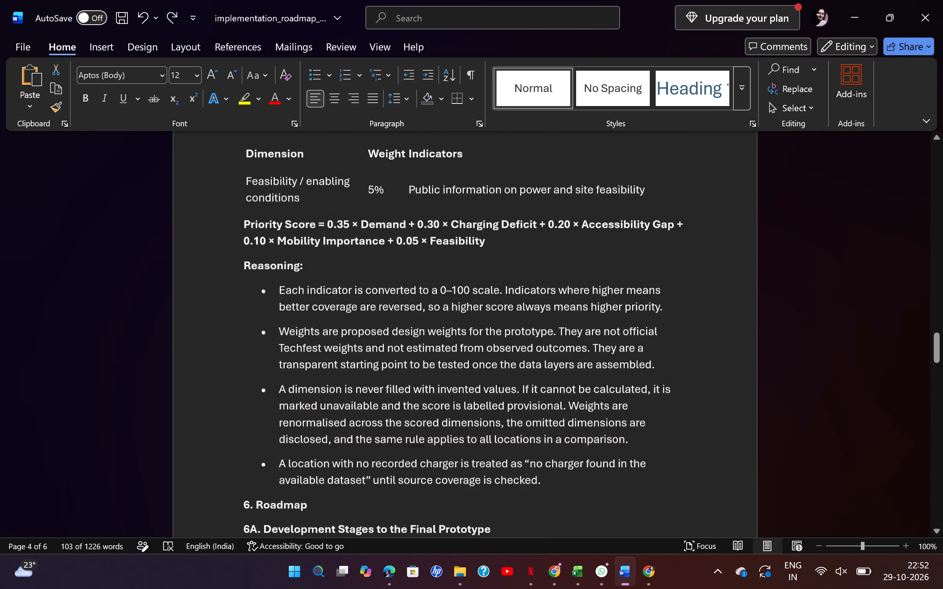
scroll(347, 420, "up", 20)
scroll(347, 420, "up", 20)
scroll(347, 420, "up", 1)
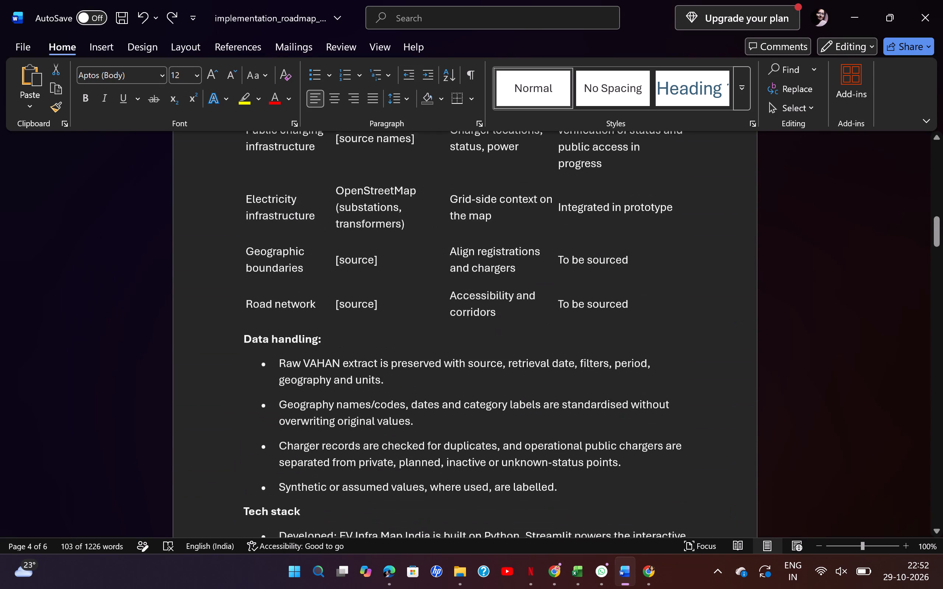
scroll(347, 420, "up", 6)
scroll(347, 420, "up", 20)
scroll(347, 420, "up", 1)
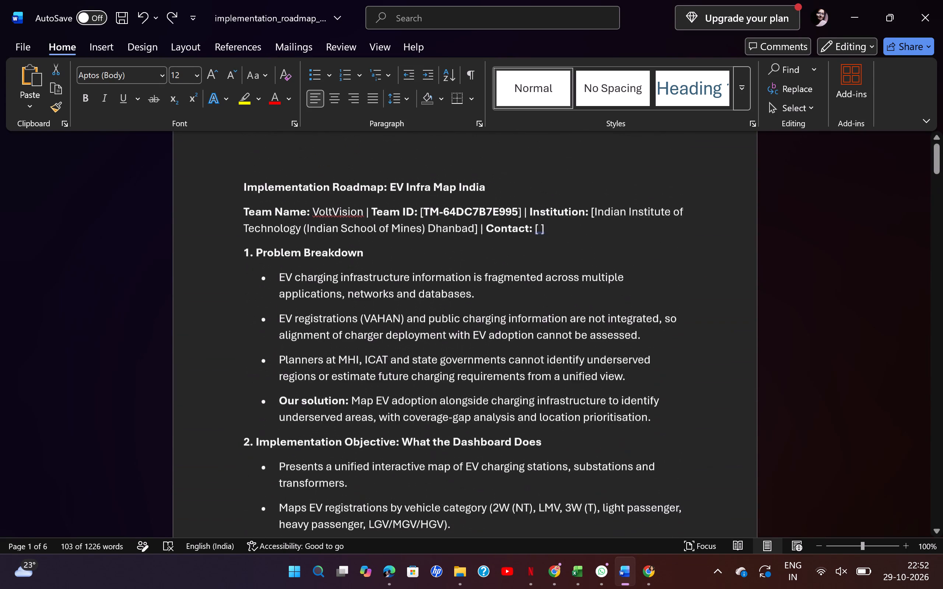
scroll(347, 420, "up", 8)
left_click(347, 420)
scroll(347, 420, "down", 3)
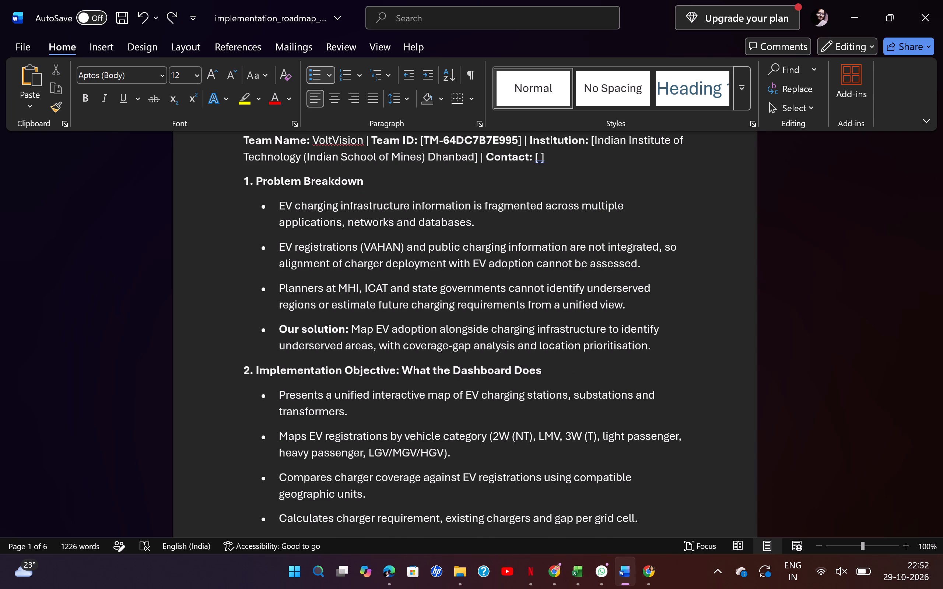
scroll(499, 417, "down", 3)
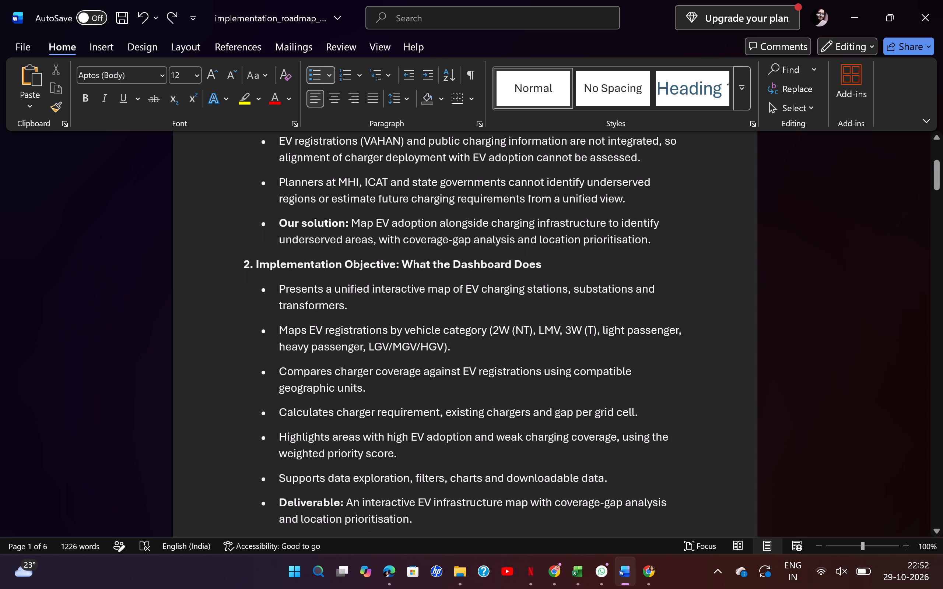
scroll(646, 553, "down", 1)
scroll(571, 467, "down", 1)
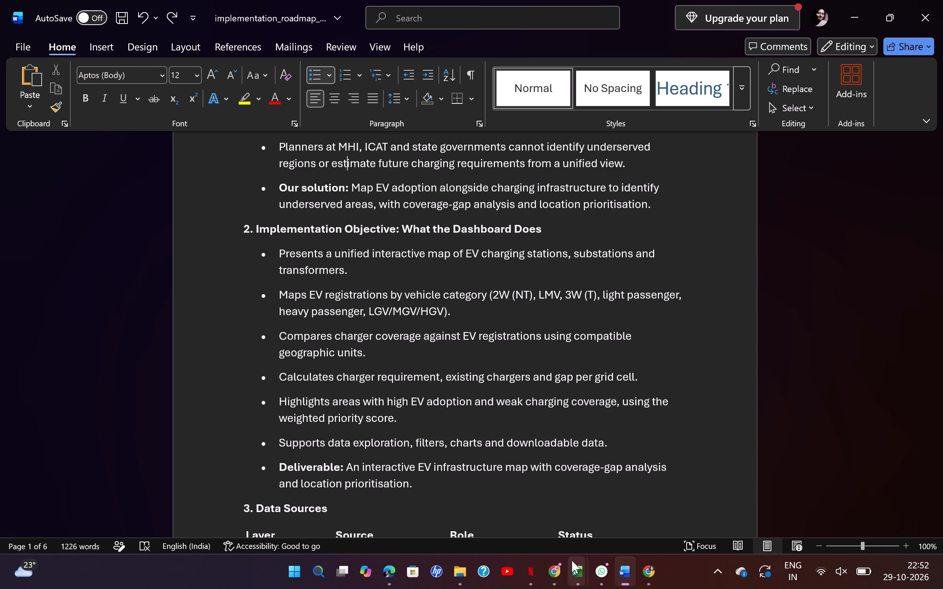
Return to the notes in Google Docs and select the "Unified Interactive GIS Map" point under Implementation Objective.
left_click(653, 579)
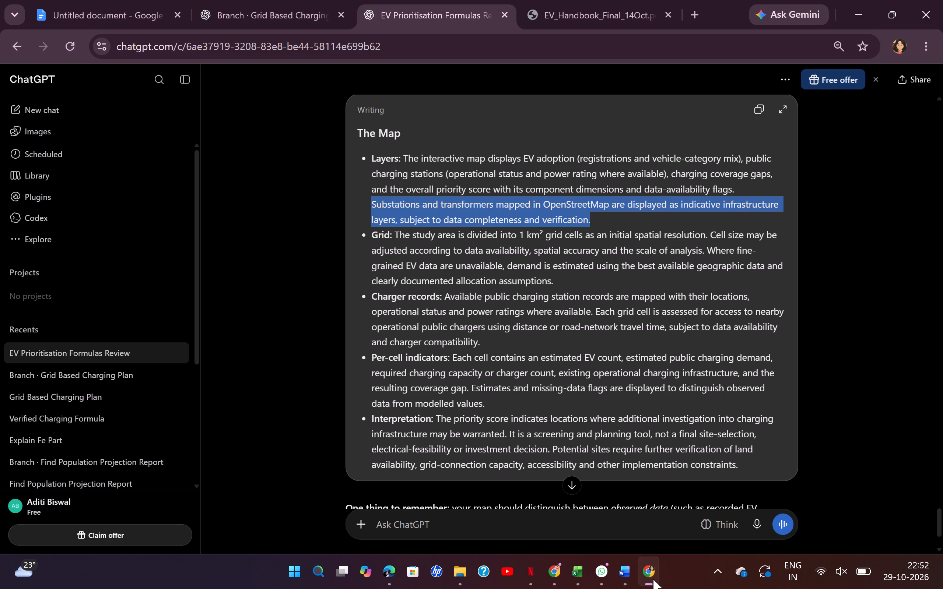
left_click(559, 579)
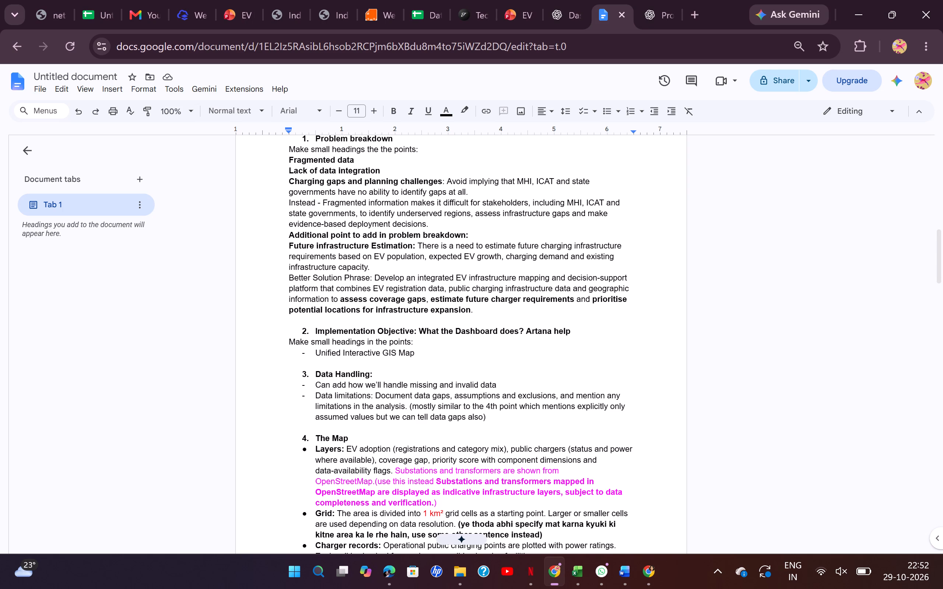
left_click_drag(424, 348, 355, 365)
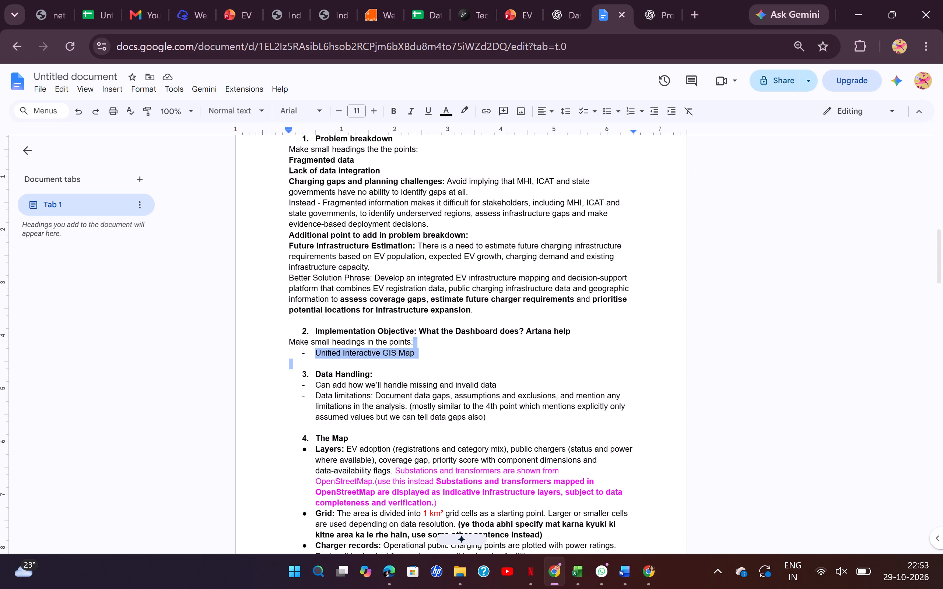
left_click(432, 353)
left_click_drag(435, 355, 314, 348)
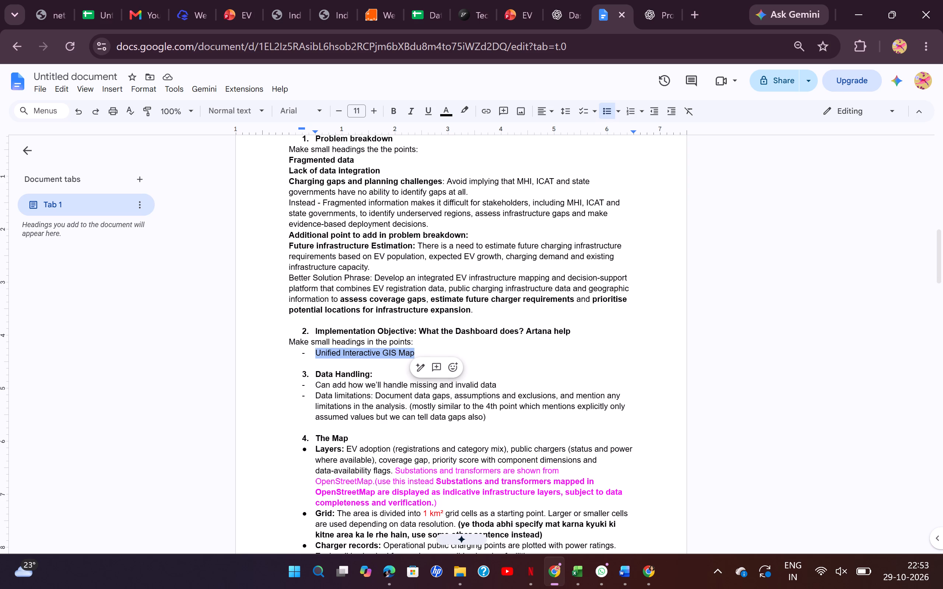
In the Google Docs notes, replace the "Unified Interactive GIS Map" bullet with "Ev chargers, substations and transformers ko mark kar rakha hai".
type("ev chargers, subsattions")
key("space")
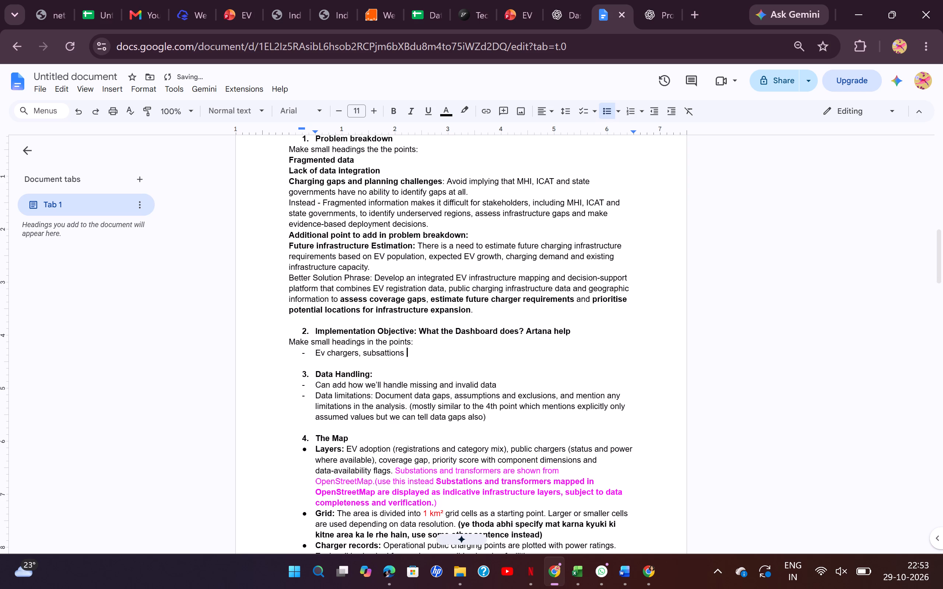
key("BackSpace")
key("BackSpace")
key("BackSpace")
key("BackSpace")
key("BackSpace")
key("BackSpace")
key("BackSpace")
key("BackSpace")
type("tations and transfom")
key("BackSpace")
type("r,e")
key("BackSpace")
key("BackSpace")
key("BackSpace")
type("rmers ko mark kar rakha hai")
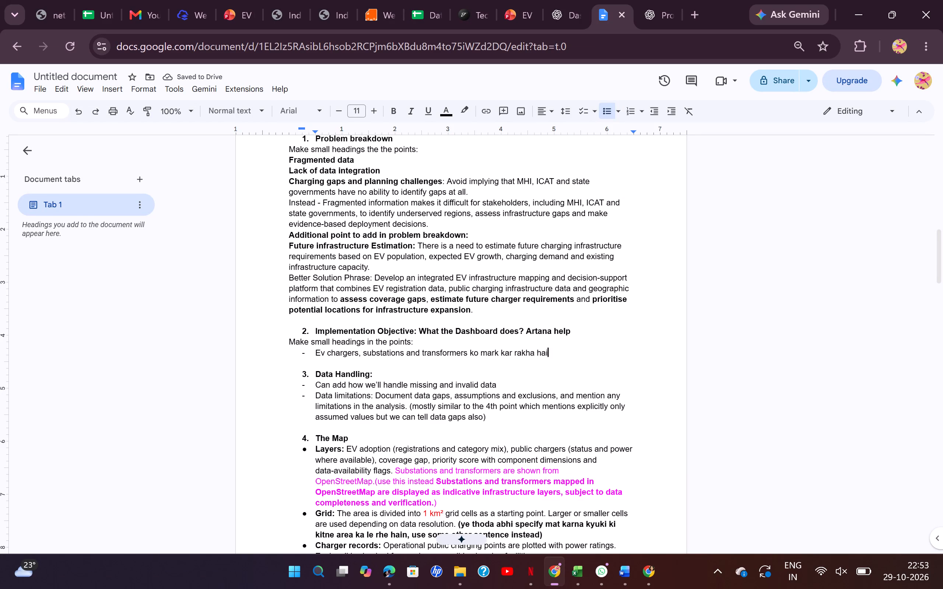
Add ". When you zoom in and click on a particular charger point - you can see cpo name, whether its government/private" to that bullet.
key("comma")
key("BackSpace")
type(". when you zoom in")
key("space")
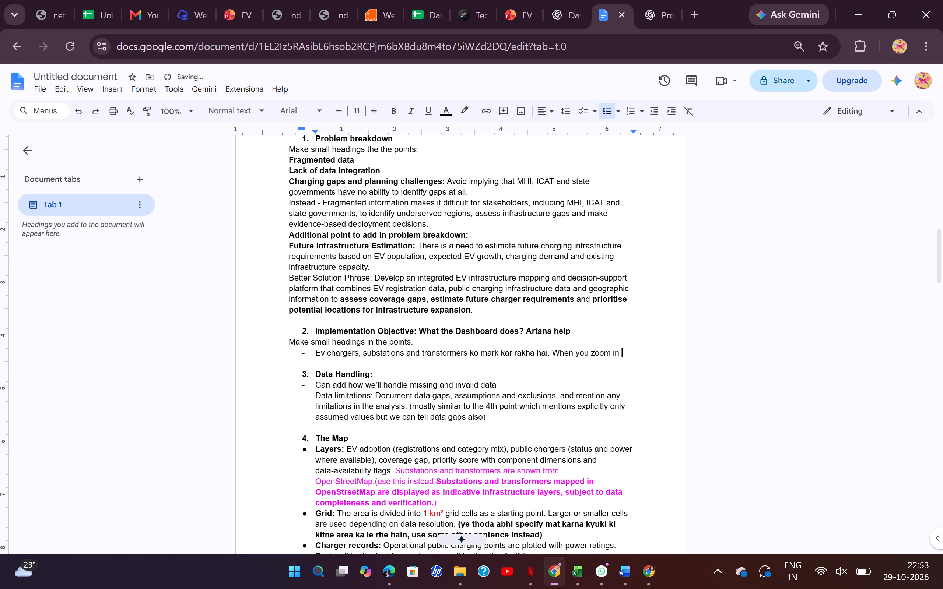
type("and ci")
key("BackSpace")
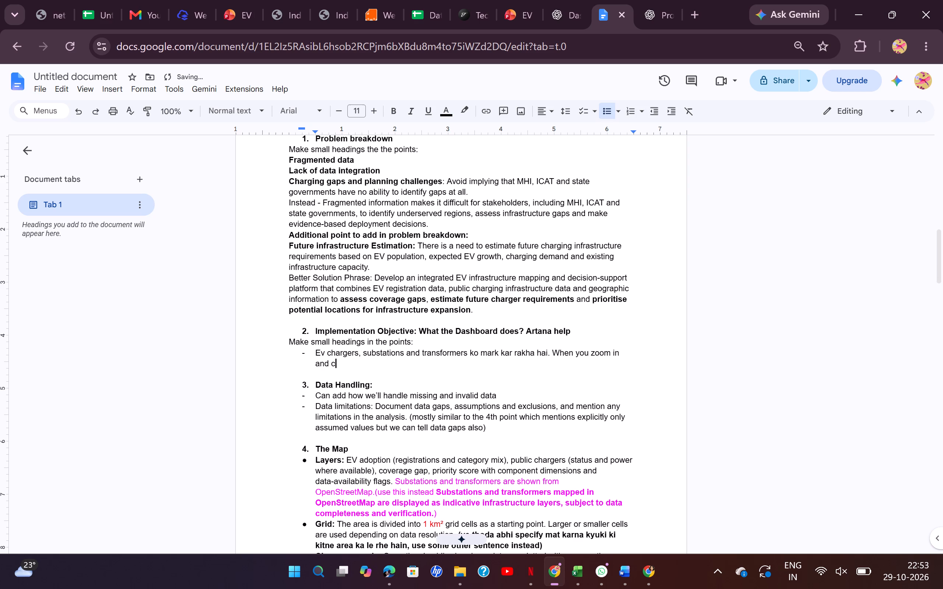
type("lick on a particular charh")
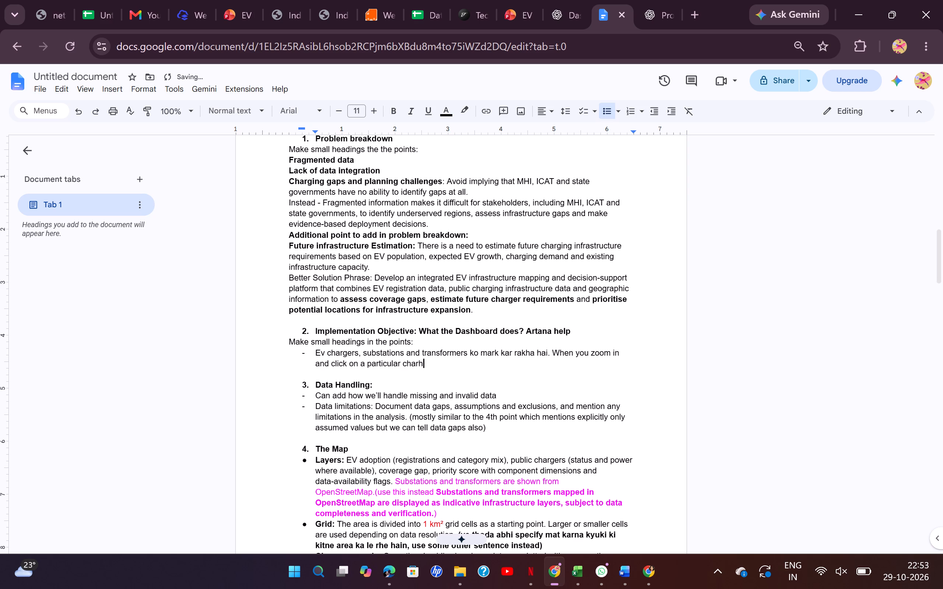
key("BackSpace")
type("ger point")
key("space")
type("- you can see cpo name, whether its government/private")
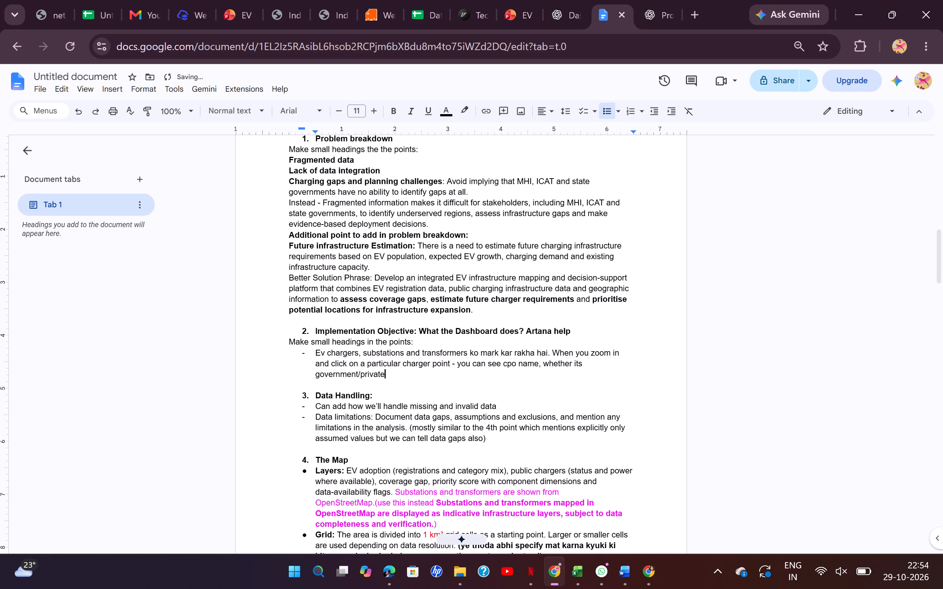
Extend the charger point details with ", state, district, city, village, exact location, charger type, charger rating".
type(", state")
type(", district, c")
type("ity, village")
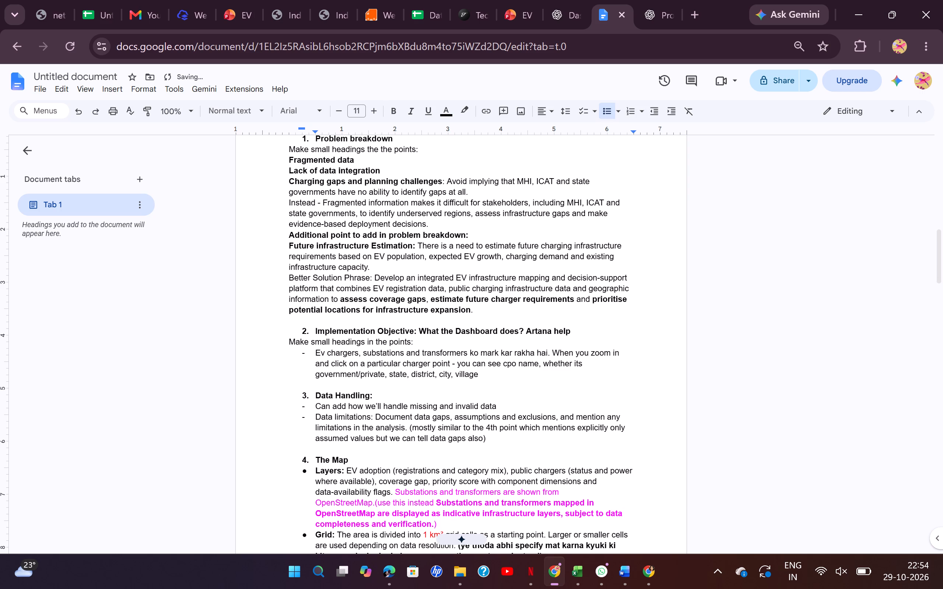
type(", exact location")
type(", charger type")
type(",")
key("space")
type("charger rating")
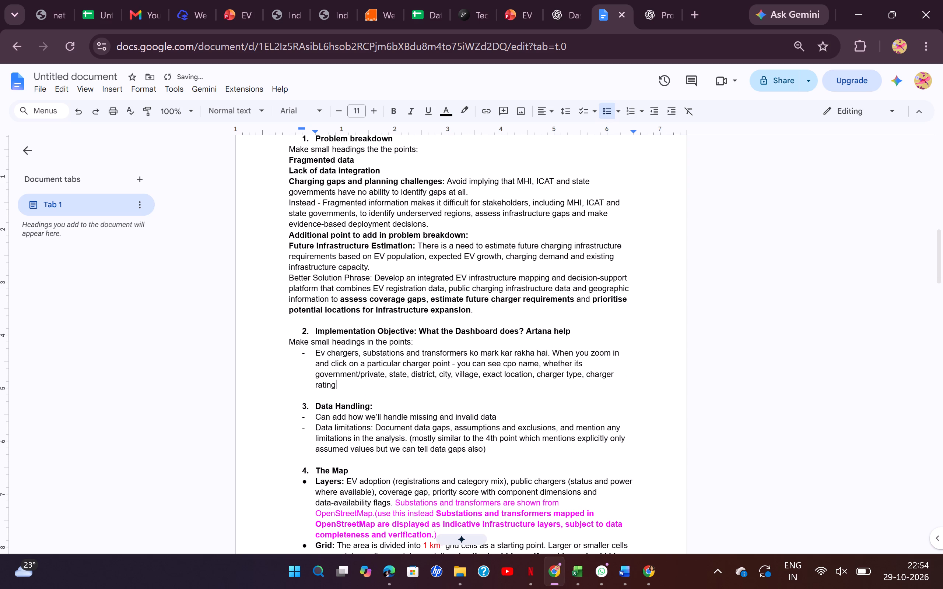
Extend the charger point details further with connector rating, number of connectors, and latitude longitude.
type(", connector ration")
key("BackSpace")
key("BackSpace")
type("ng, number of connect")
type("ors")
type(", latitutde longi")
key("BackSpace")
type("itude")
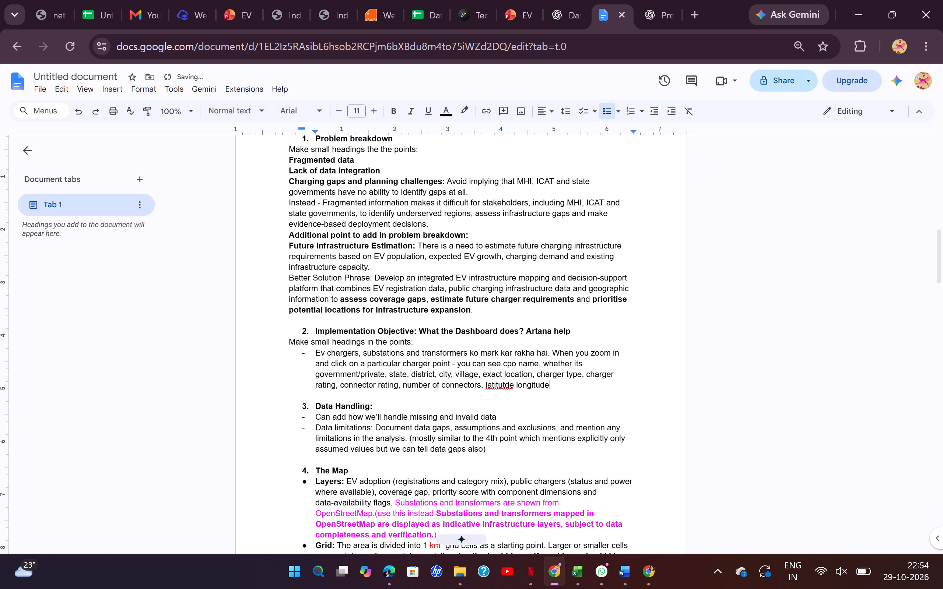
Replace the misspelled latitude word before "longitude" in the charger details with "lat".
double_click(498, 385)
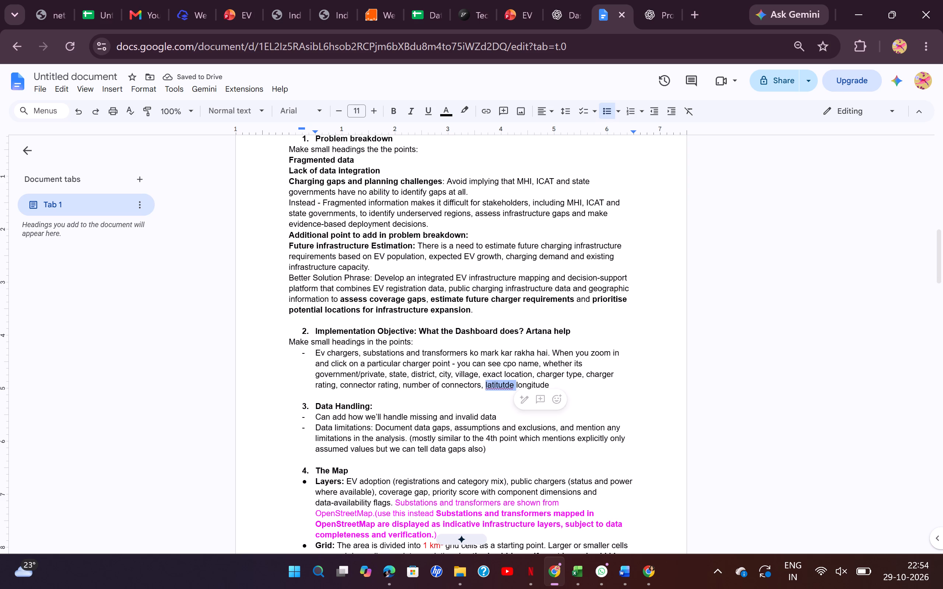
type("lt")
key("BackSpace")
type("at")
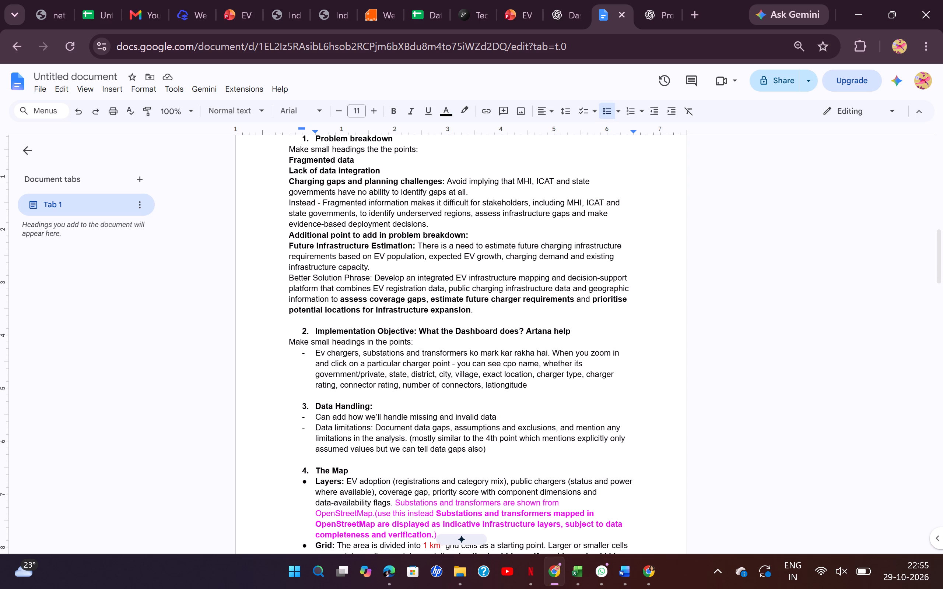
Look through the rest of the notes down to the WEIGHTED PRIORITY SCORE verification points.
scroll(498, 383, "down", 4)
scroll(561, 451, "down", 8)
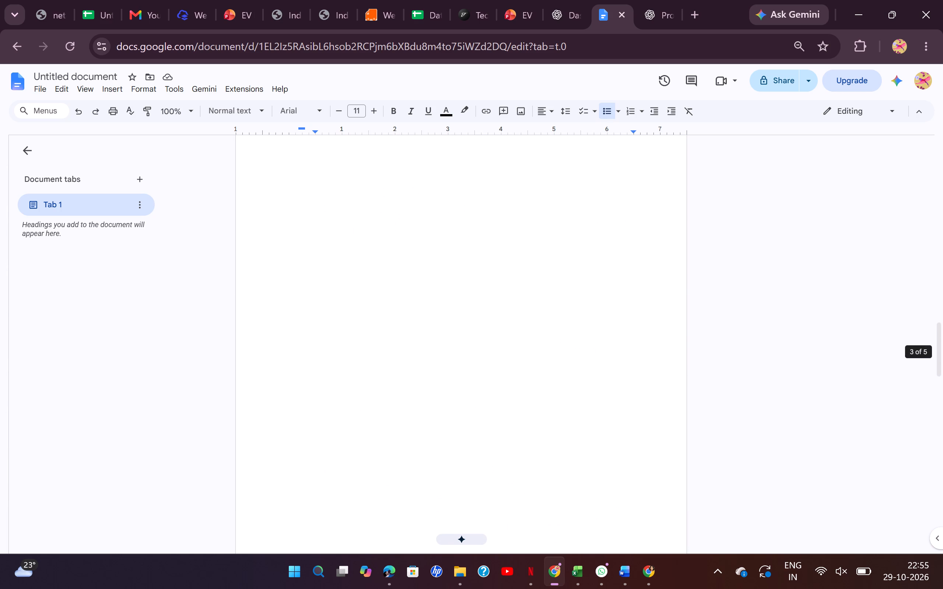
scroll(560, 451, "down", 13)
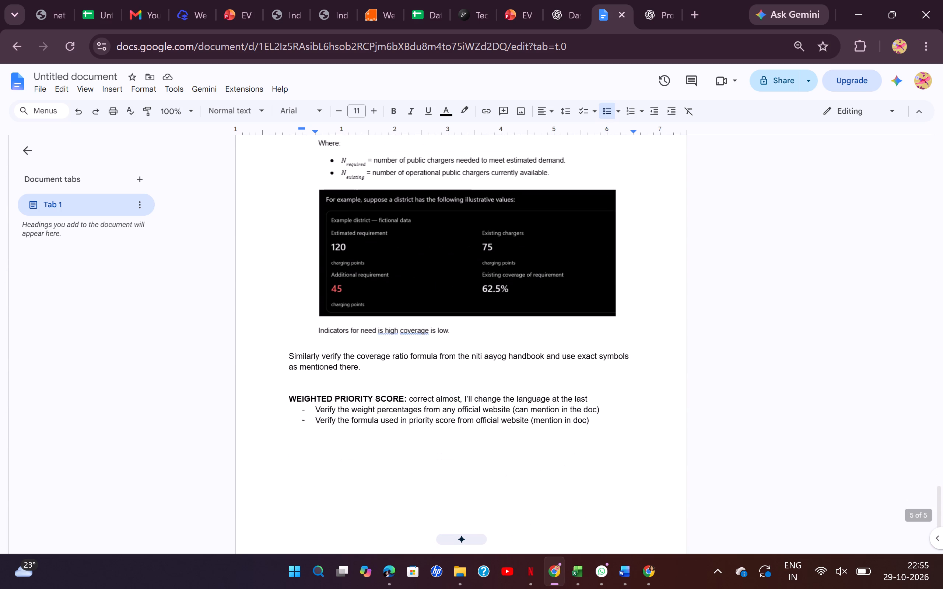
scroll(560, 451, "up", 2)
scroll(560, 451, "down", 2)
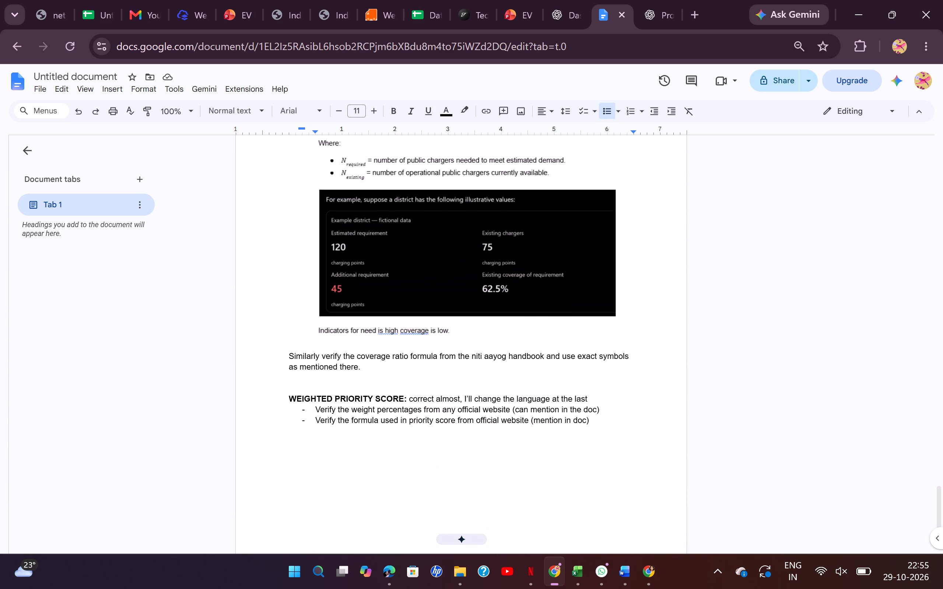
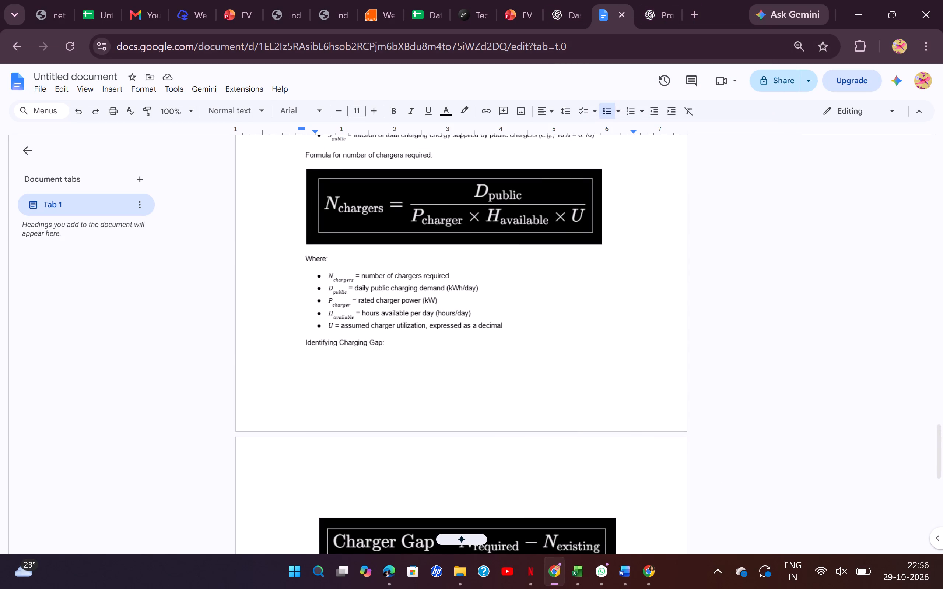
Complete the coordinates at the end of the charger point details so they read "latitude, longitude.".
scroll(574, 443, "up", 20)
scroll(574, 443, "up", 2)
scroll(574, 443, "down", 2)
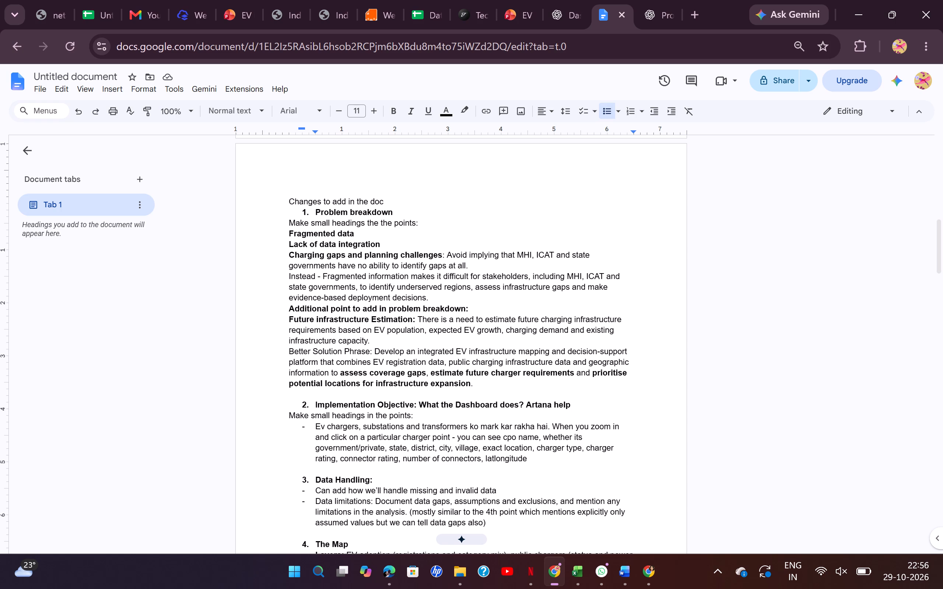
type("itude")
key("comma")
key("space")
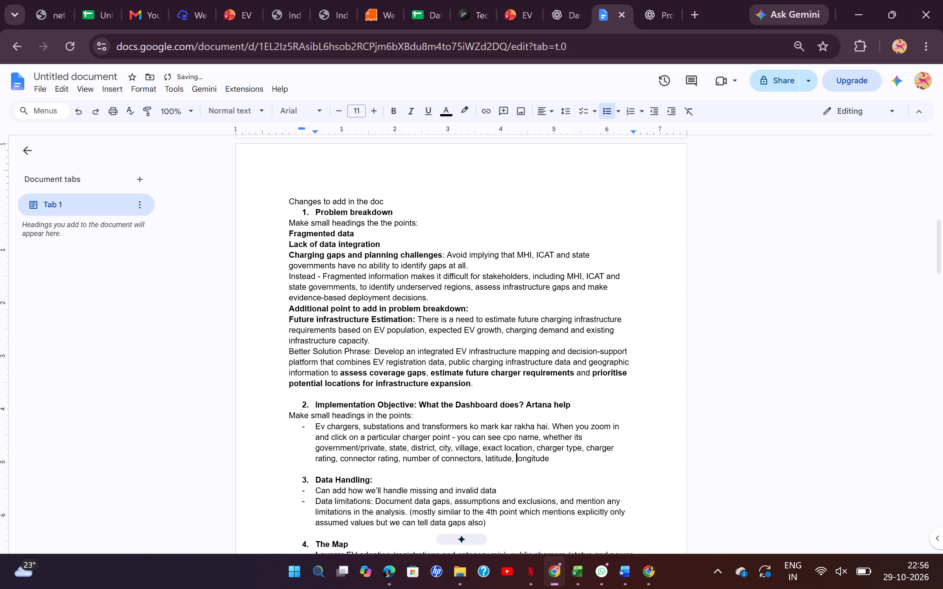
left_click(558, 462)
key("period")
Add a bullet below the charger details: "If you click on substation it shows id, latitude, longitude, same for transformers.".
key("Return")
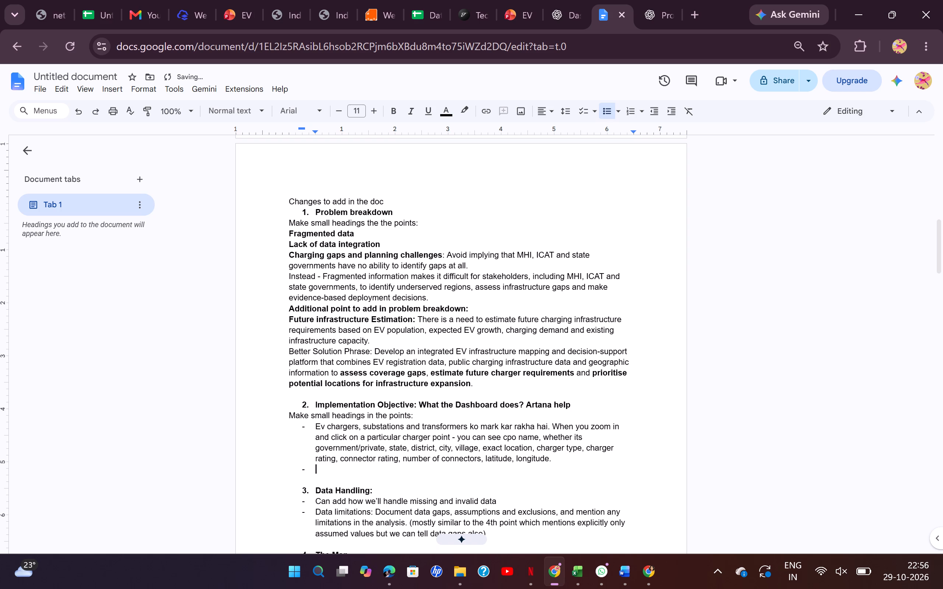
type("if you click on substation")
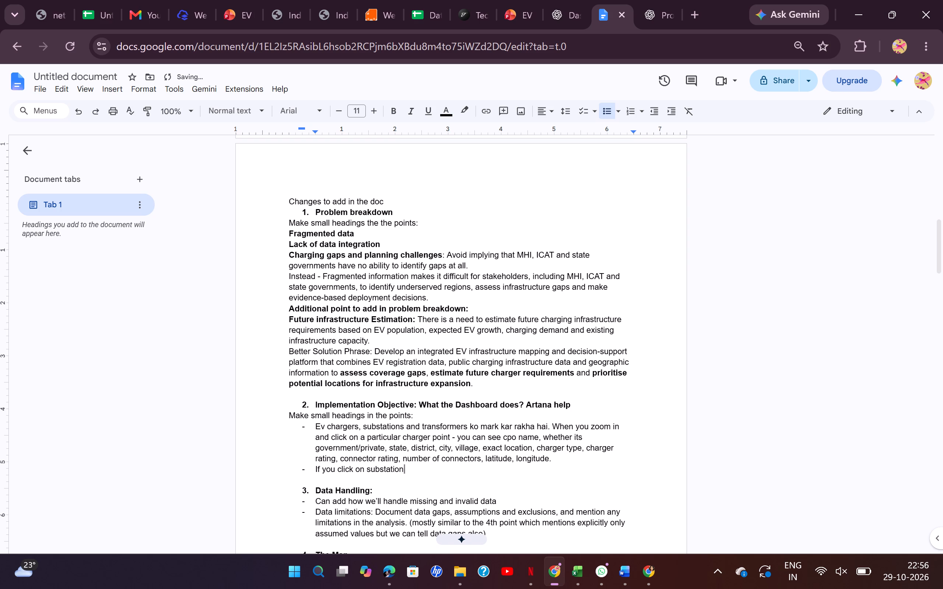
key("space")
type("it shows id, latitude, longitude")
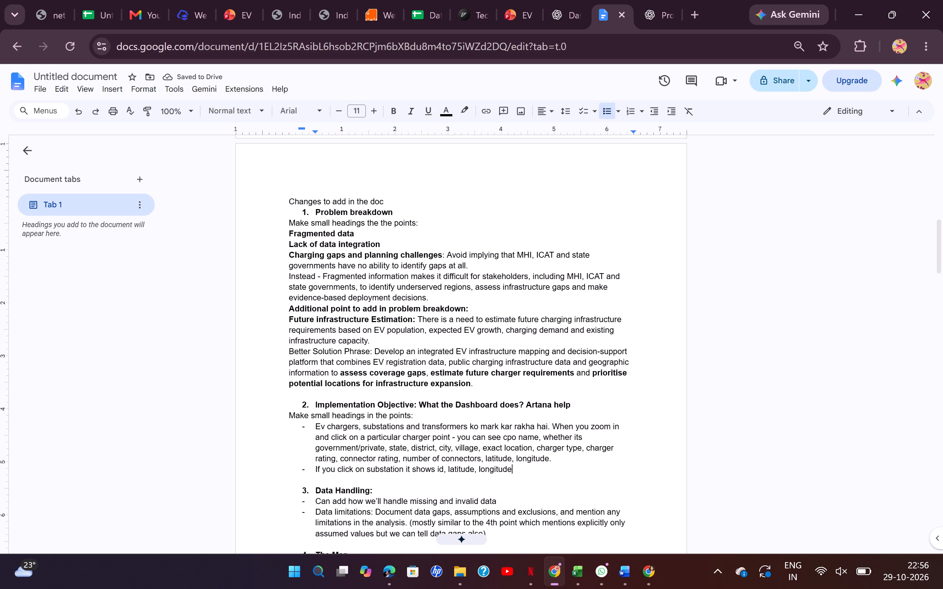
type(", same for transfor")
key("BackSpace")
key("BackSpace")
type("orma")
key("BackSpace")
type("ers.")
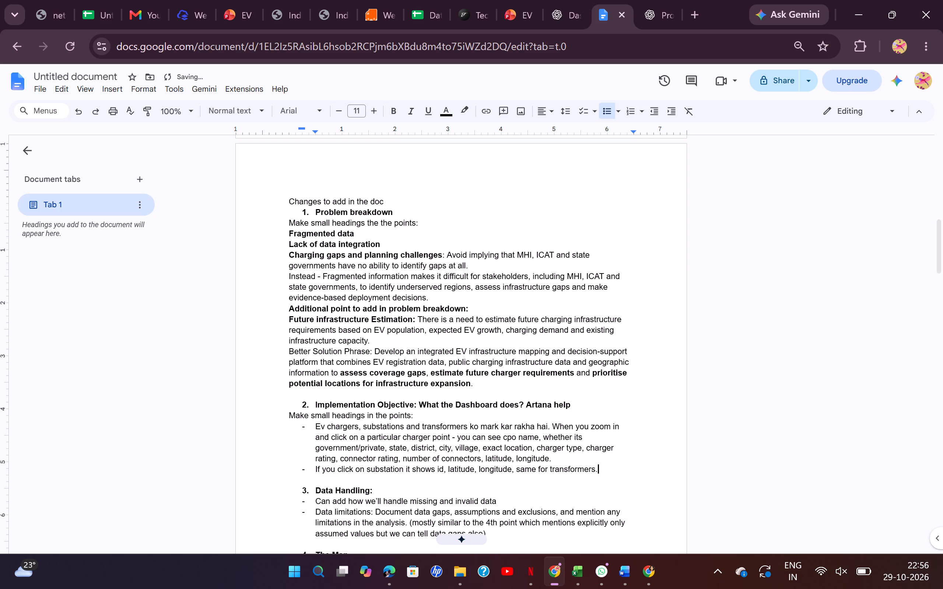
Add another bullet under Implementation Objective: "Theres a heat map showing kahan pe chargers ki density zyaada hai kam hai".
key("Return")
type("theres a heat map")
key("space")
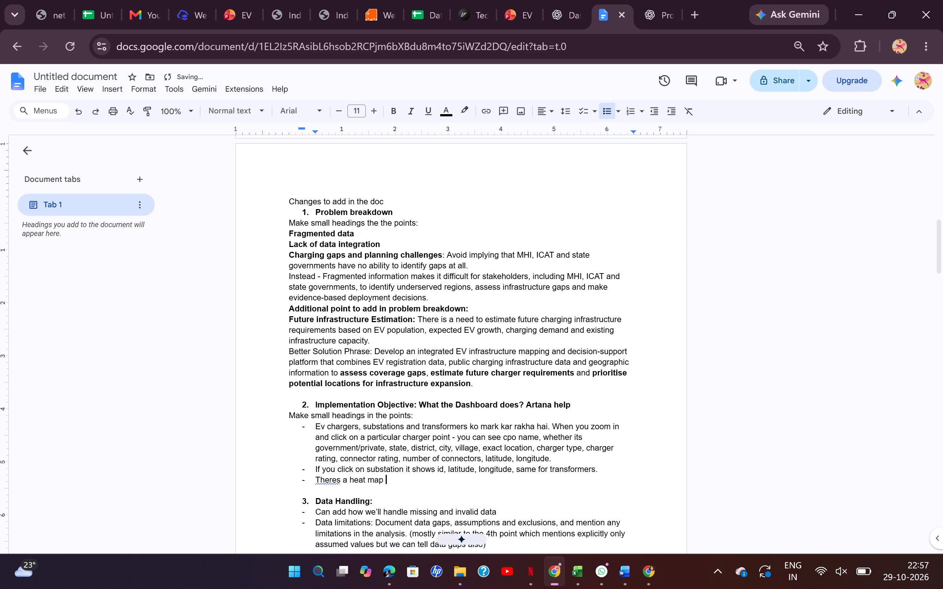
type("showim")
key("BackSpace")
type("ng kahan pe chargers ki density x")
key("BackSpace")
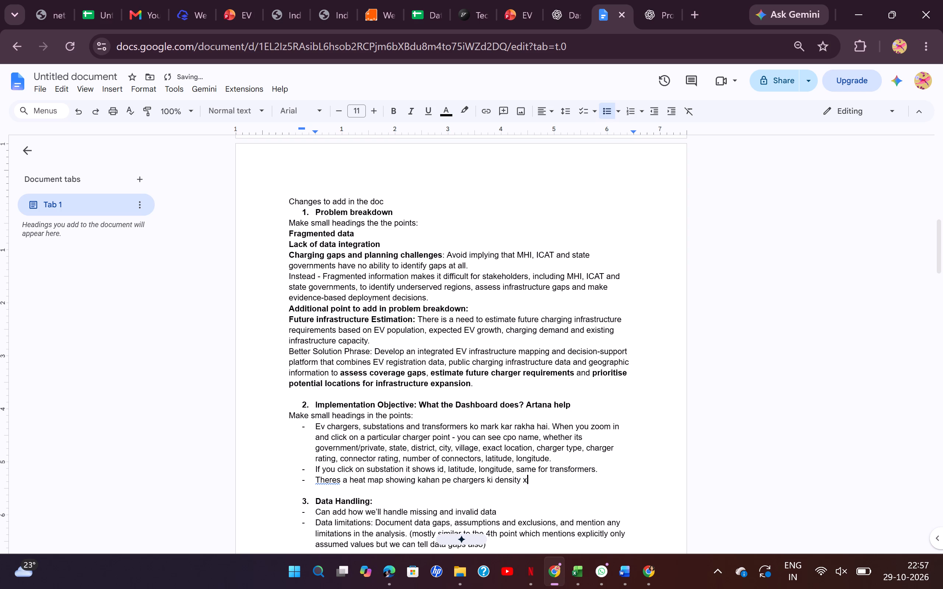
type("zyaaad")
key("BackSpace")
key("BackSpace")
type("da hai")
key("space")
type("kam hai")
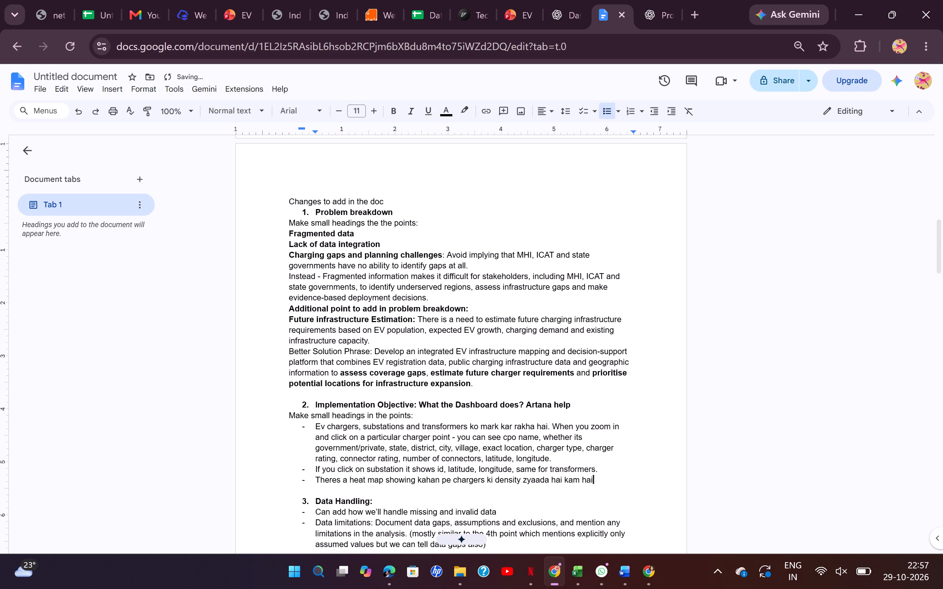
Extend the heat map bullet with ", there are geographic filters".
type(",")
key("space")
type("there are")
key("space")
type("ge")
key("BackSpace")
key("BackSpace")
type("geographic")
key("space")
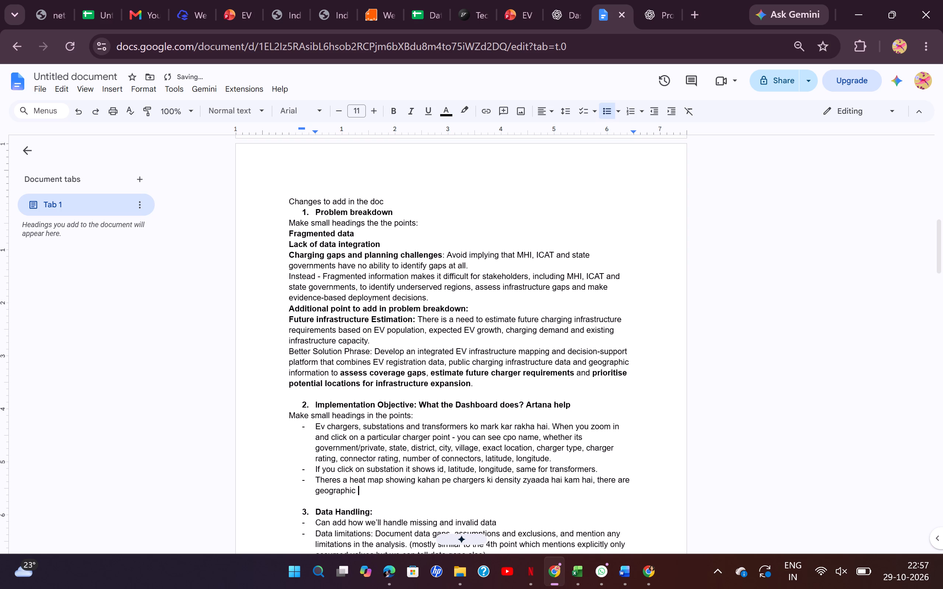
type("feature")
key("BackSpace")
key("BackSpace")
key("BackSpace")
key("BackSpace")
key("BackSpace")
key("BackSpace")
type("ilters")
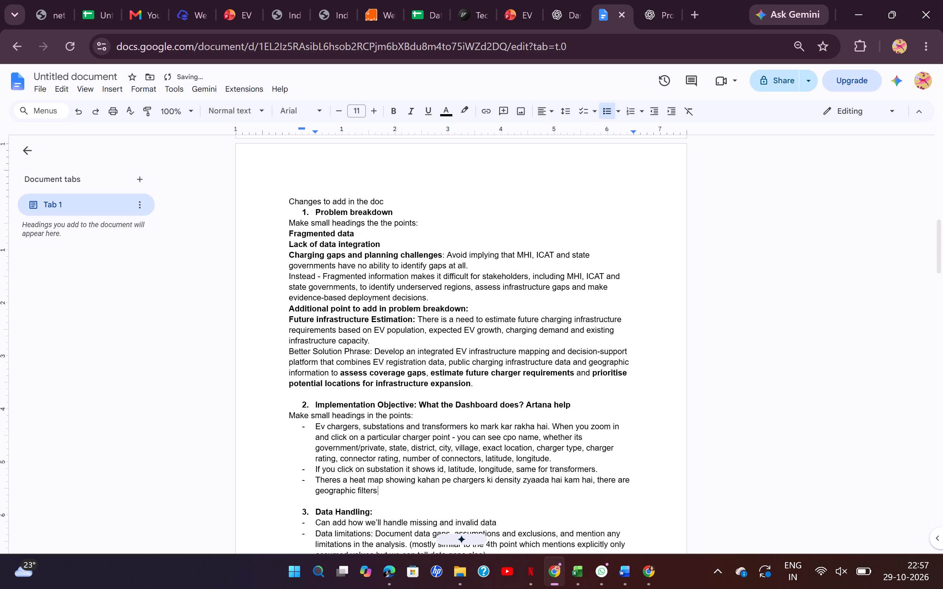
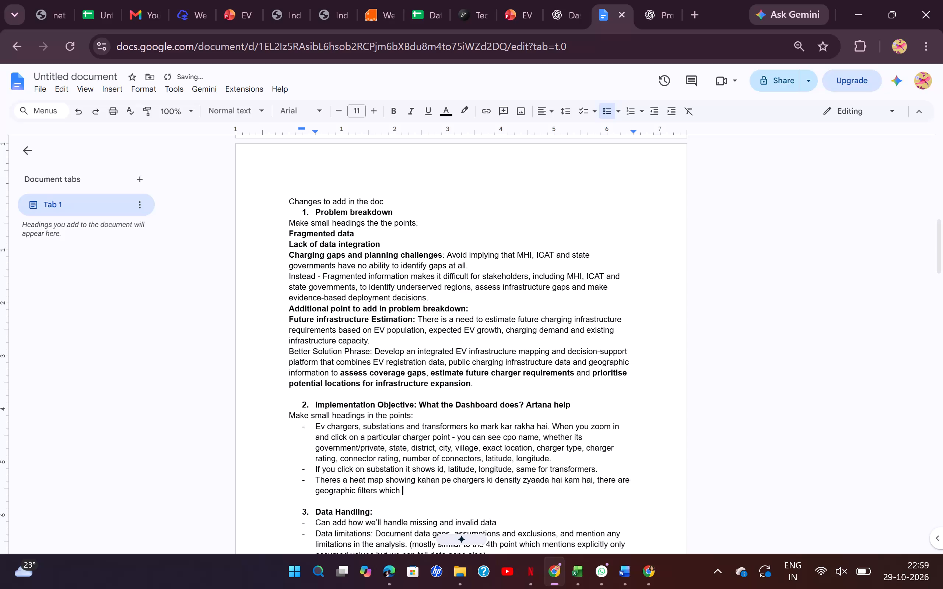
Replace the trailing "which" in the heat map bullet with "- you can see statewise and district wise too.".
key("BackSpace")
key("BackSpace")
key("BackSpace")
key("BackSpace")
key("BackSpace")
key("BackSpace")
key("BackSpace")
key("space")
type("-")
key("space")
type("you can see statewise and d")
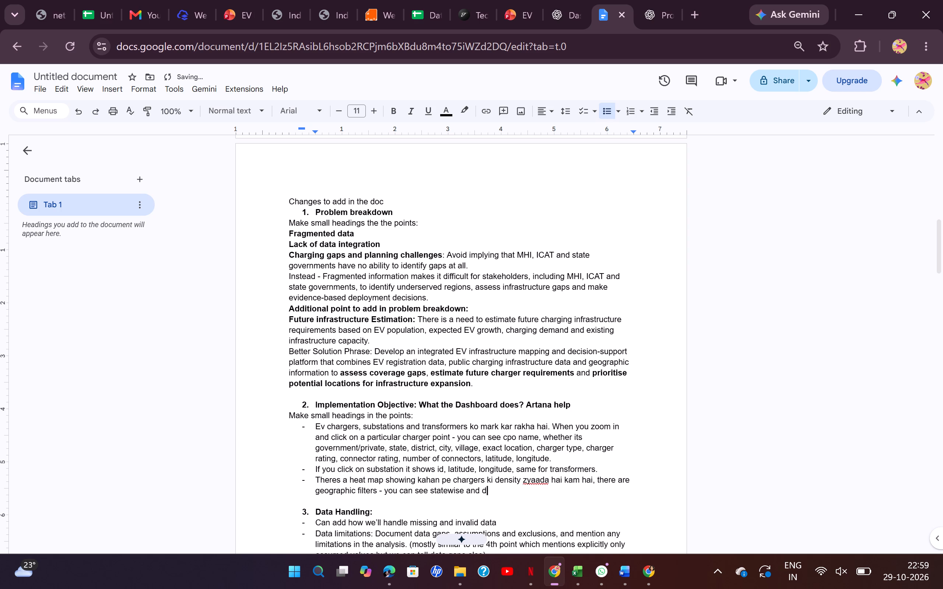
type("istrict wise too")
key("period")
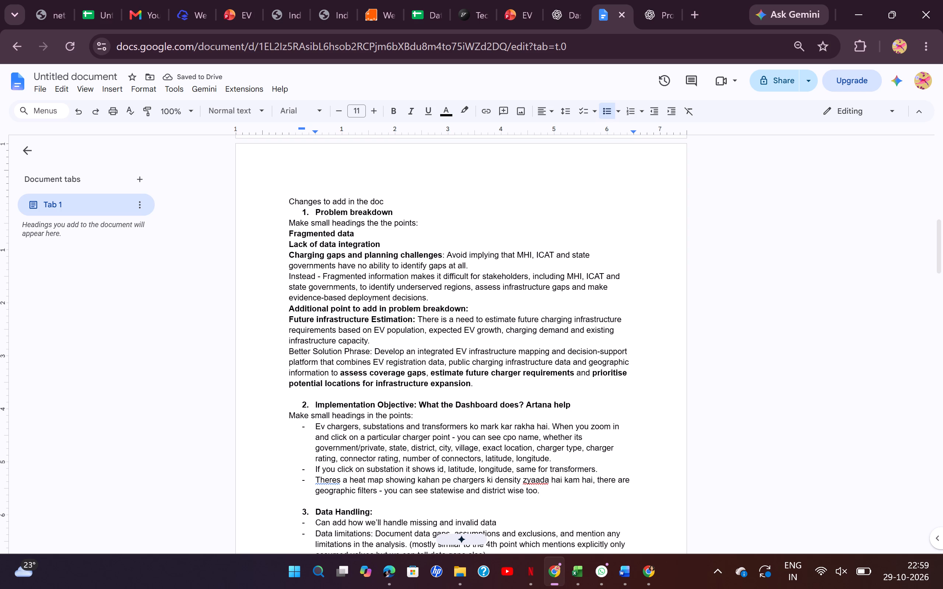
Correct "Theres" to "There's" at the start of the heat map bullet using the spelling suggestion.
left_click(339, 480)
left_click(332, 466)
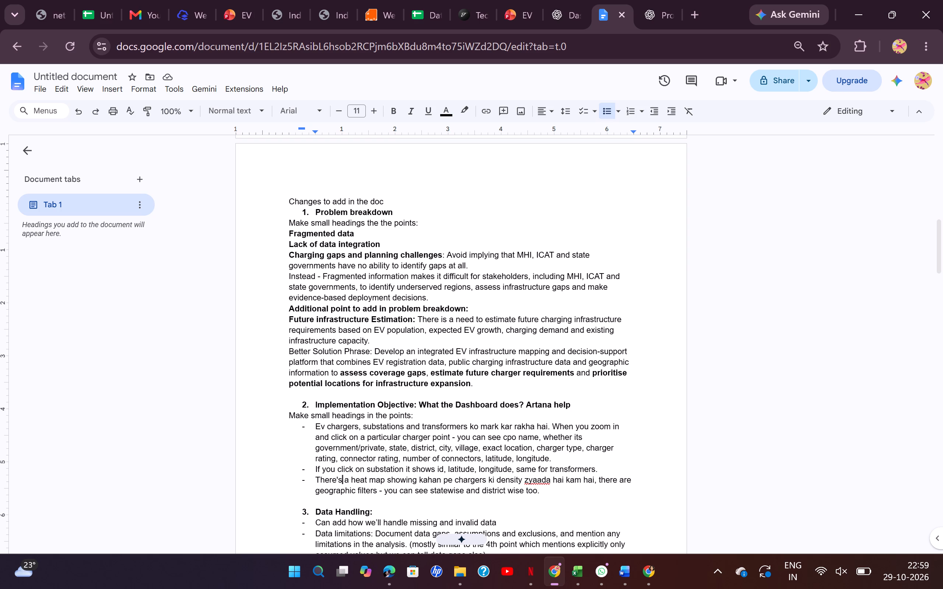
Start a new empty bullet below the heat map bullet under Implementation Objective.
left_click(560, 488)
key("Return")
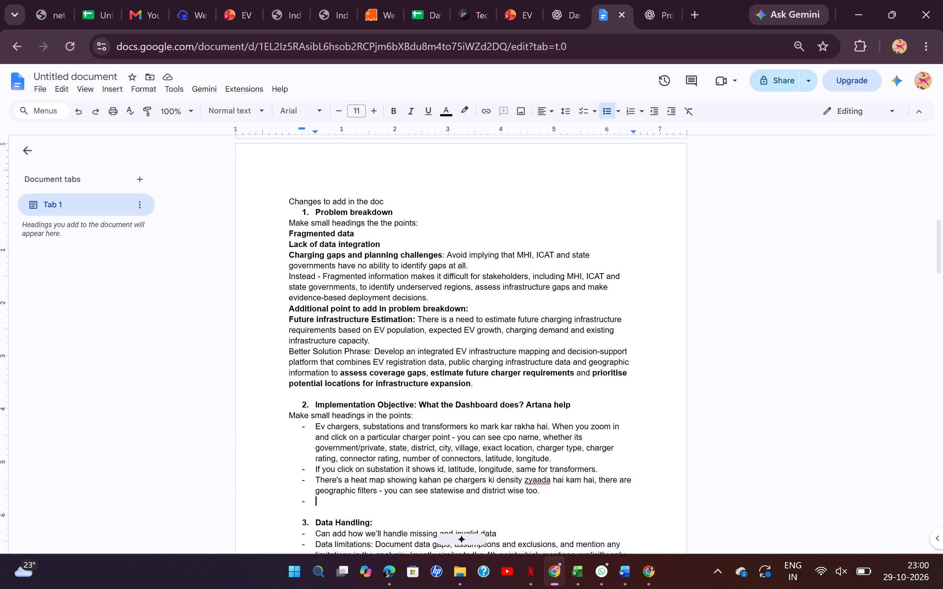
Switch to the Word roadmap draft and review the Implementation Objective bullets on charger coverage comparison and the weighted priority score.
left_click(629, 574)
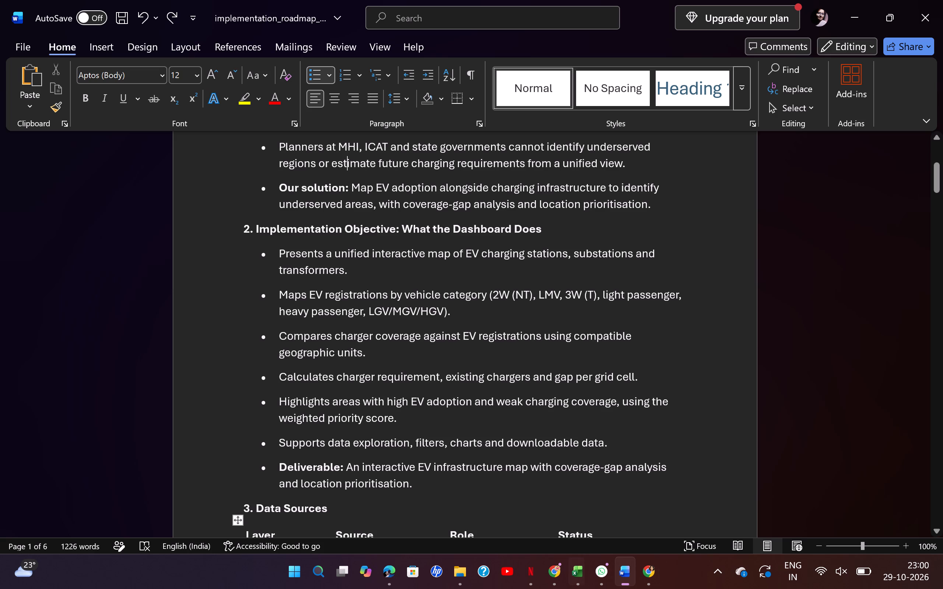
left_click_drag(279, 332, 340, 337)
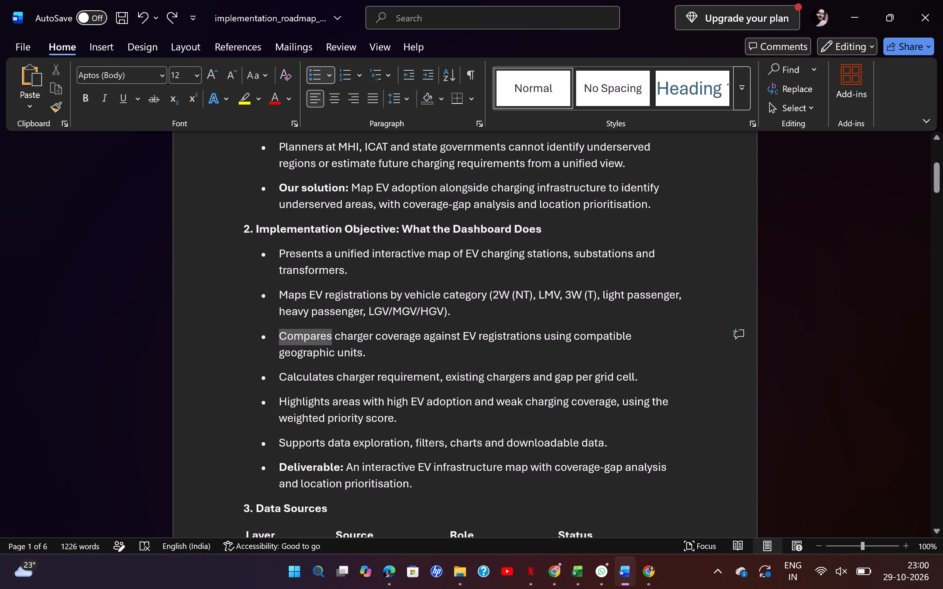
left_click_drag(340, 337, 367, 350)
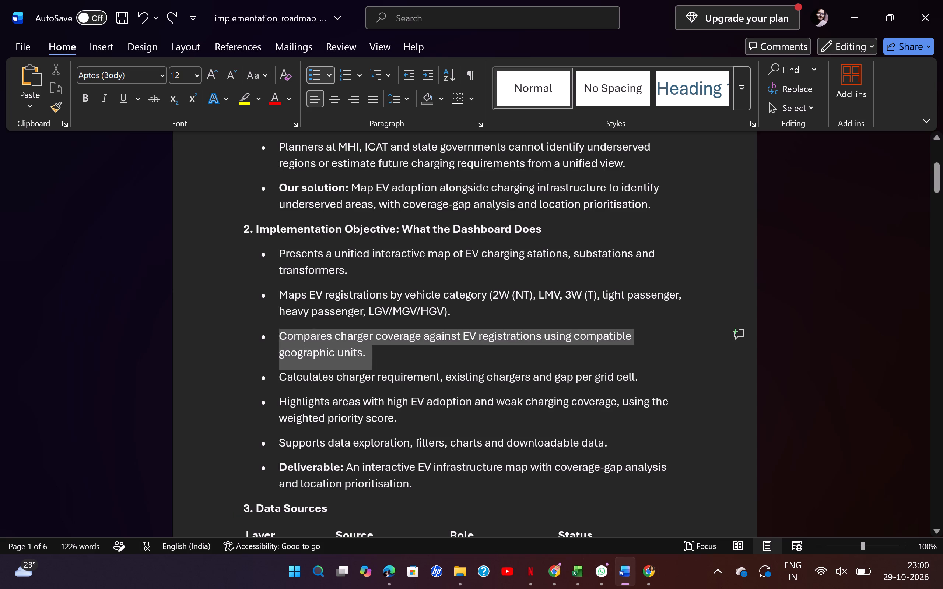
left_click_drag(367, 350, 367, 349)
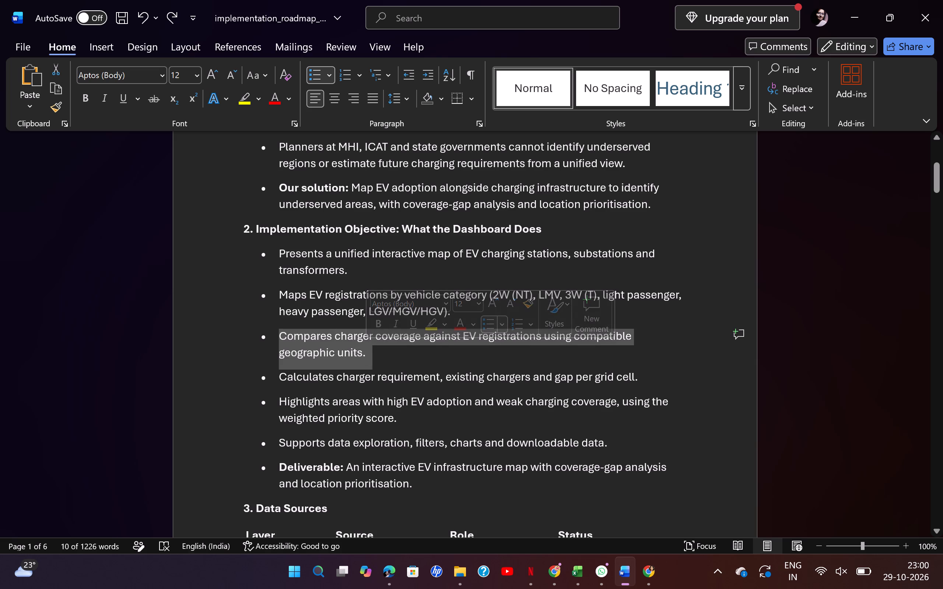
left_click(484, 420)
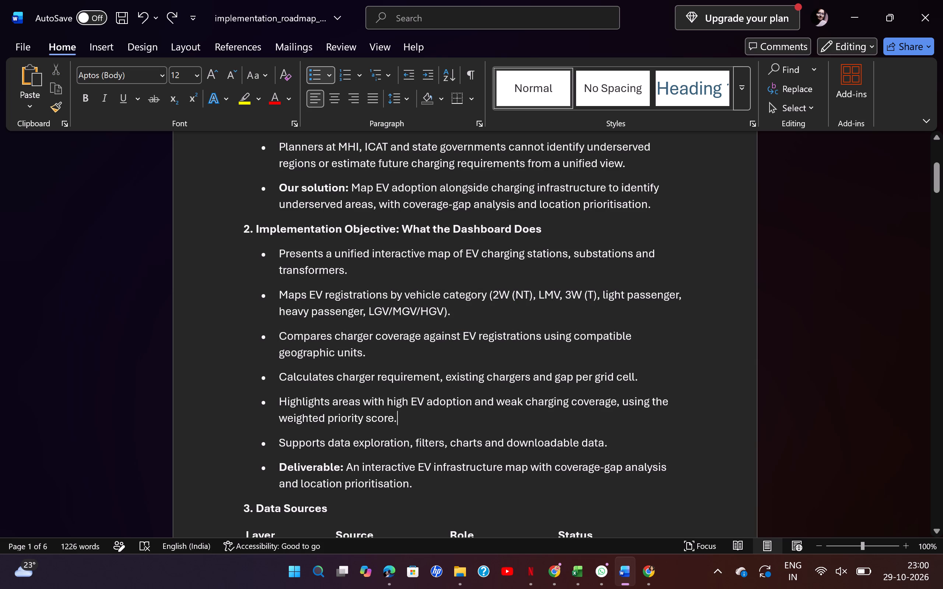
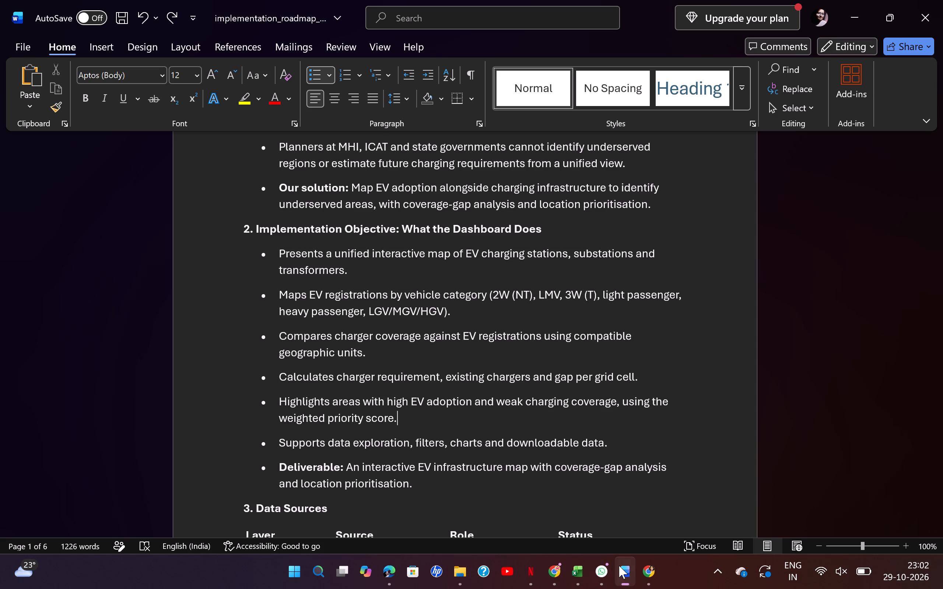
Switch to the Google Docs notes and write "And put rest all points as it is" in the empty Implementation Objective bullet.
left_click(619, 565)
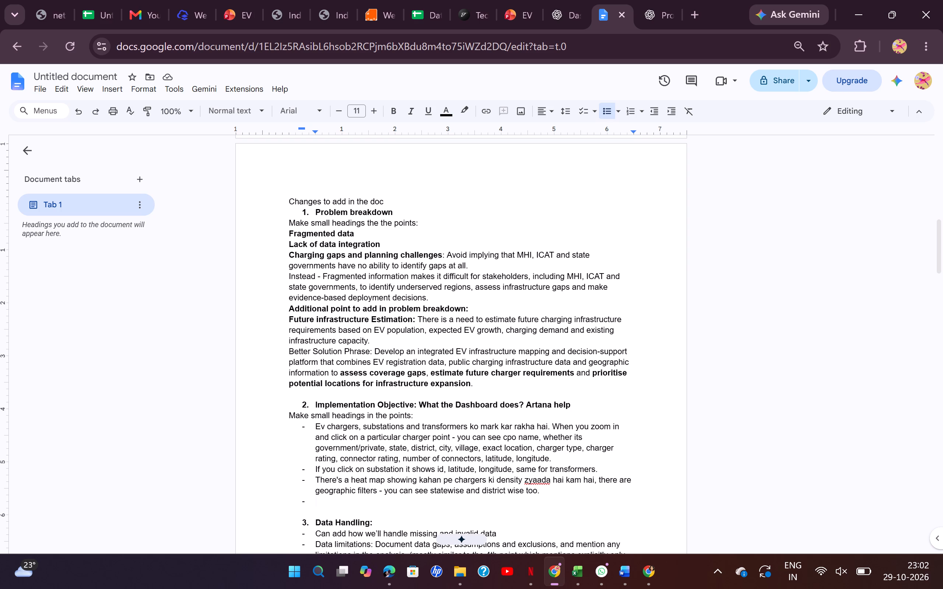
left_click(559, 566)
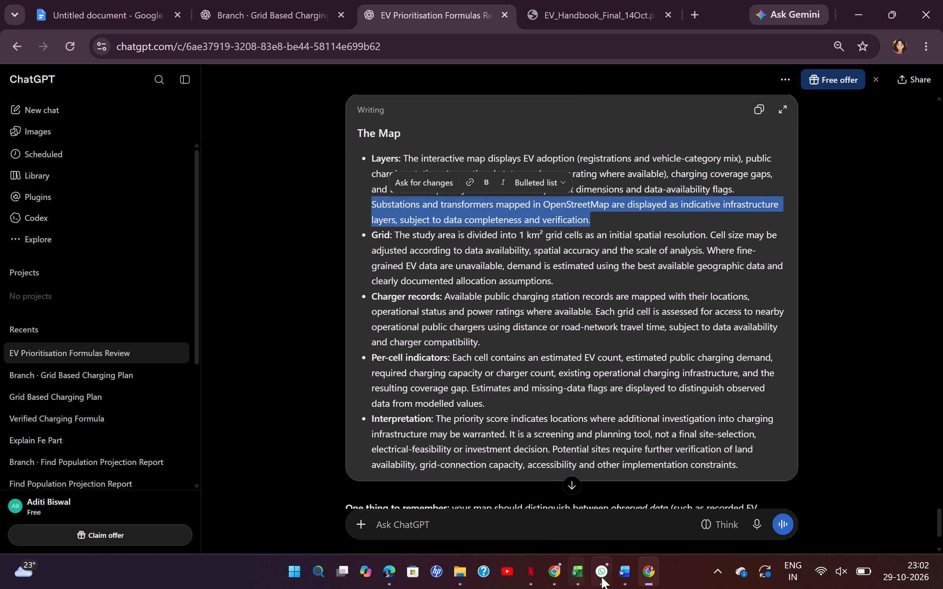
left_click(642, 571)
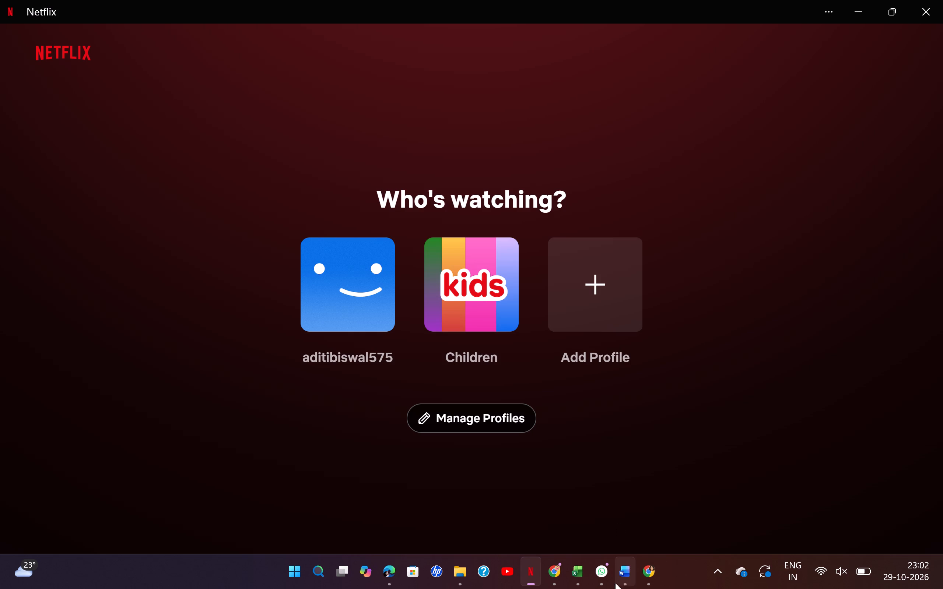
left_click(554, 576)
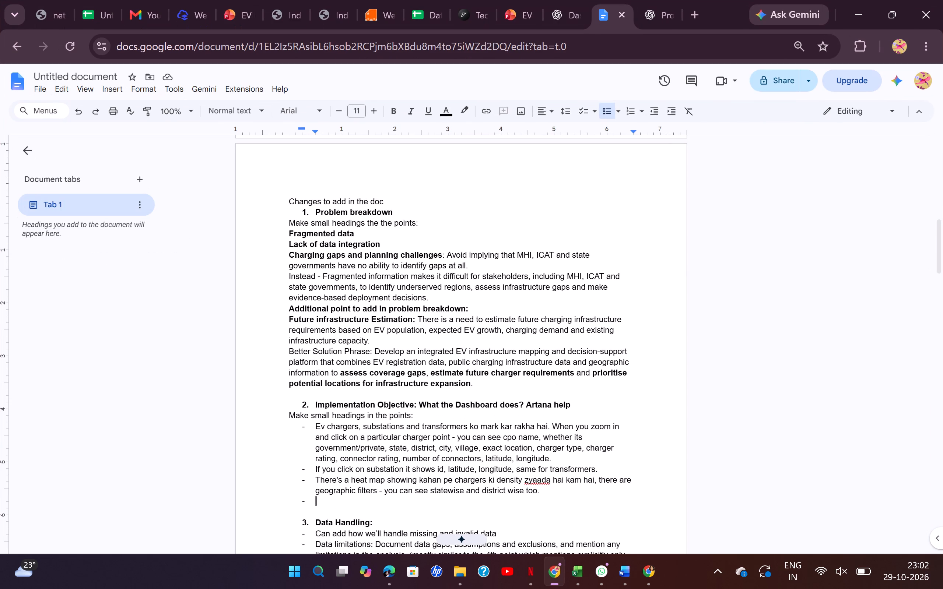
type("ans")
key("space")
key("BackSpace")
type("d")
key("space")
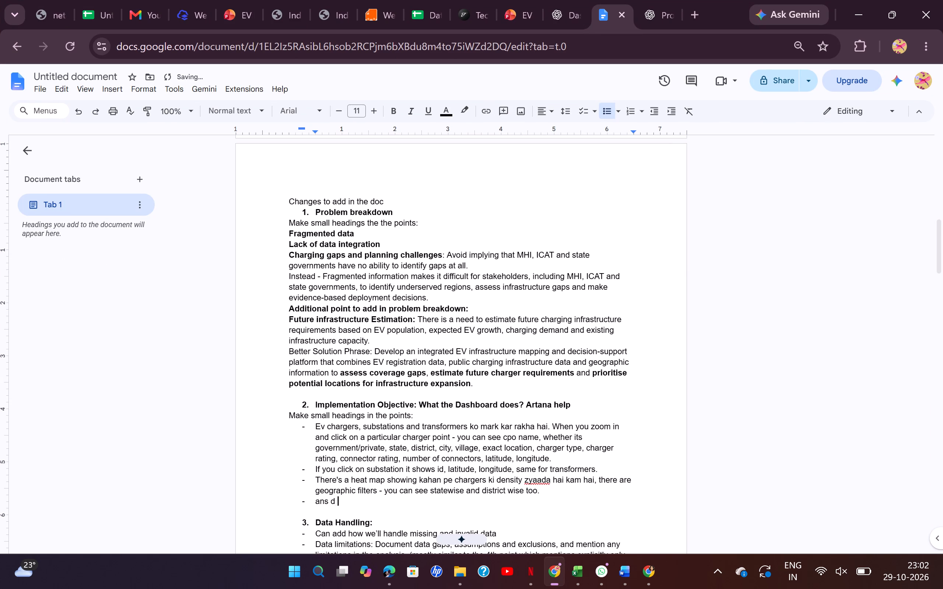
key("BackSpace")
key("BackSpace")
key("BackSpace")
key("BackSpace")
type("d put rest all")
key("space")
type("points as it is")
key("space")
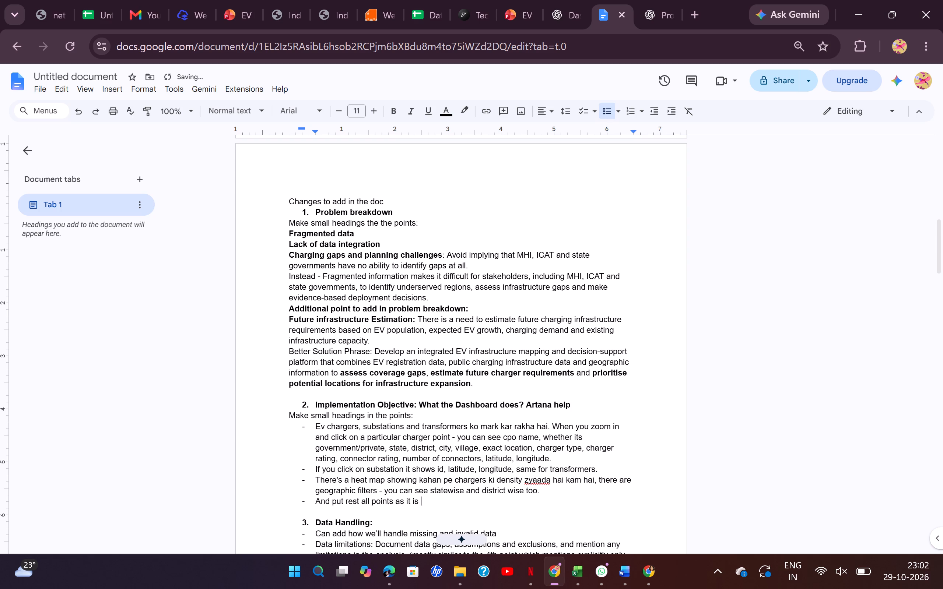
Continue the bullet with "but confused whether adding second point is necessary or not.".
type("but")
key("space")
type("confusd")
key("BackSpace")
type("ed whetehr we should")
key("space")
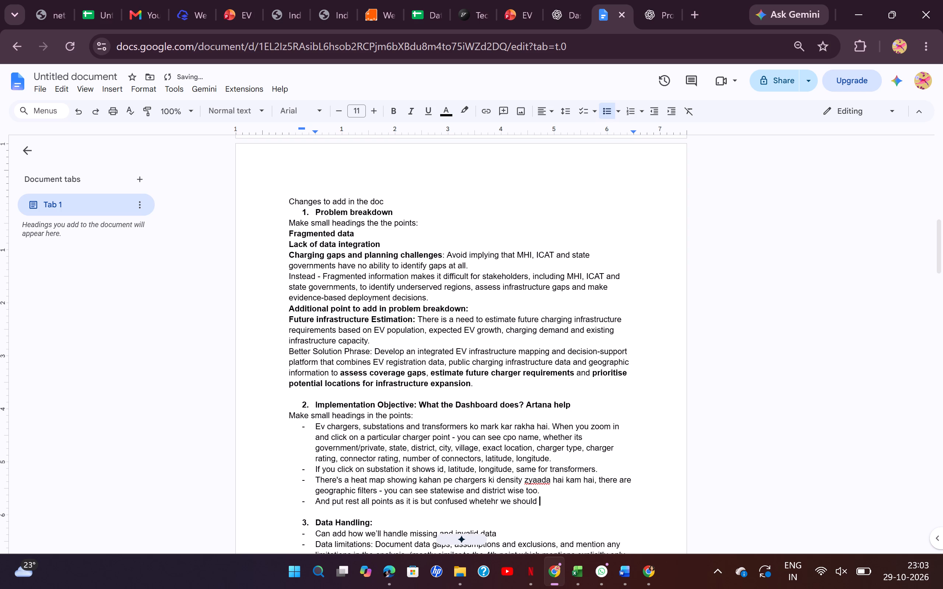
key("BackSpace")
key("BackSpace")
key("BackSpace")
key("BackSpace")
key("BackSpace")
key("BackSpace")
key("BackSpace")
key("BackSpace")
key("BackSpace")
key("BackSpace")
key("BackSpace")
key("BackSpace")
key("BackSpace")
key("BackSpace")
type("here")
key("BackSpace")
key("BackSpace")
type("r adding")
key("space")
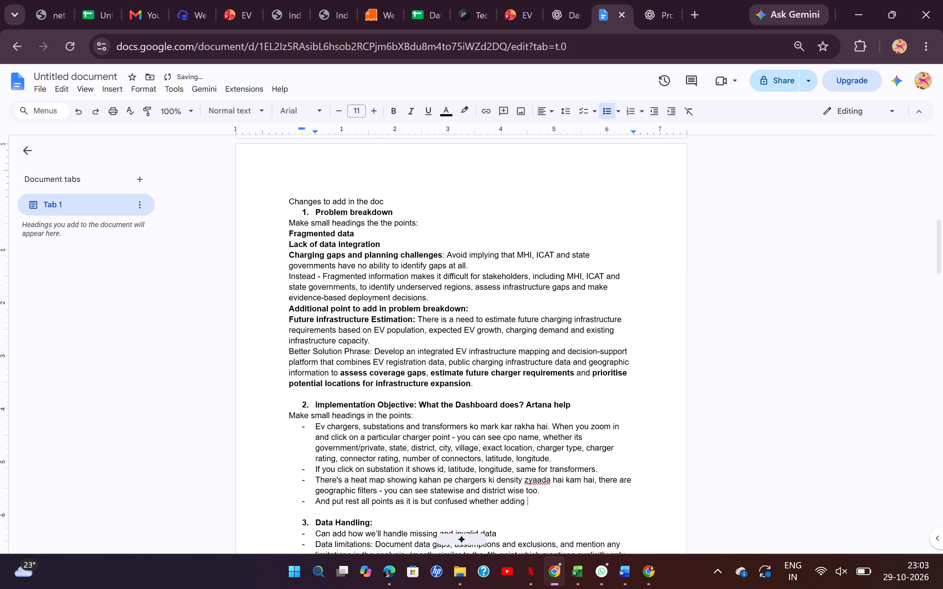
type("second point is necessary or not.")
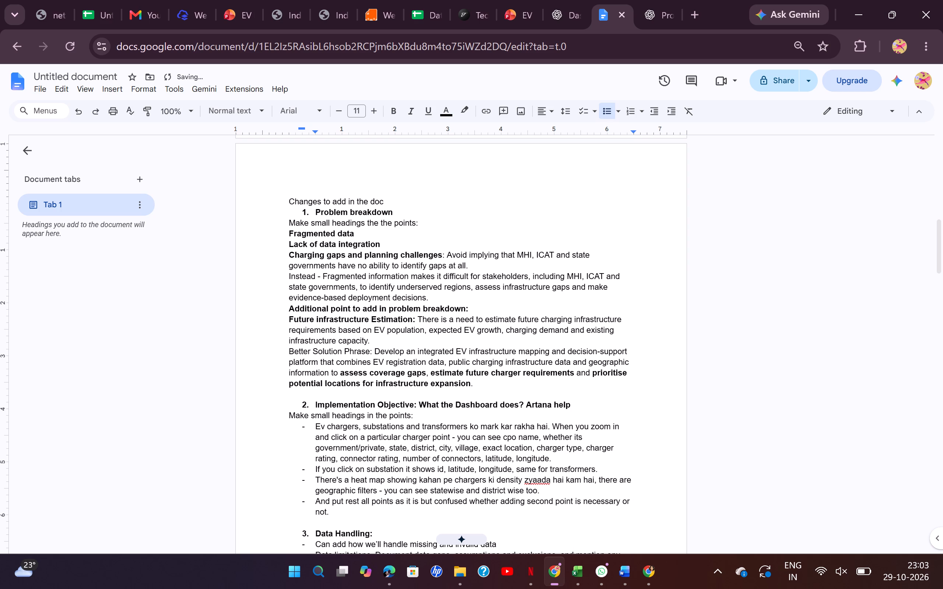
Look through the change notes from Implementation Objective down to the weighted priority score notes.
scroll(511, 437, "down", 1)
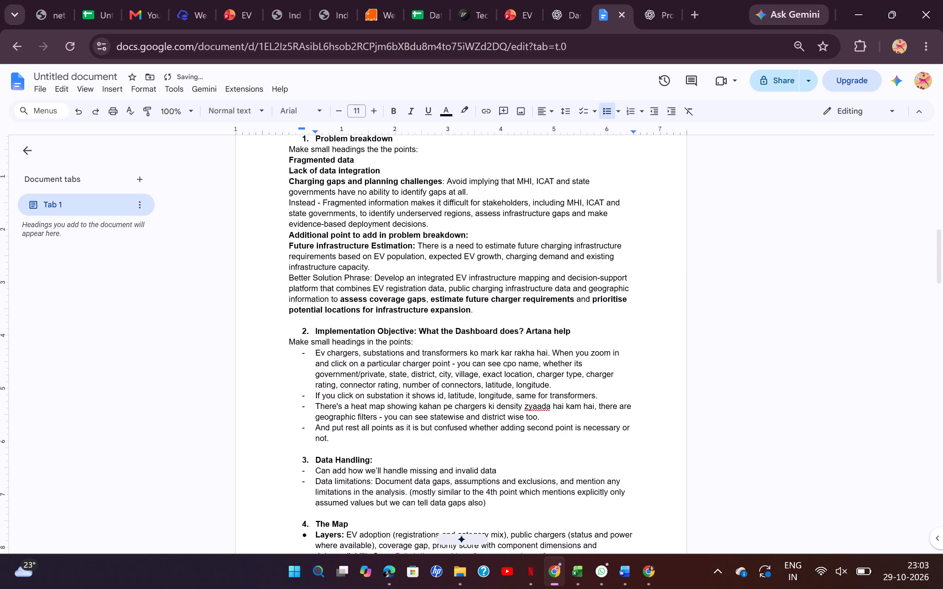
scroll(424, 232, "up", 1)
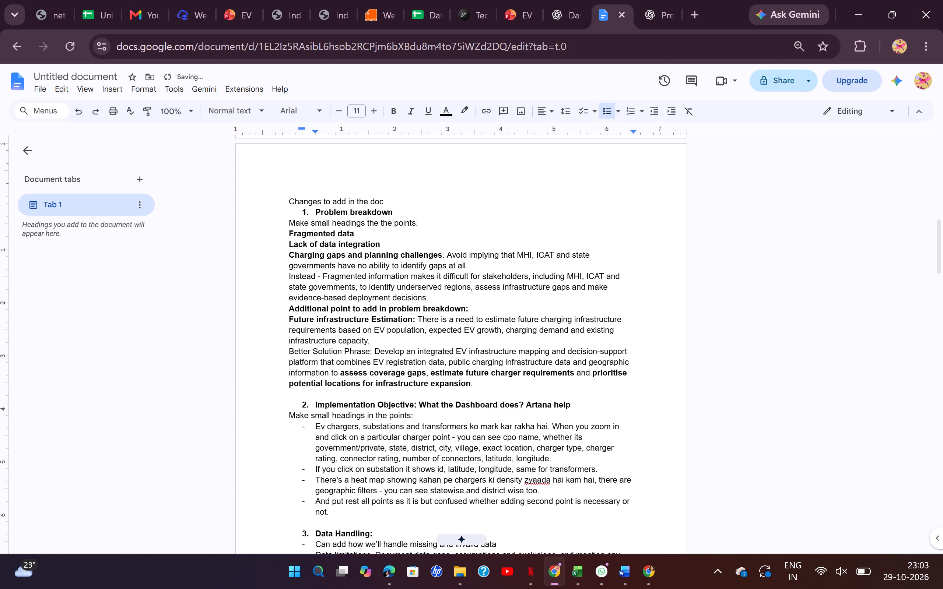
scroll(424, 232, "down", 14)
scroll(424, 232, "up", 5)
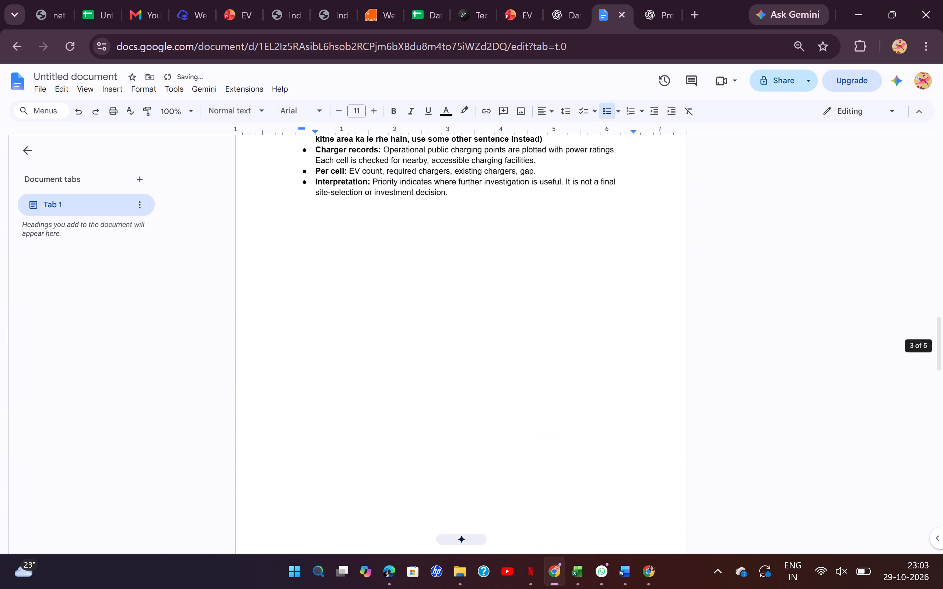
scroll(424, 232, "down", 20)
scroll(424, 232, "down", 5)
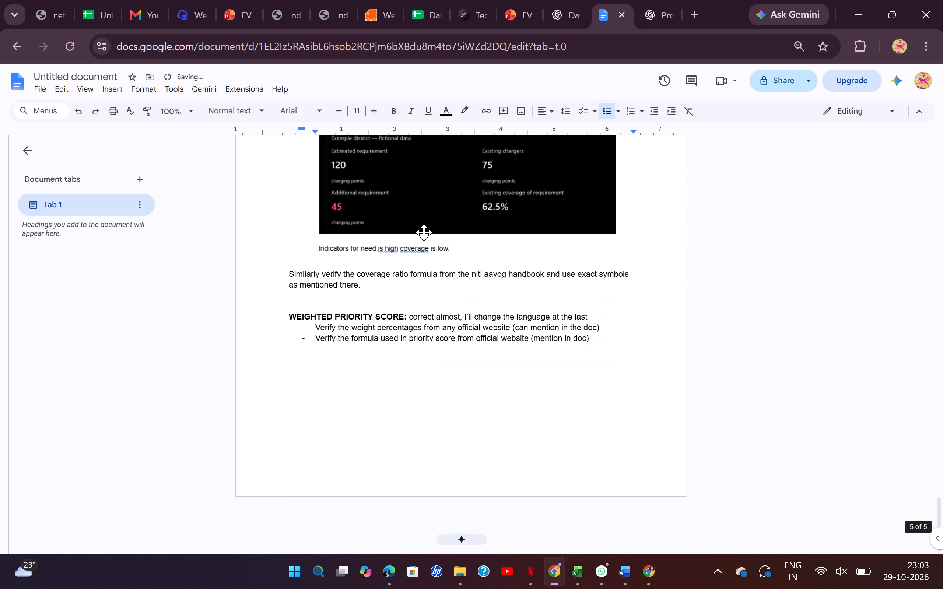
Switch to the Word roadmap draft and skim its sections from Implementation Objective through Assumptions and Limitations.
left_click(621, 571)
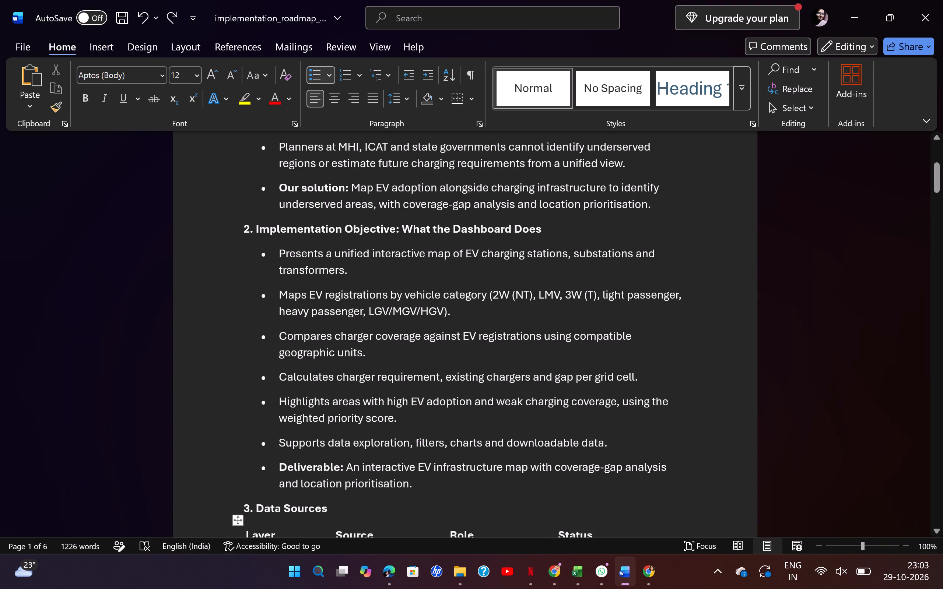
scroll(499, 345, "up", 11)
scroll(499, 345, "down", 8)
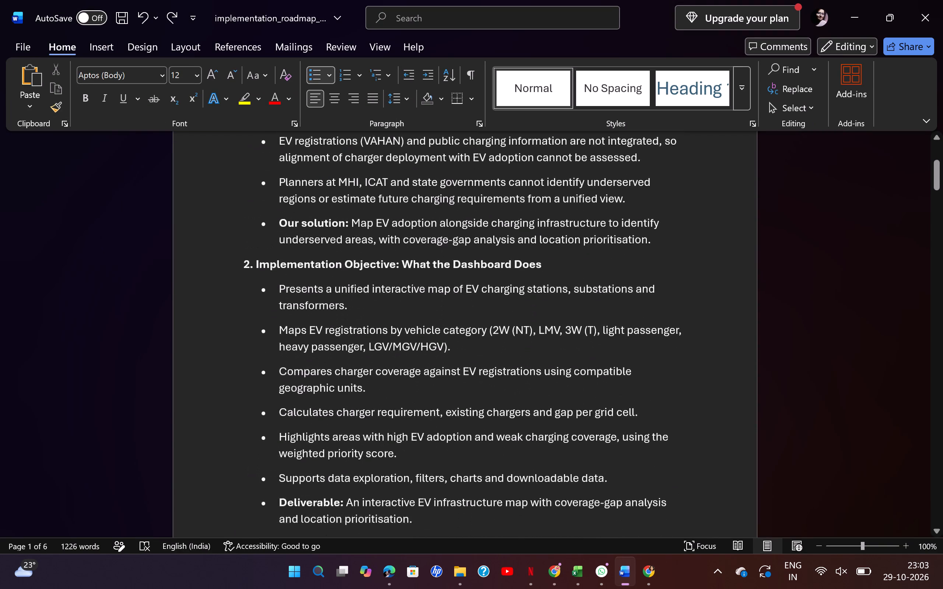
scroll(499, 345, "down", 20)
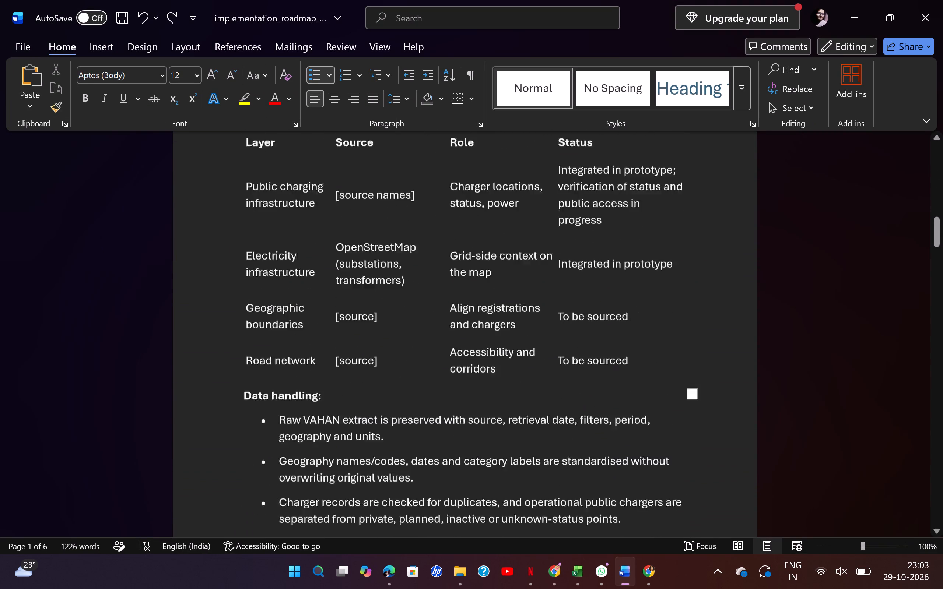
scroll(499, 345, "down", 9)
scroll(500, 345, "down", 15)
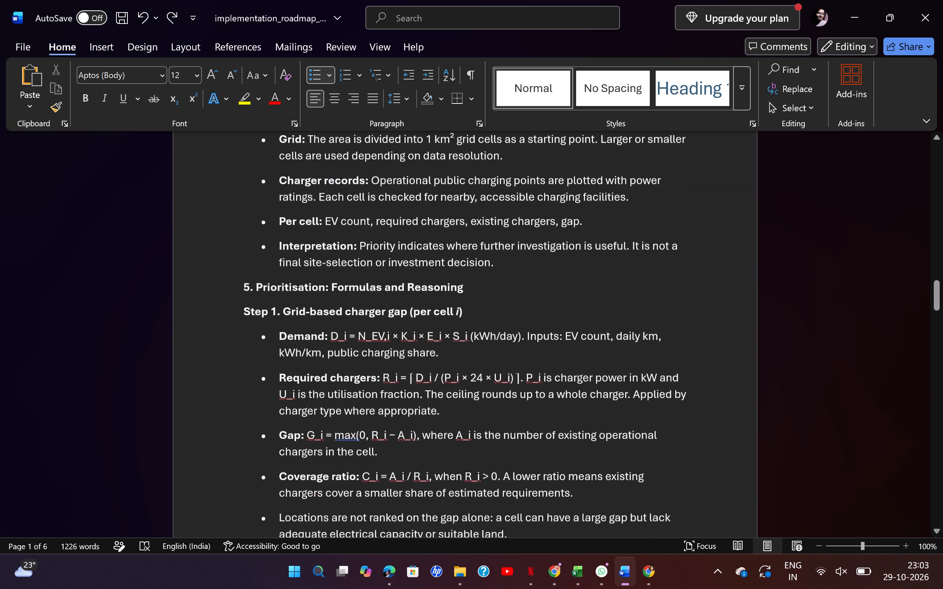
scroll(500, 345, "down", 2)
scroll(500, 345, "down", 20)
scroll(500, 345, "down", 4)
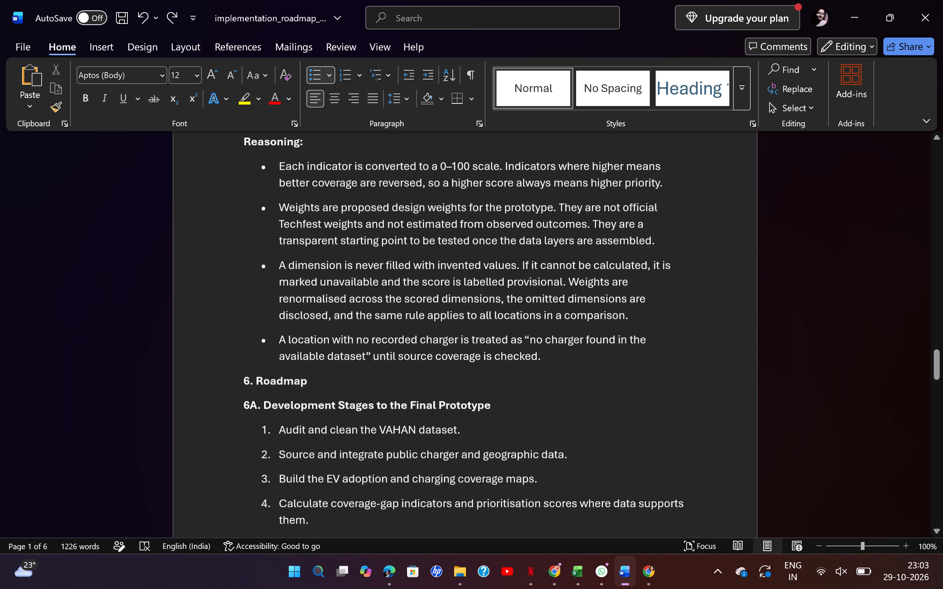
scroll(500, 345, "down", 11)
scroll(500, 345, "up", 9)
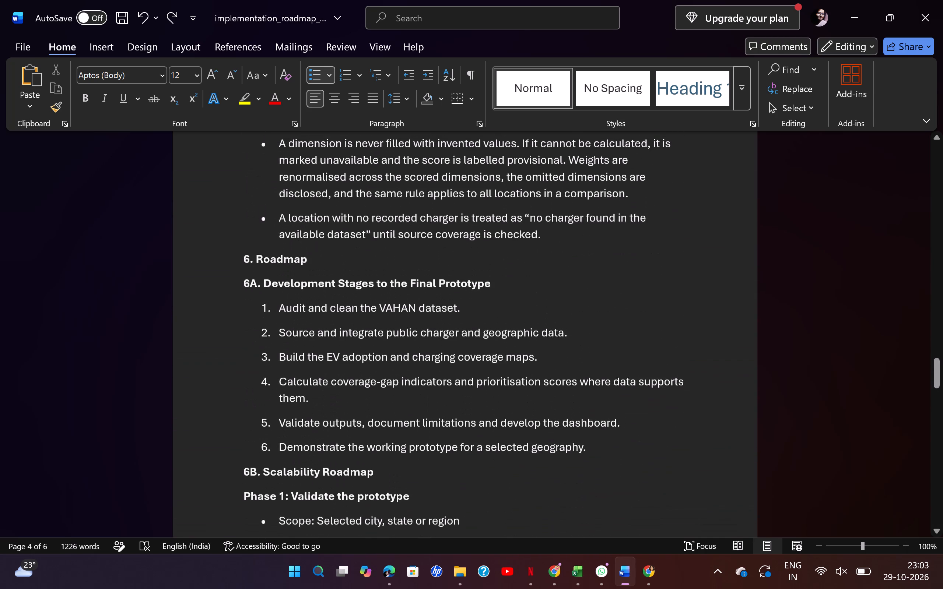
scroll(500, 345, "down", 5)
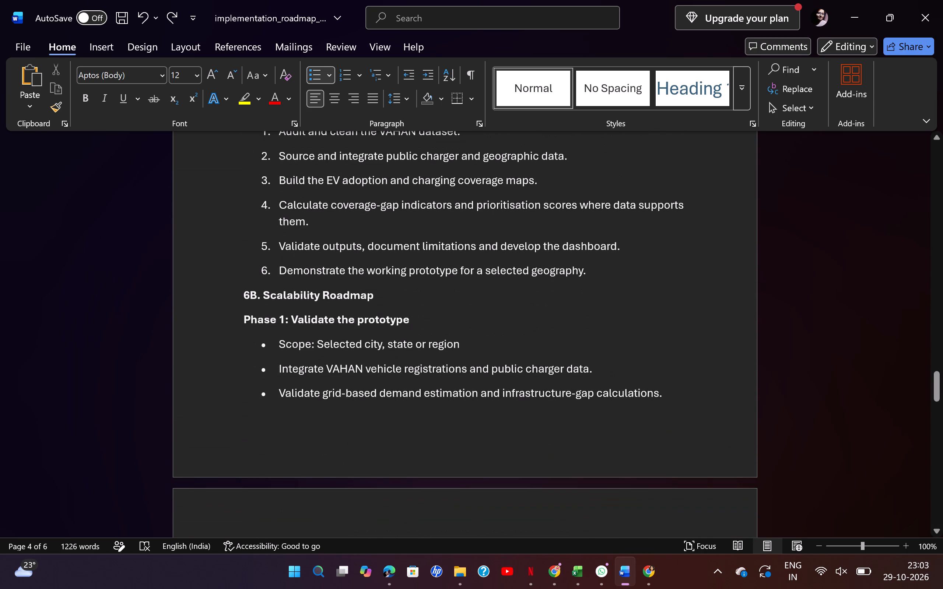
scroll(500, 345, "down", 12)
scroll(500, 345, "down", 11)
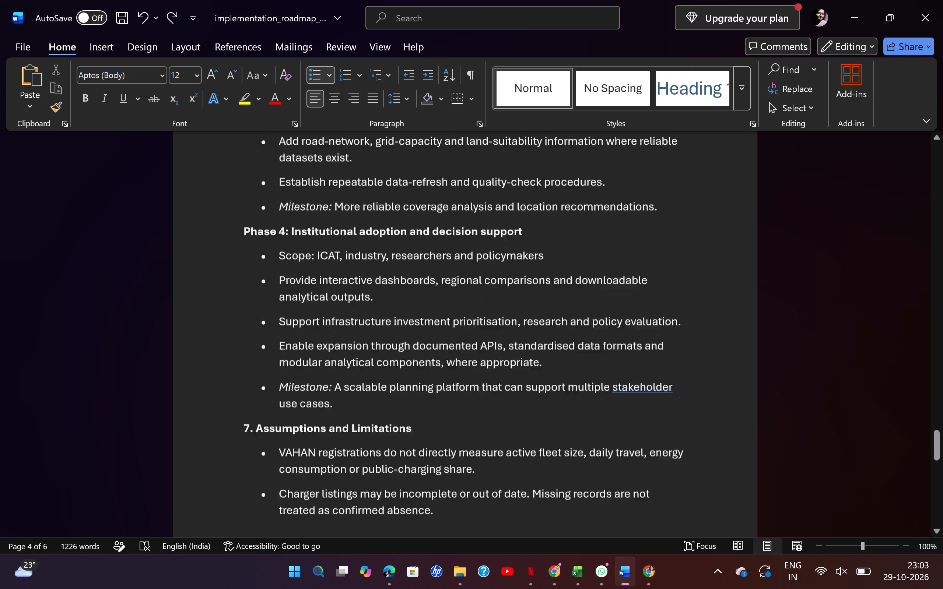
scroll(500, 345, "down", 17)
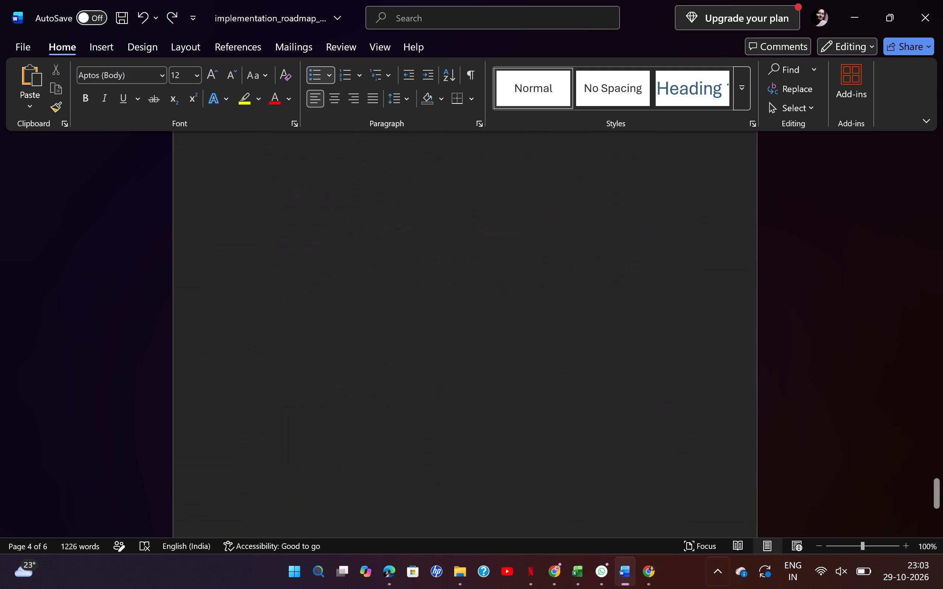
Return to the Google Docs notes and look over the dashboard ideas, change notes, map section and charger formulas.
left_click(654, 568)
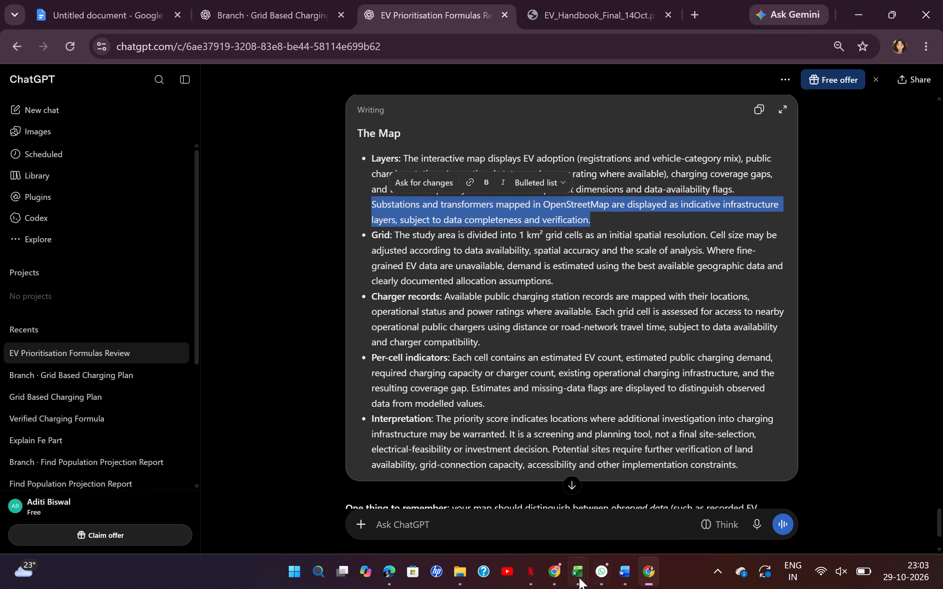
left_click(551, 576)
scroll(462, 284, "up", 20)
scroll(462, 284, "up", 4)
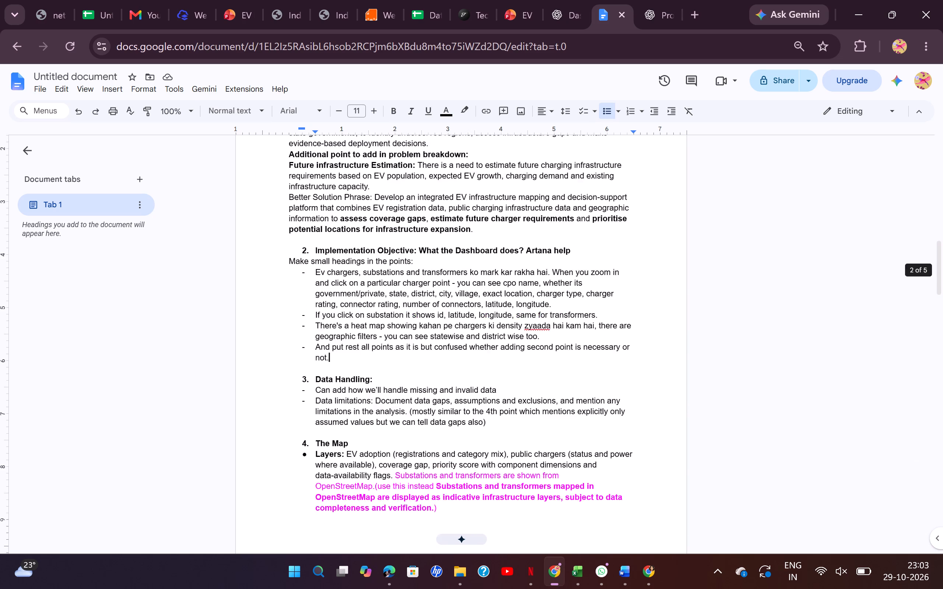
scroll(464, 283, "up", 20)
scroll(464, 283, "up", 3)
scroll(587, 370, "down", 1)
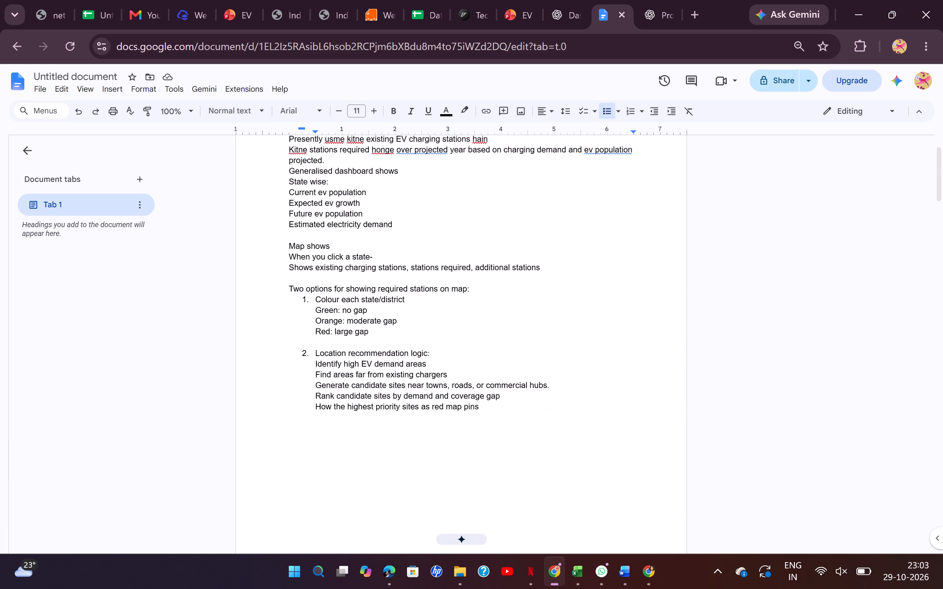
scroll(587, 370, "up", 4)
scroll(587, 370, "down", 11)
scroll(587, 370, "up", 9)
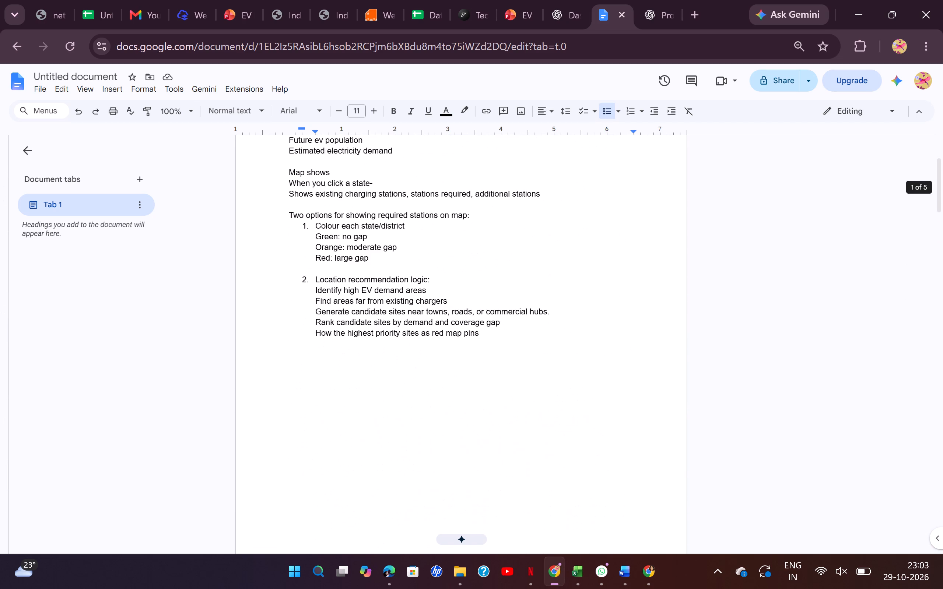
scroll(511, 382, "down", 20)
scroll(511, 382, "down", 6)
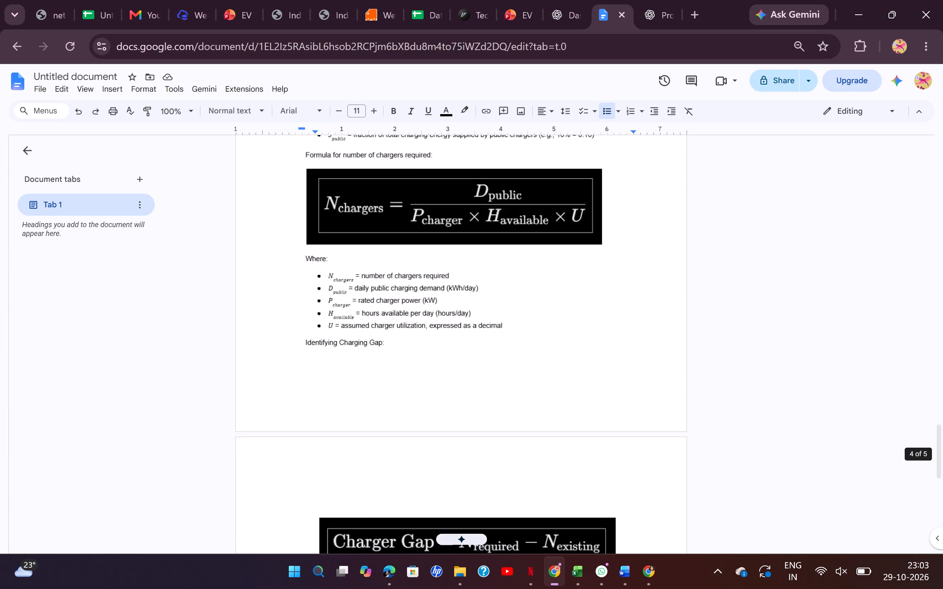
scroll(511, 381, "up", 13)
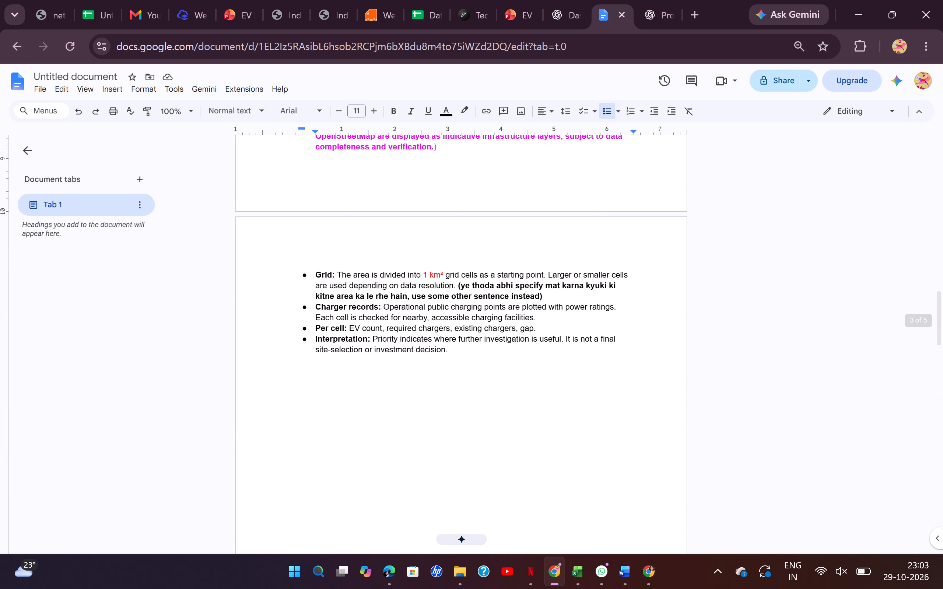
scroll(511, 381, "down", 8)
scroll(512, 381, "up", 16)
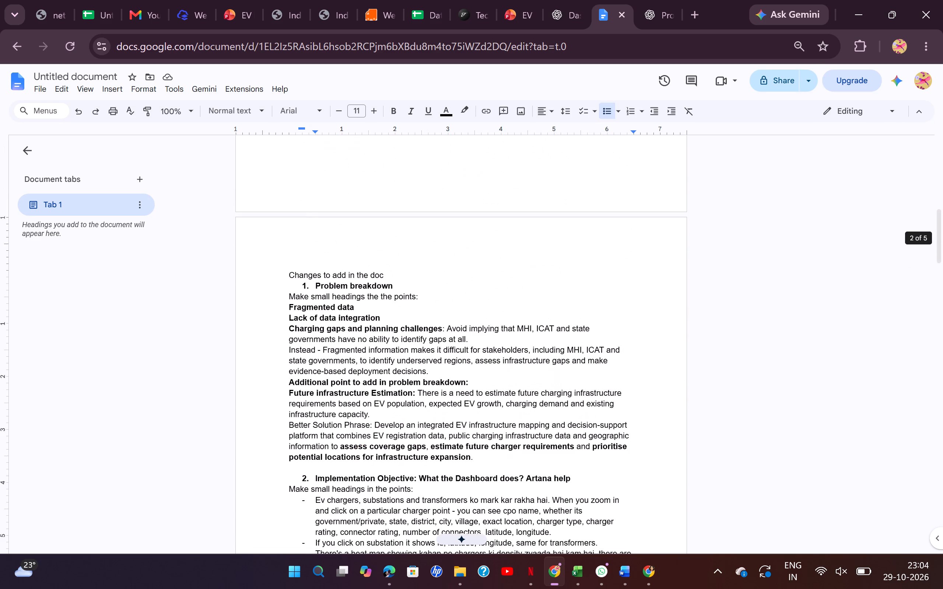
Cut the opening dashboard ideas block, from "district -wise hamein dikhana hai ki" through "How the highest priority sites as red map pins".
scroll(512, 381, "up", 8)
left_click_drag(554, 483, 234, 193)
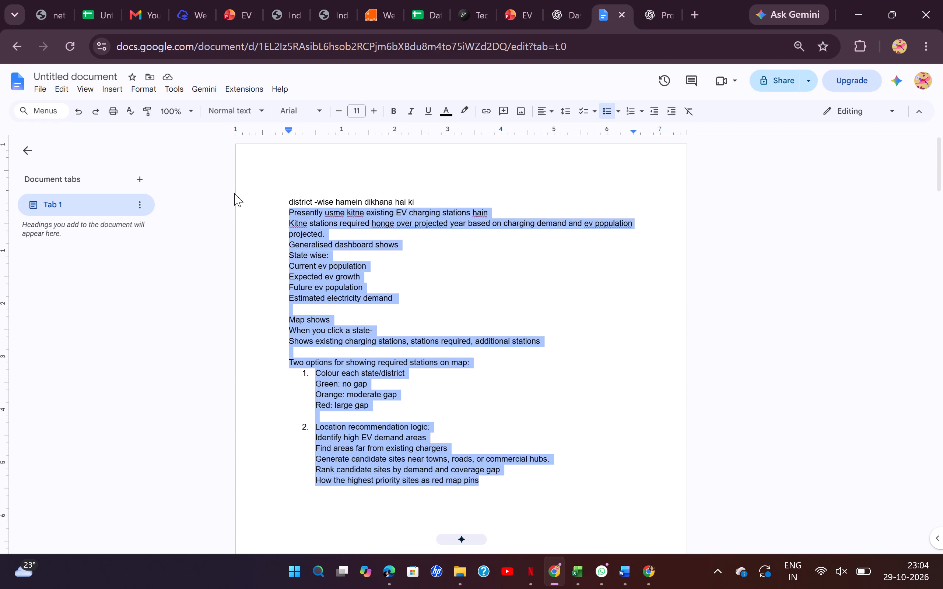
left_click_drag(234, 193, 235, 193)
key("ctrl+c")
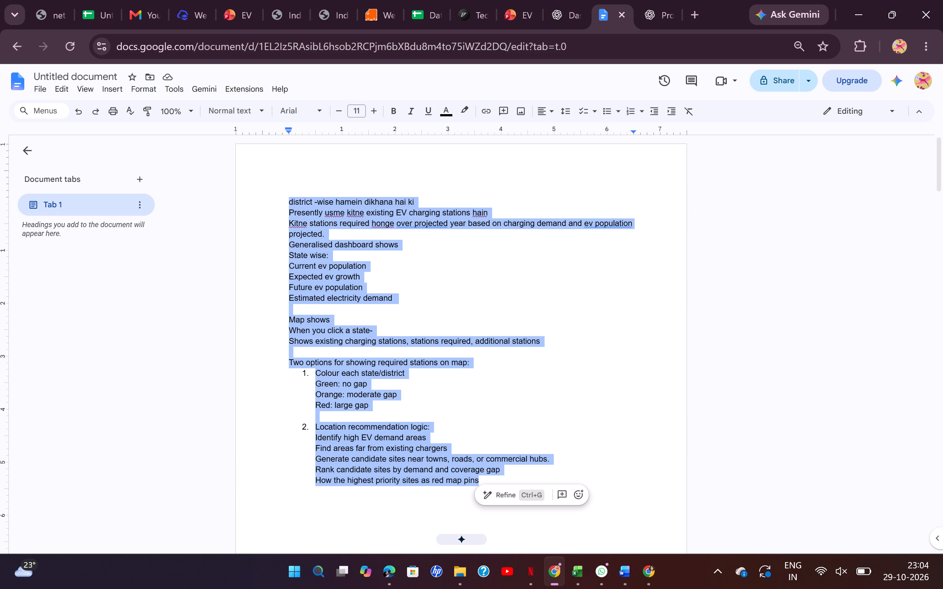
key("ctrl+x")
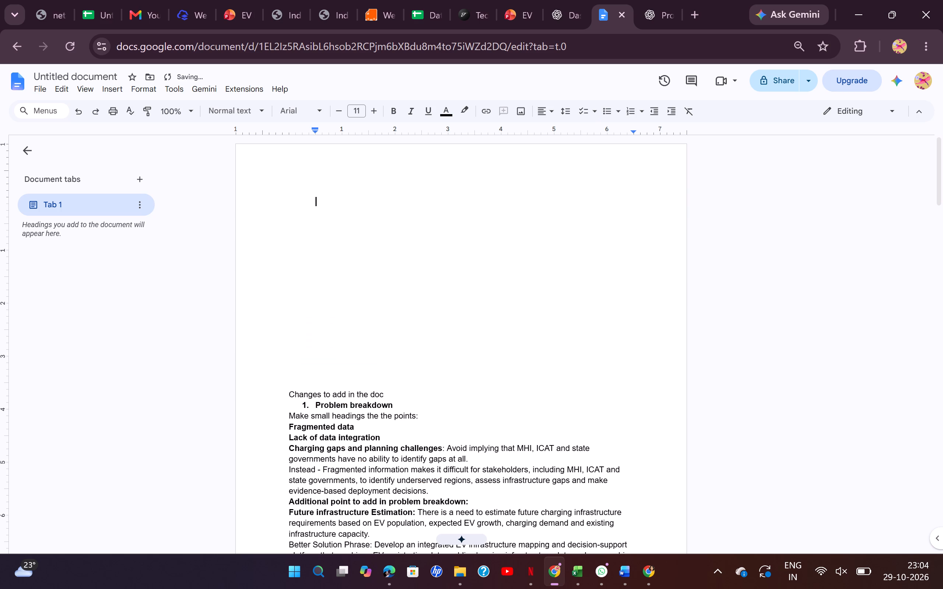
Delete the empty lines and page gap above "Changes to add in the doc" so it starts the first page.
left_click(305, 371)
left_click(298, 374)
key("BackSpace")
key("BackSpace")
key("BackSpace")
key("BackSpace")
key("BackSpace")
key("BackSpace")
key("BackSpace")
key("BackSpace")
key("BackSpace")
key("BackSpace")
key("BackSpace")
key("BackSpace")
key("BackSpace")
key("BackSpace")
key("BackSpace")
key("BackSpace")
key("BackSpace")
key("BackSpace")
key("BackSpace")
key("BackSpace")
key("BackSpace")
key("BackSpace")
key("BackSpace")
key("BackSpace")
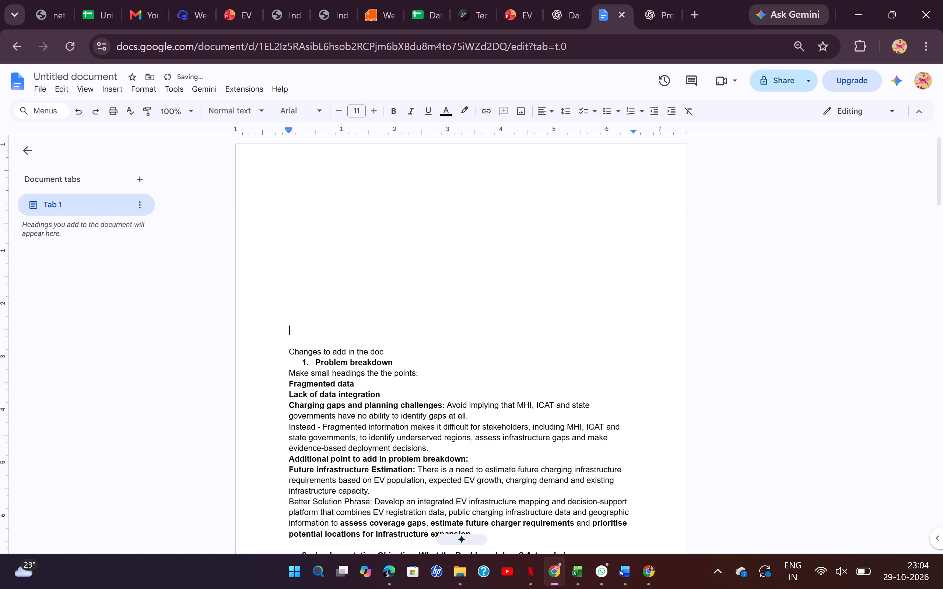
key("Delete")
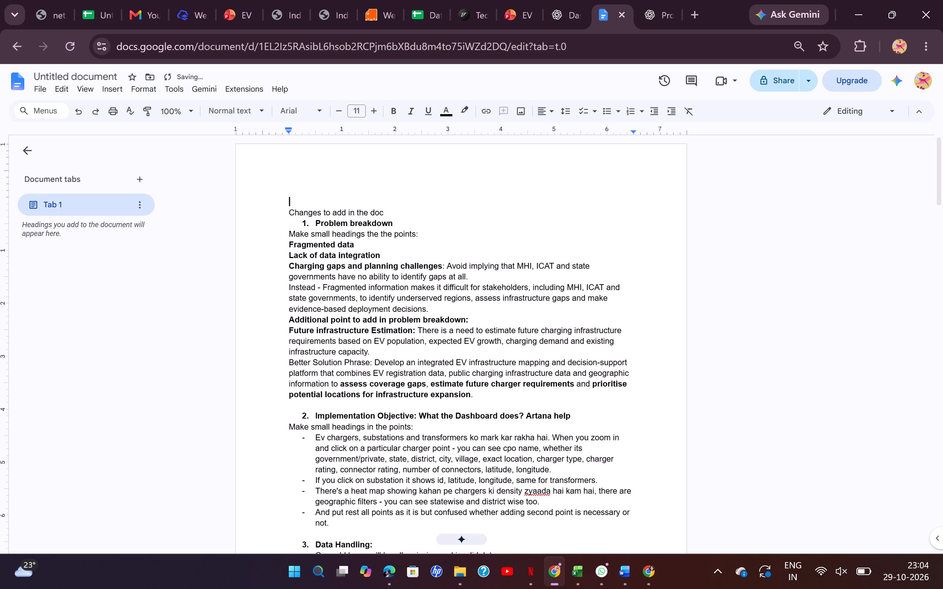
key("BackSpace")
key("Delete")
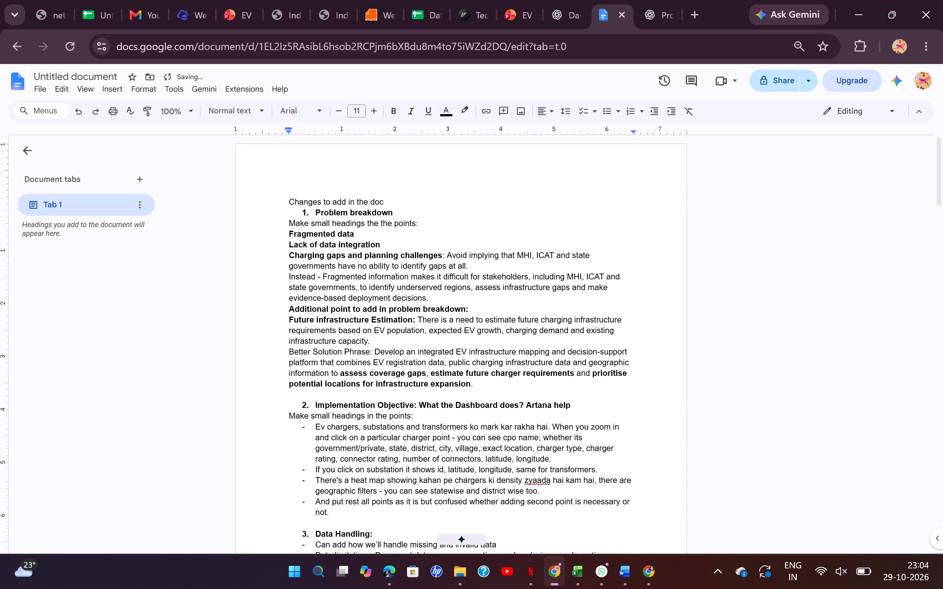
key("BackSpace")
key("BackSpace")
key("BackSpace")
Check the remaining notes through the weighted priority score section and open the document's quick sharing options.
scroll(507, 289, "down", 2)
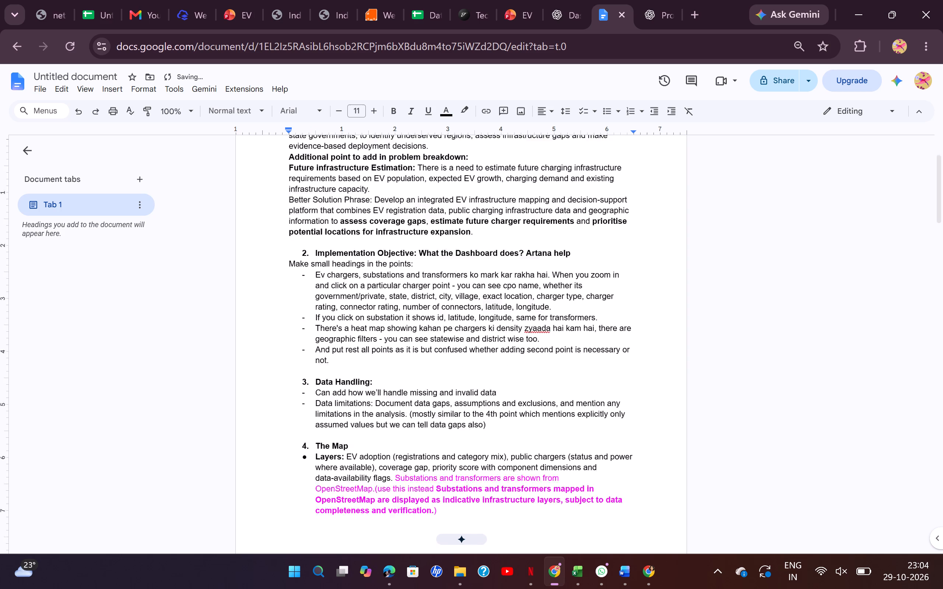
scroll(507, 289, "down", 18)
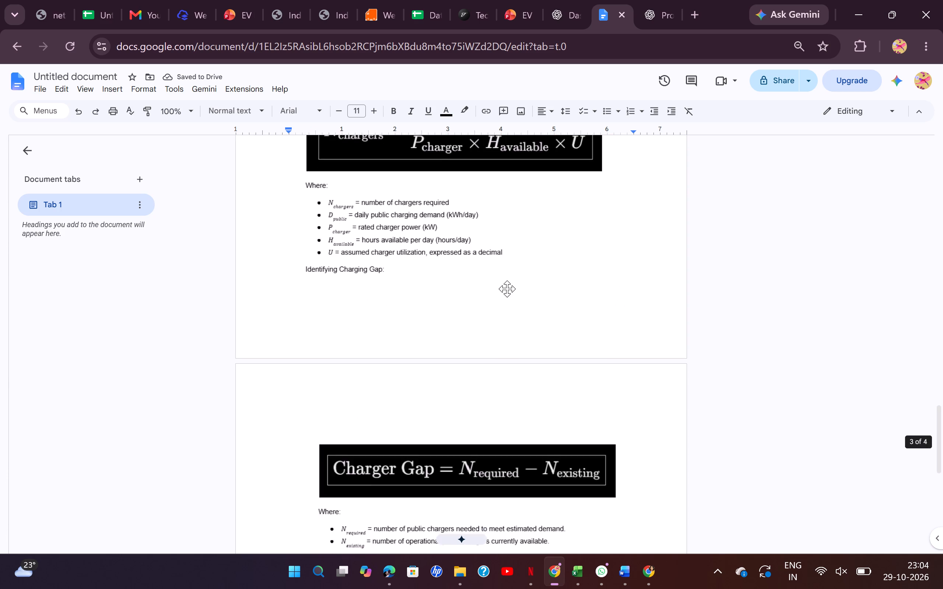
scroll(507, 289, "down", 12)
scroll(507, 289, "up", 1)
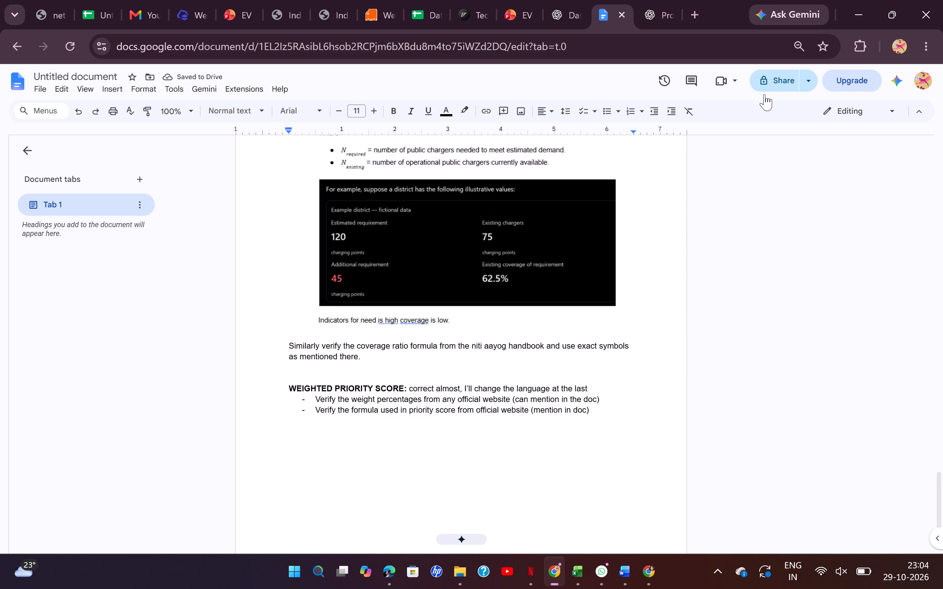
left_click(806, 80)
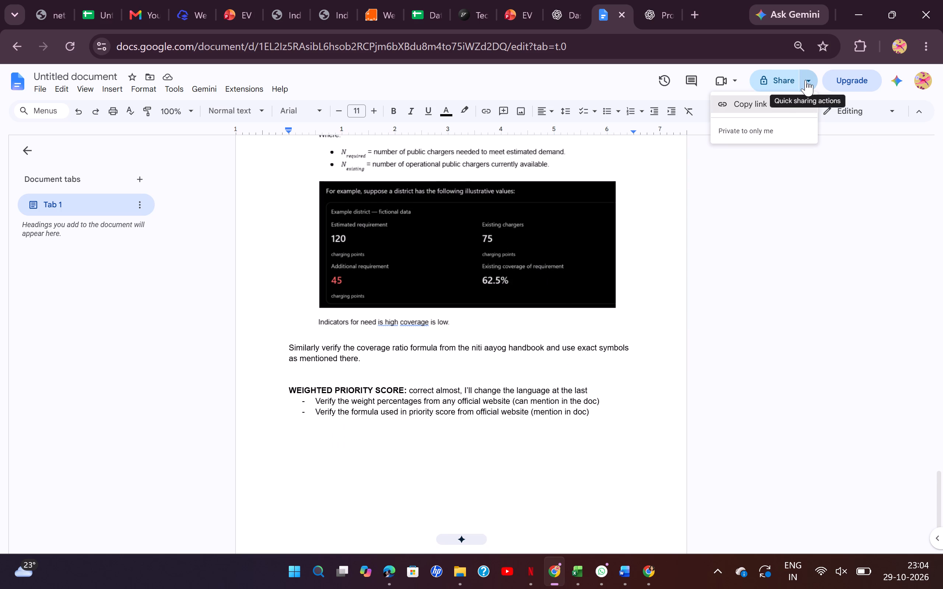
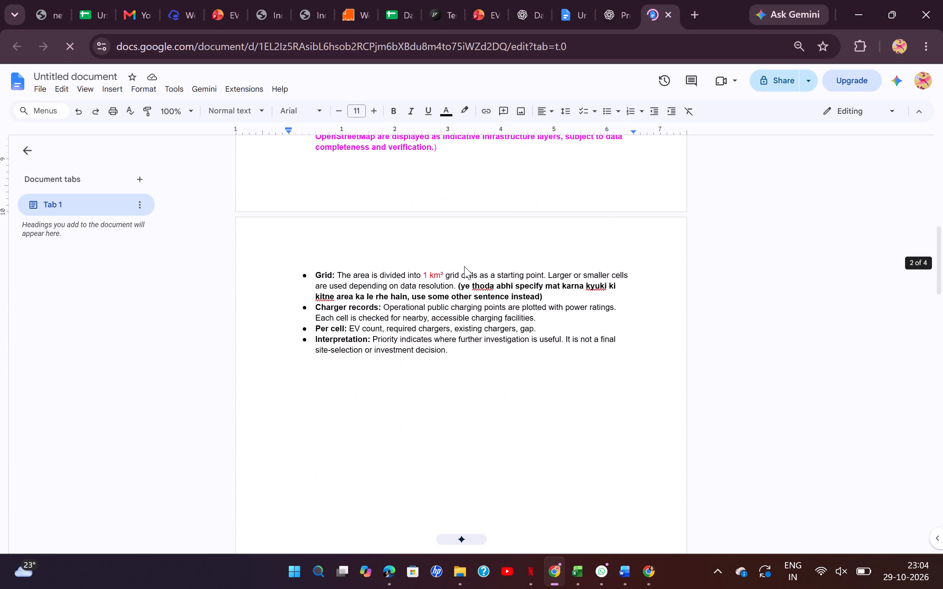
Look over the map and charger formula notes in the second copy and return to the original document tab.
scroll(464, 266, "up", 2)
scroll(464, 266, "down", 12)
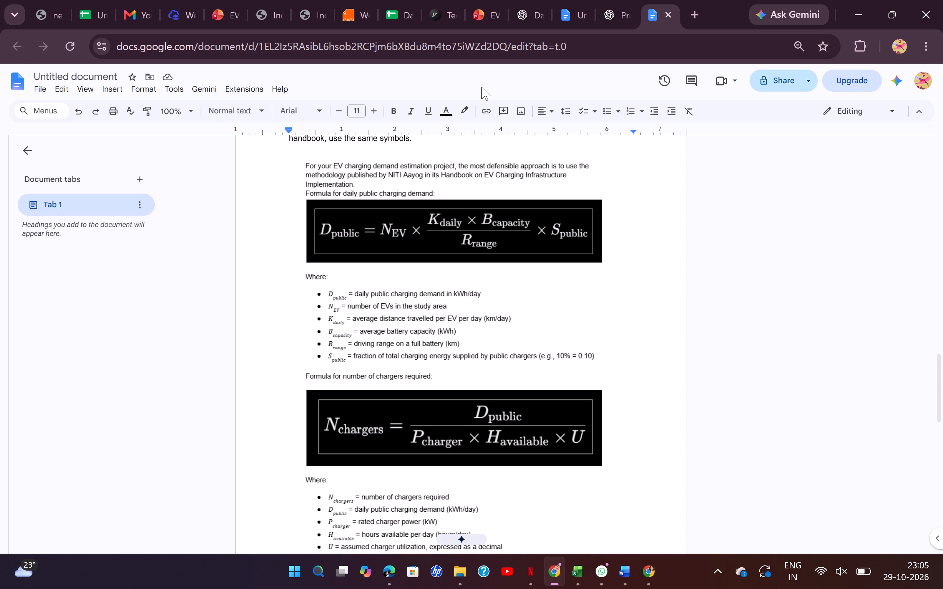
scroll(582, 250, "up", 6)
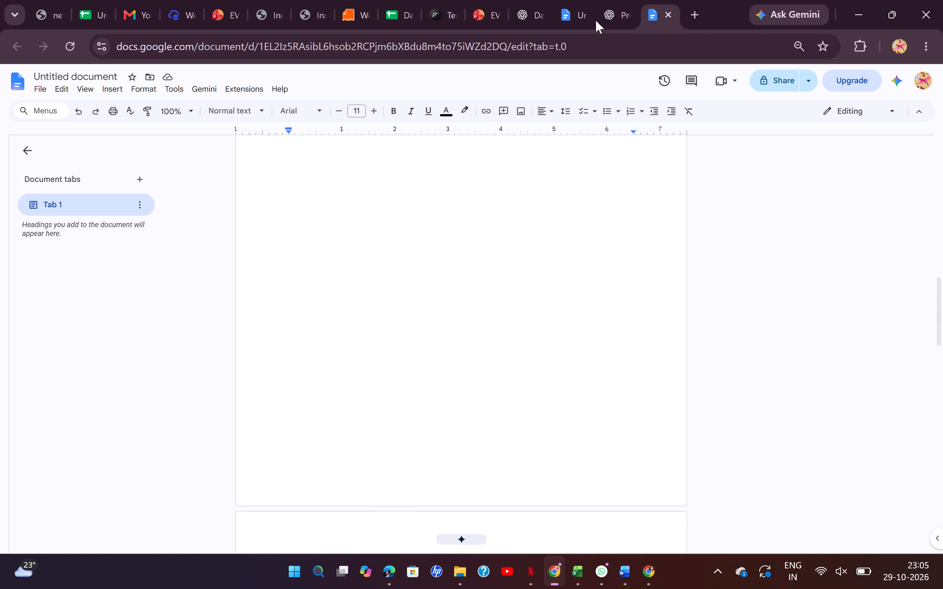
left_click(569, 7)
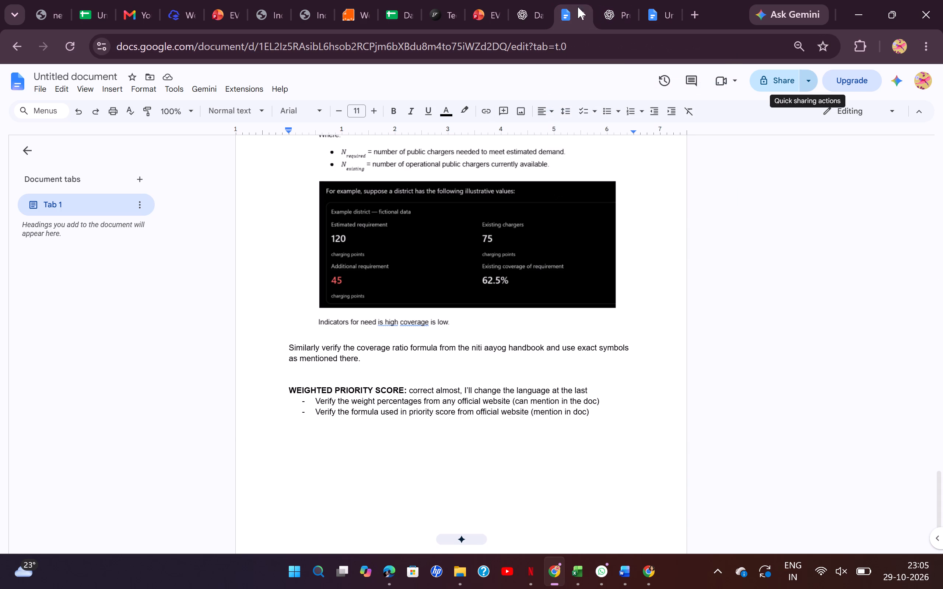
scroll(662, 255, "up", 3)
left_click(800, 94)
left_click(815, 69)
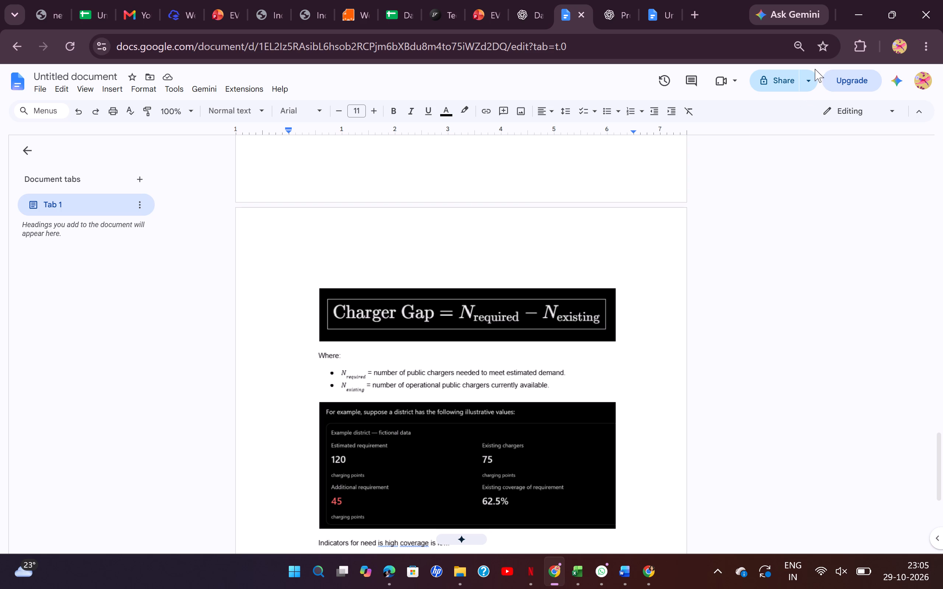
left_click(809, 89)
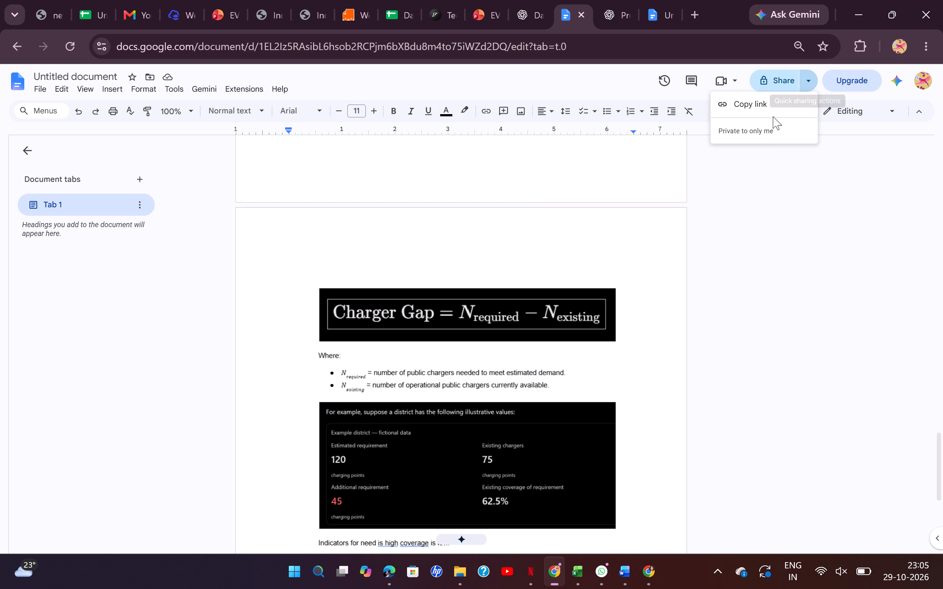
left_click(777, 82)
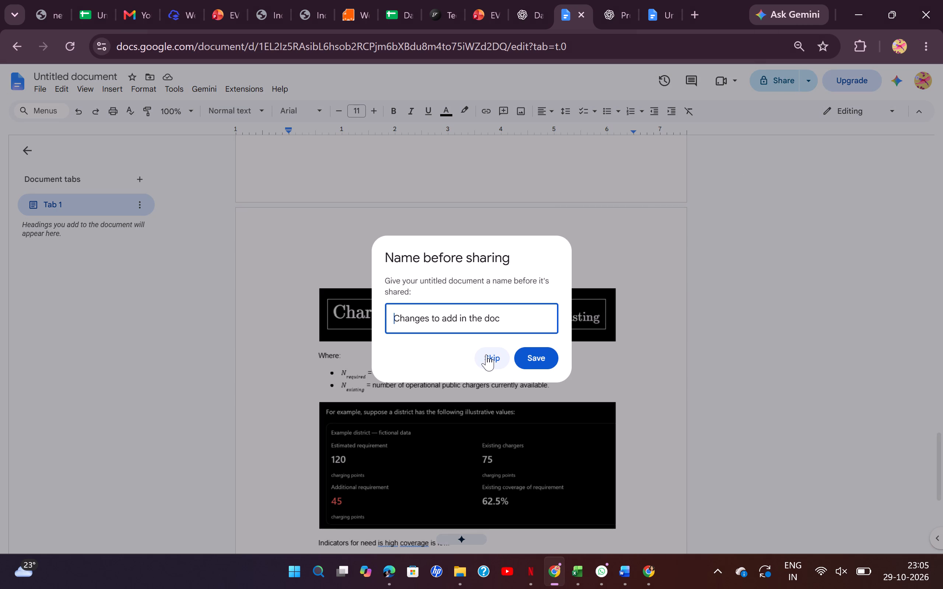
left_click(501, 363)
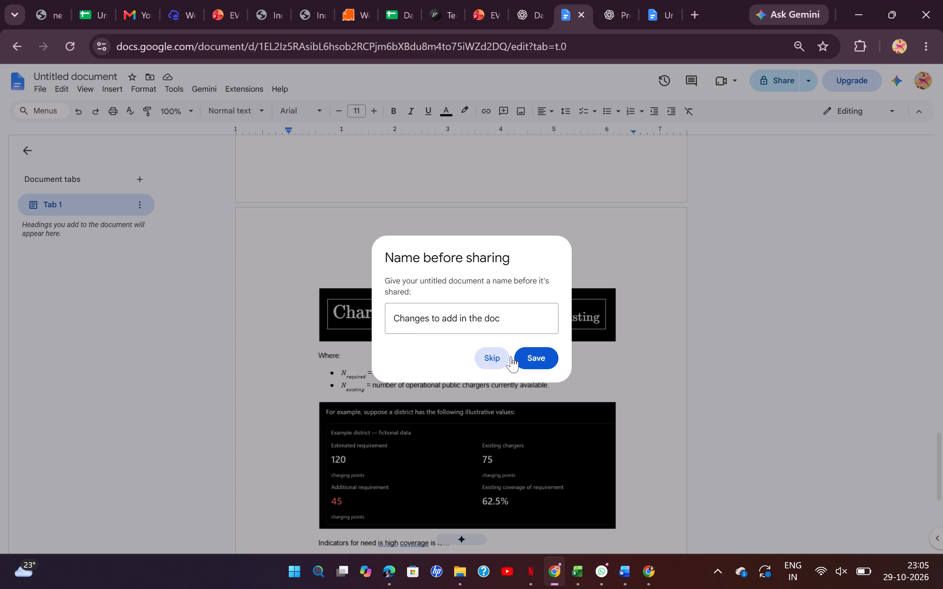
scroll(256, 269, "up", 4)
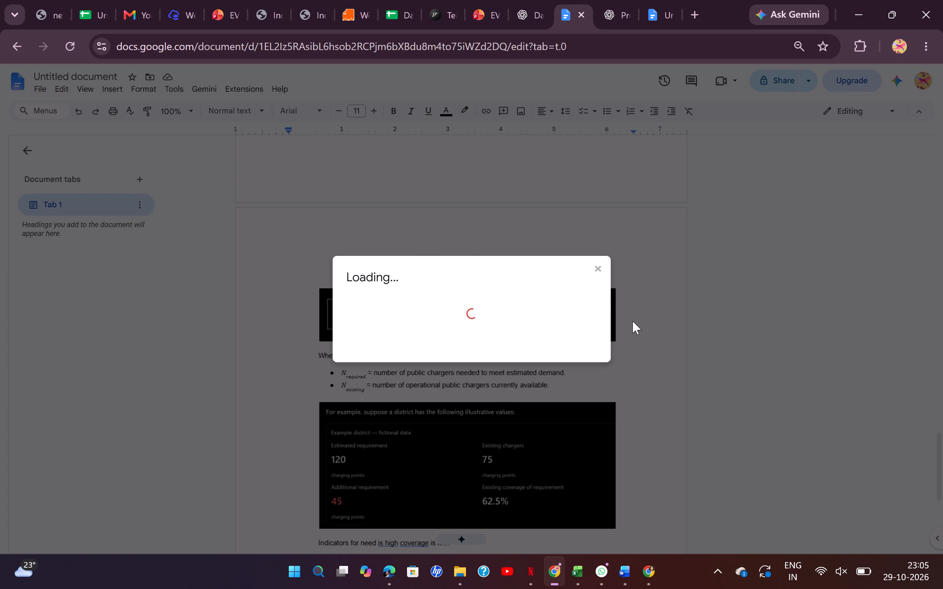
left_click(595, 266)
Start sharing the document and save it under the name "change" instead of the suggested title.
left_click(781, 80)
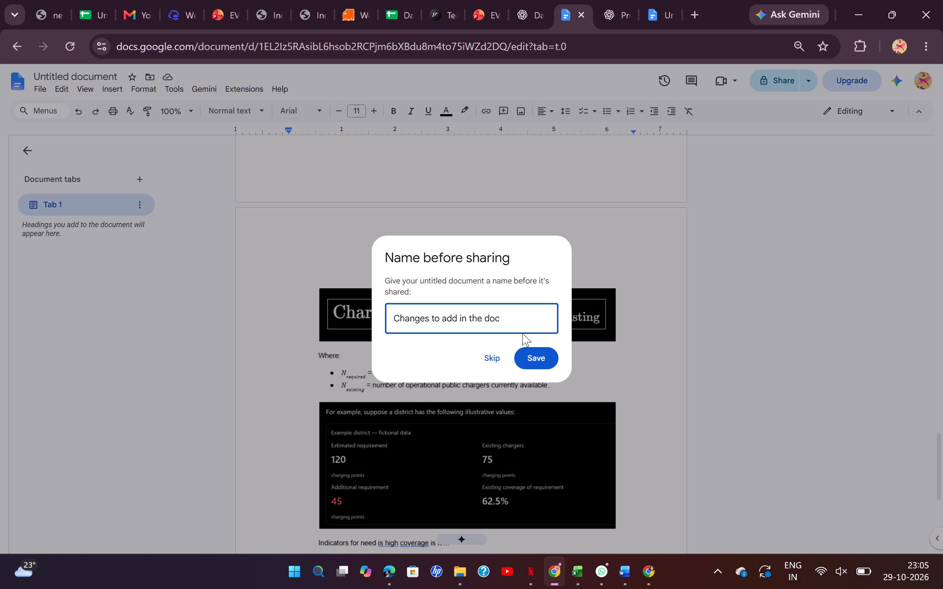
type("change")
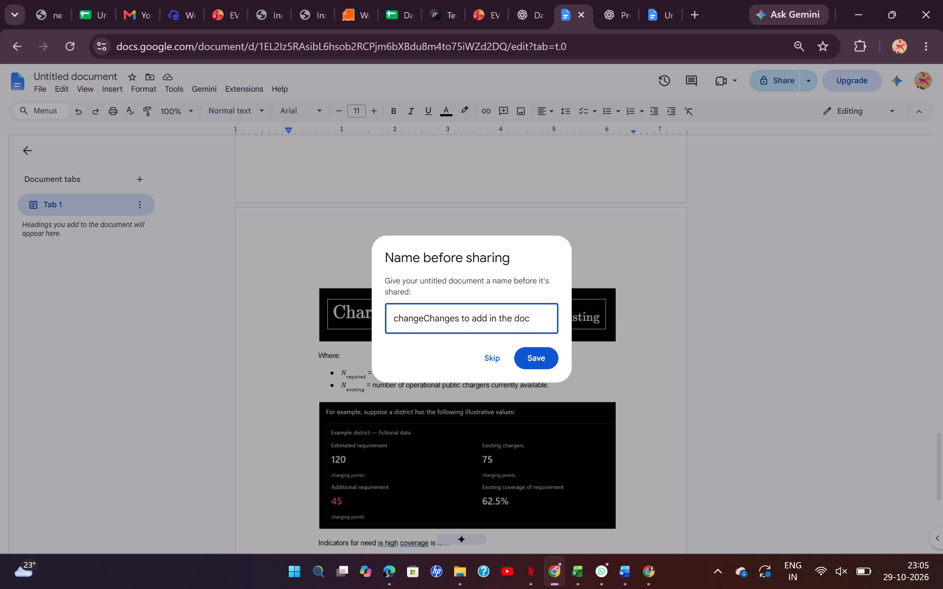
key("Delete")
key("Delete")
key("Delete")
key("Delete")
key("Delete")
key("Delete")
key("Delete")
key("Delete")
key("Delete")
key("Delete")
key("Delete")
key("Delete")
key("Delete")
key("Delete")
key("Delete")
key("Delete")
key("Delete")
key("Delete")
key("Delete")
key("Delete")
left_click(546, 364)
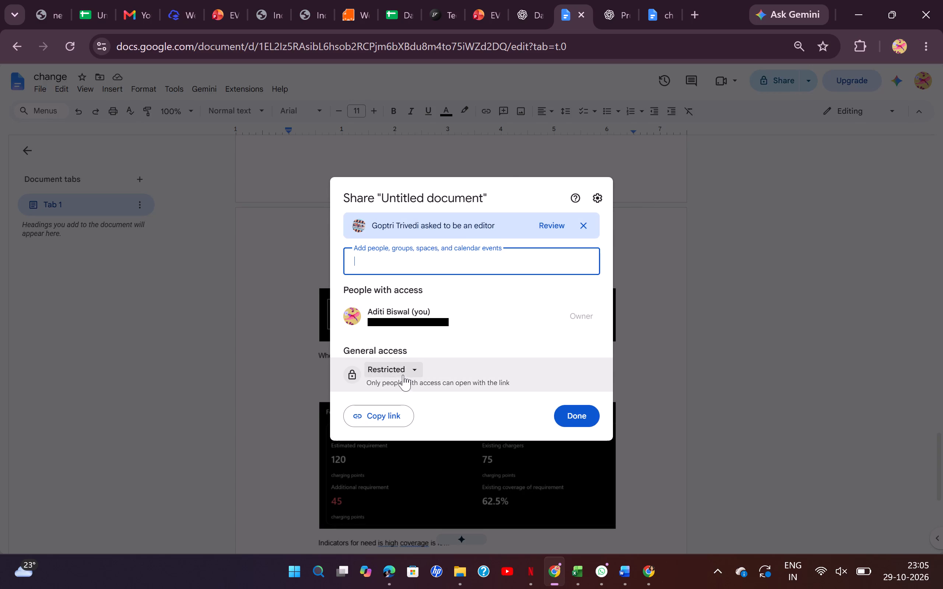
Set the document's general access to anyone with the link.
left_click(403, 375)
left_click(416, 422)
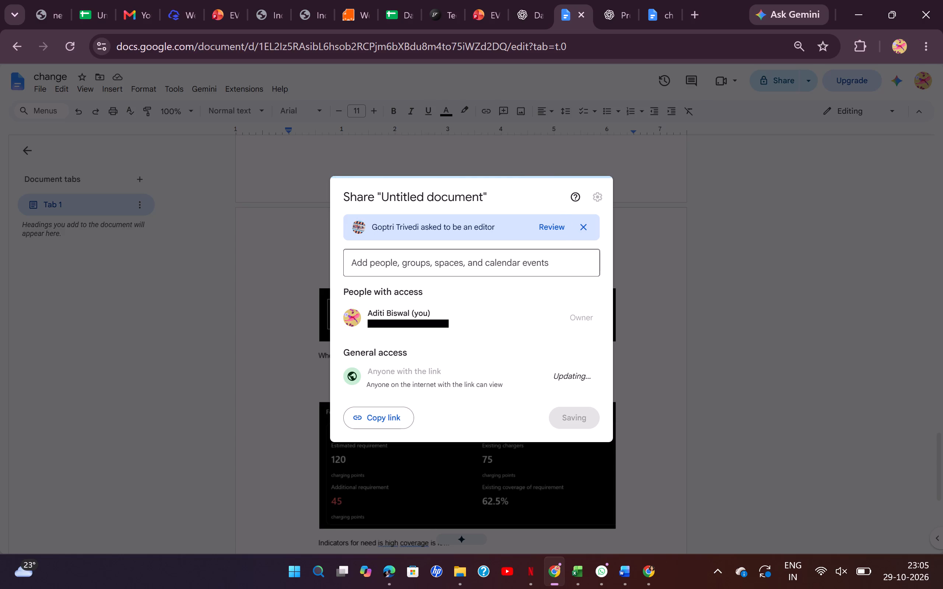
Review the pending access request, grant the requester the Editor role with notification on, and leave the sharing settings.
left_click(558, 227)
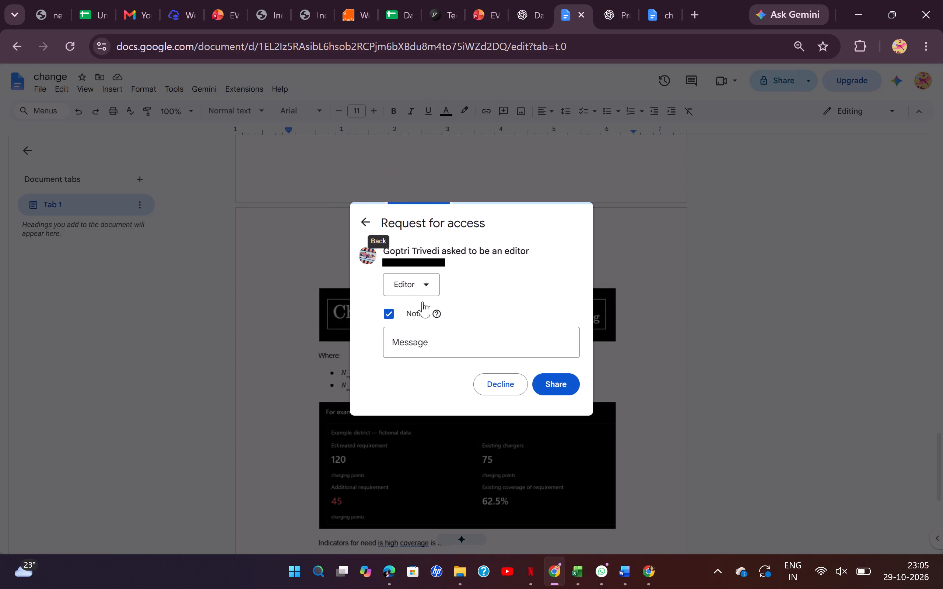
left_click(416, 290)
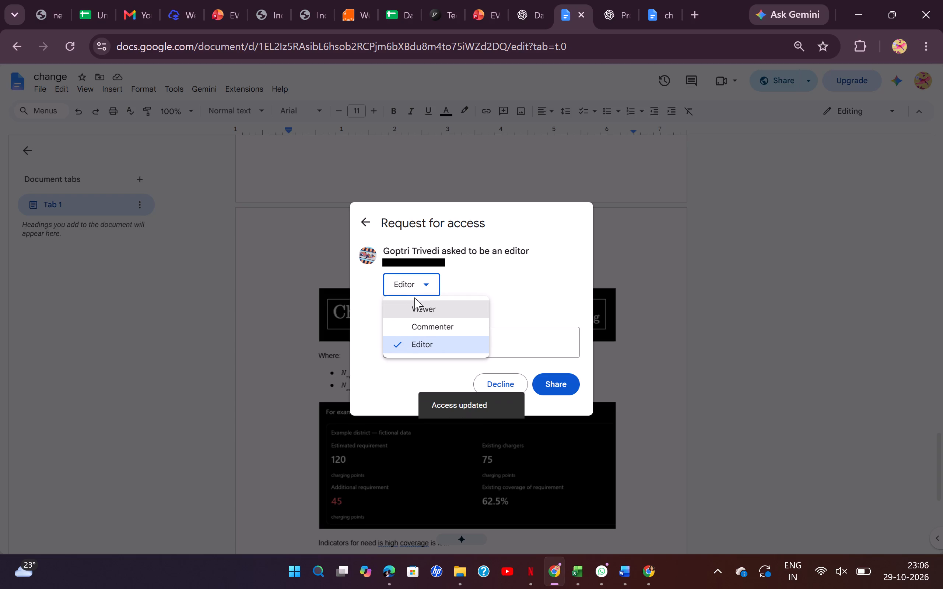
left_click(526, 278)
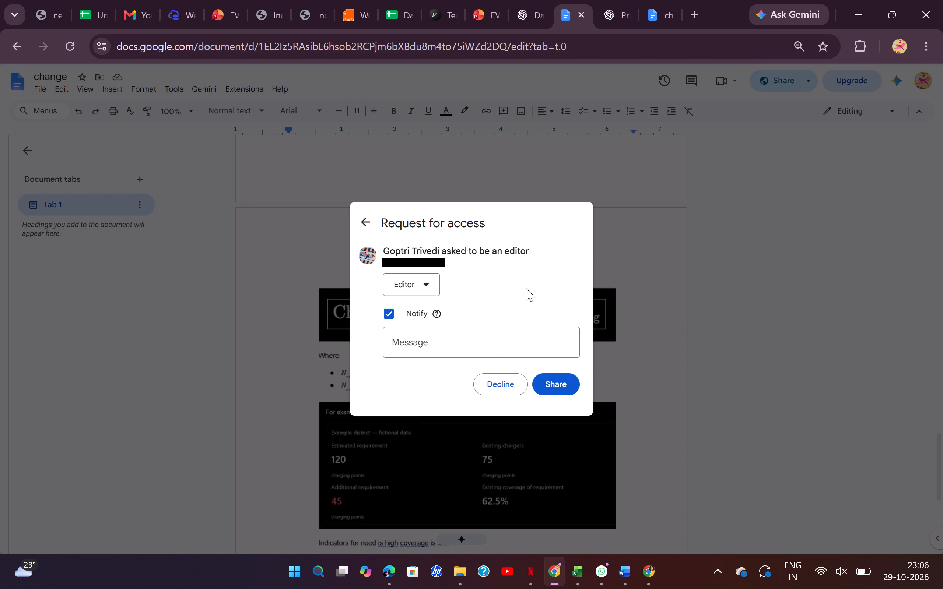
left_click(551, 386)
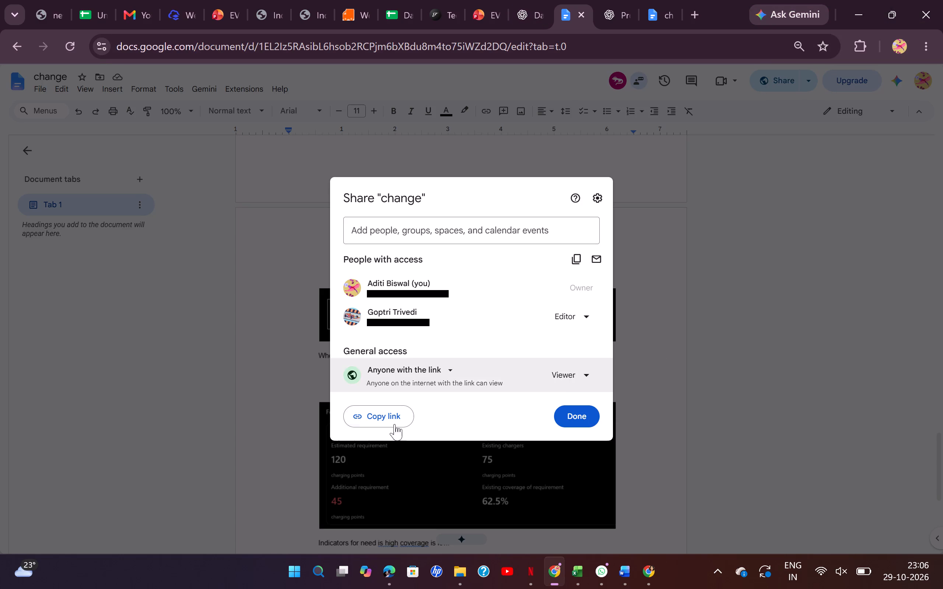
left_click(707, 443)
Review the shared notes from "Changes to add in the doc" through the charger formulas, and check the document chat.
scroll(436, 353, "up", 11)
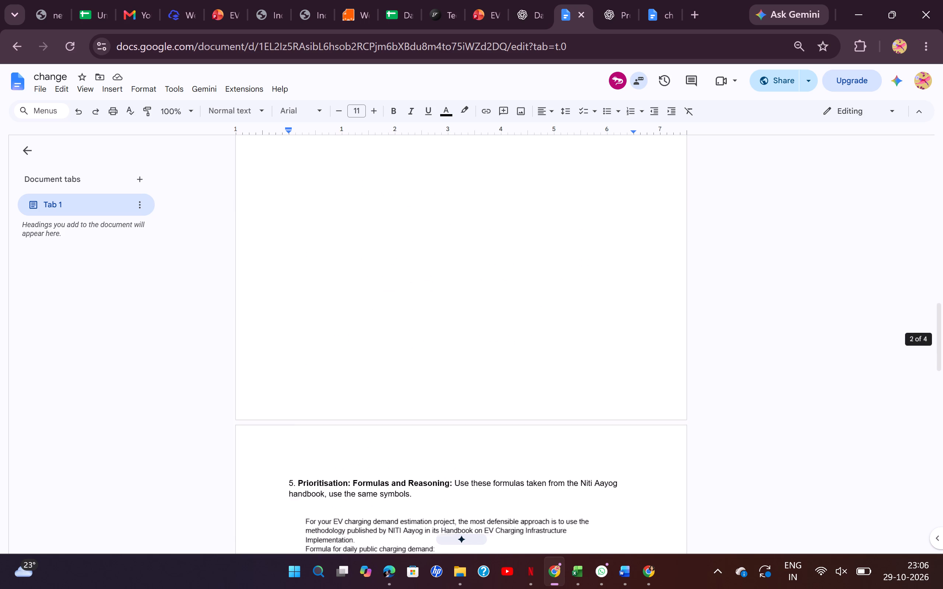
scroll(436, 352, "up", 18)
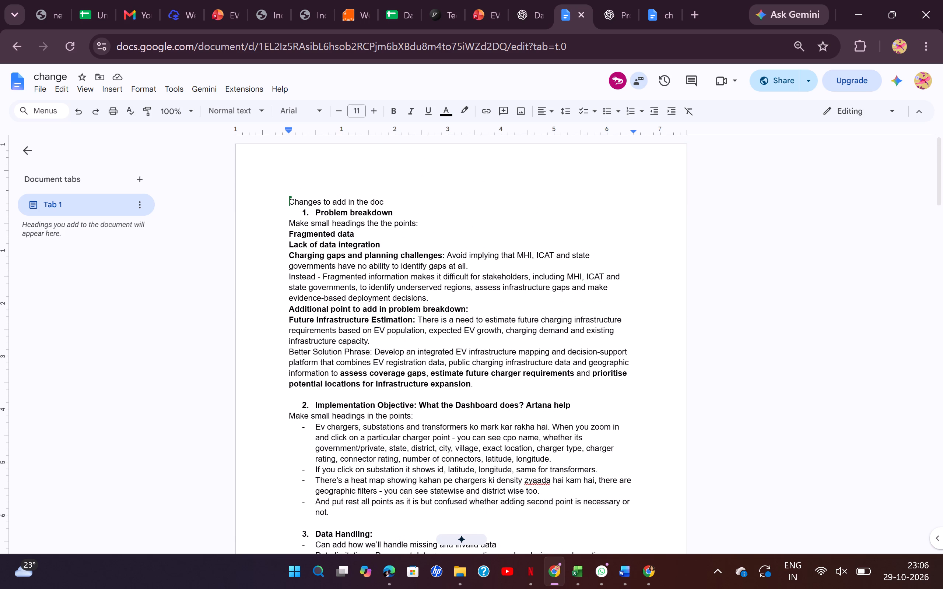
scroll(369, 239, "down", 5)
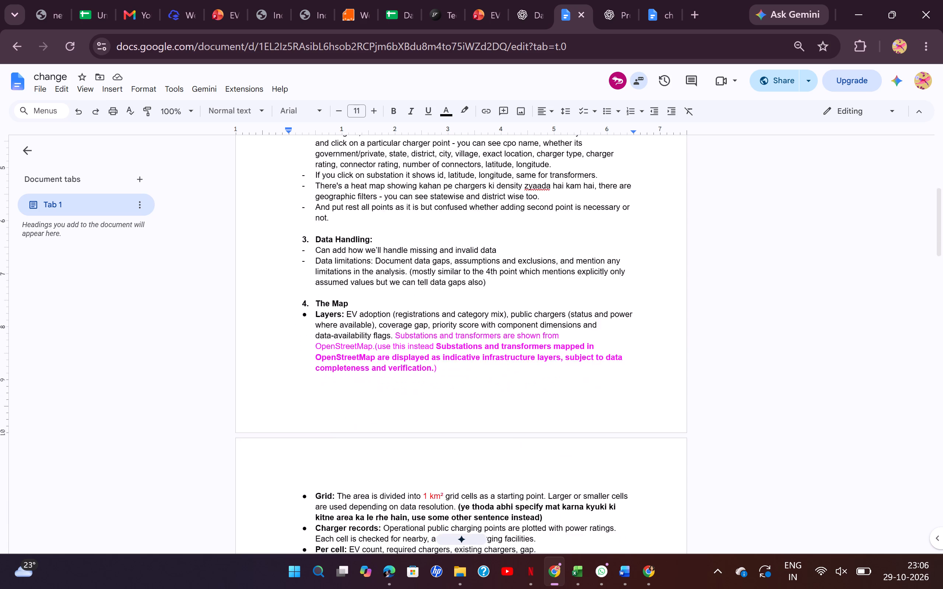
scroll(376, 264, "down", 13)
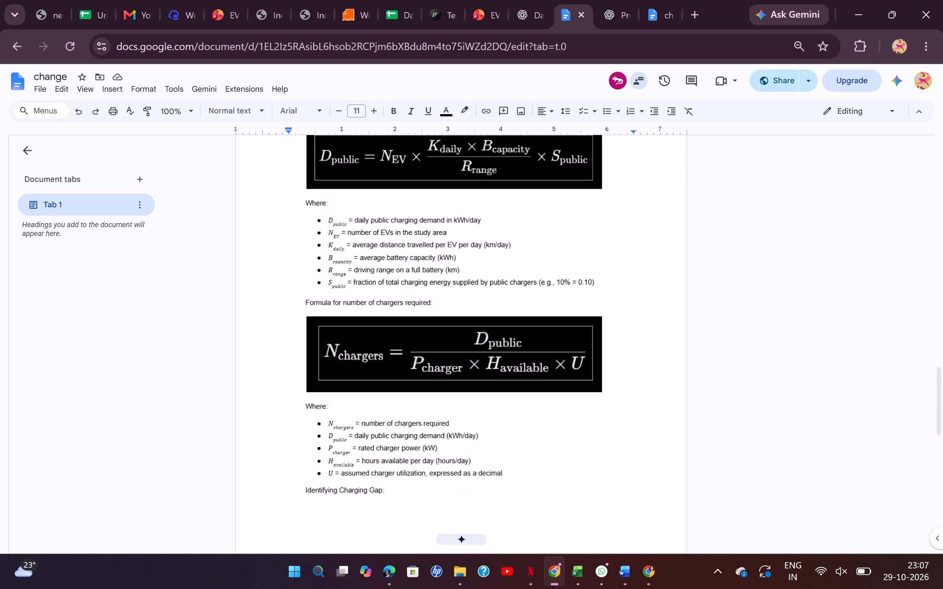
scroll(573, 286, "up", 2)
left_click(642, 80)
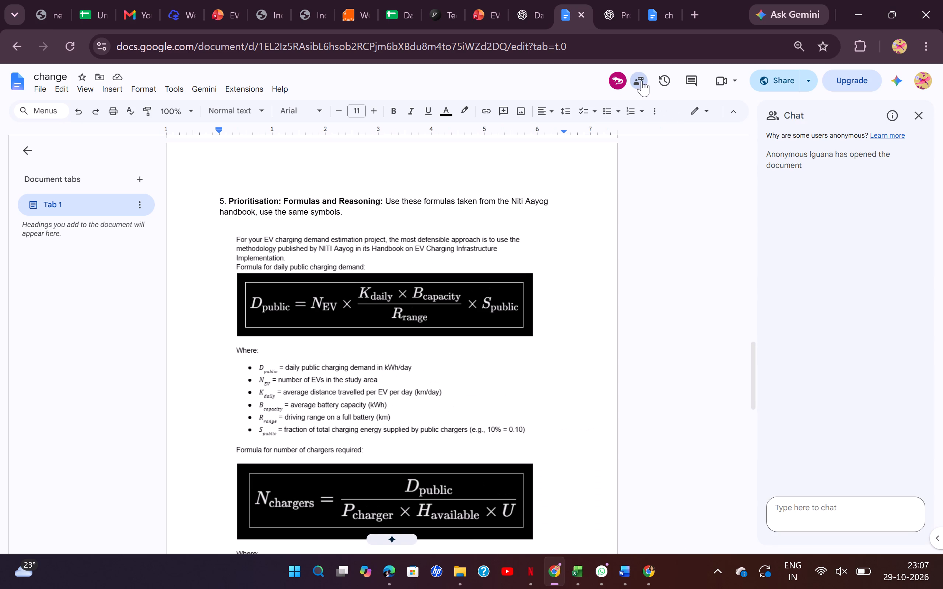
left_click(925, 106)
scroll(602, 340, "up", 6)
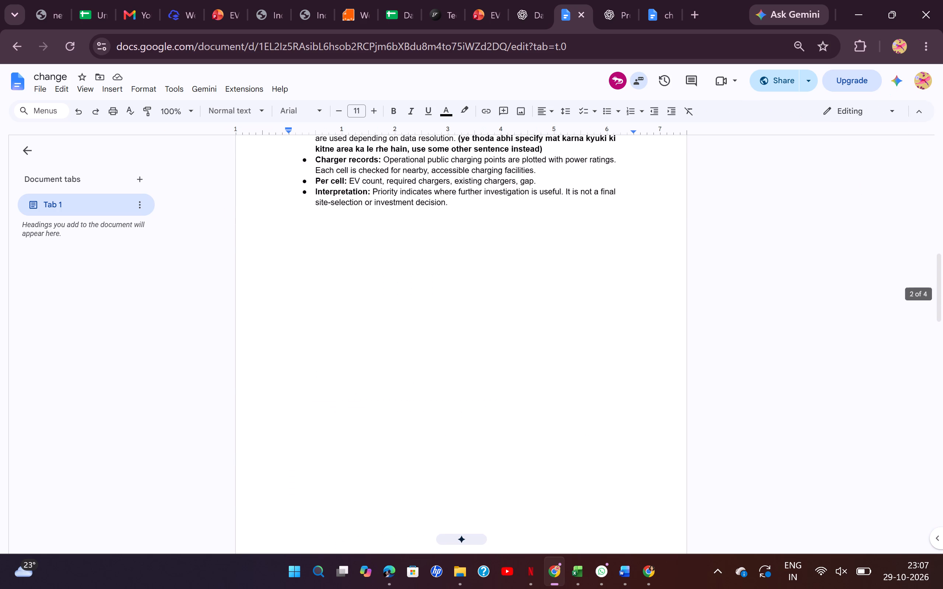
scroll(602, 339, "up", 19)
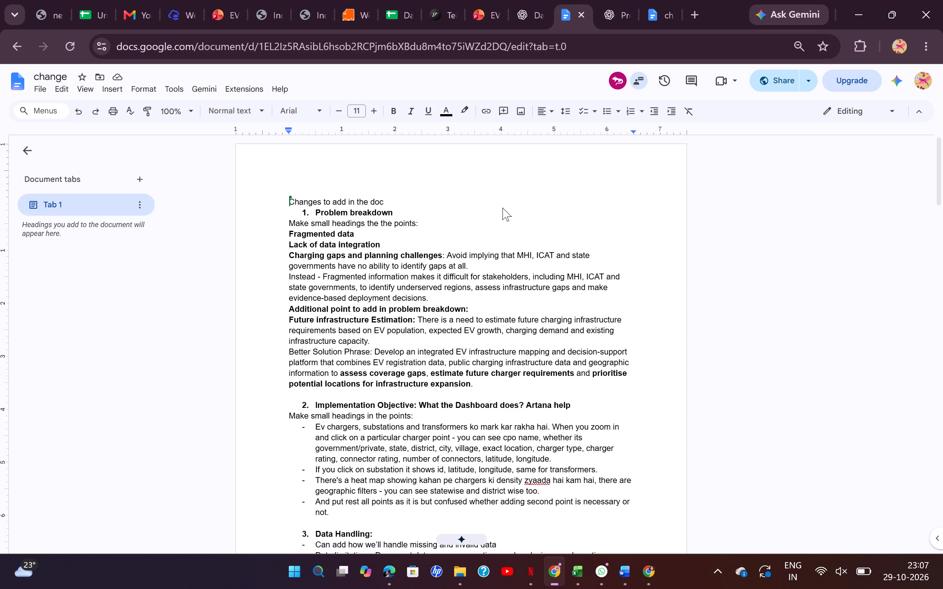
Insert a blank line between "Changes to add in the doc" and the "Problem breakdown" heading.
left_click(402, 201)
key("Return")
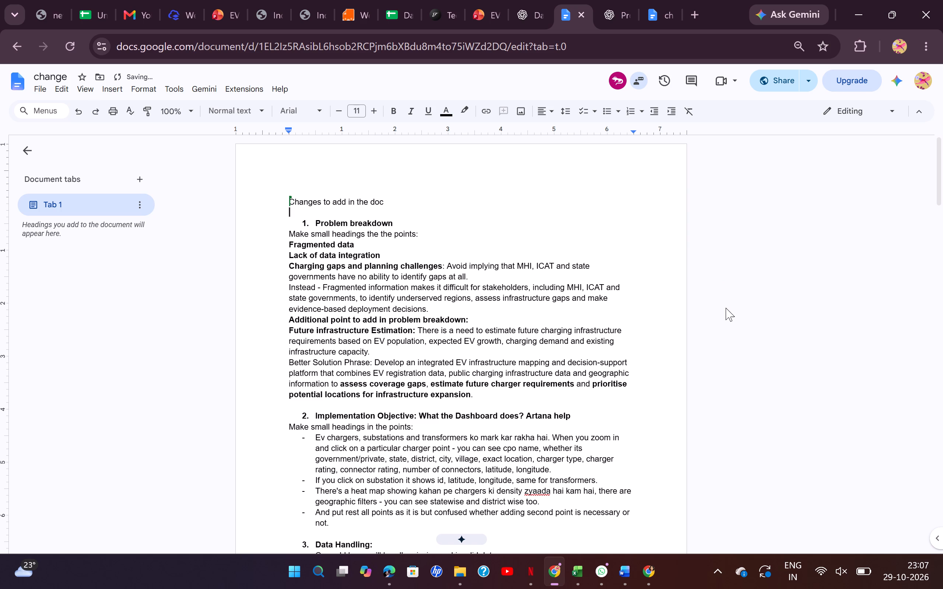
left_click(758, 278)
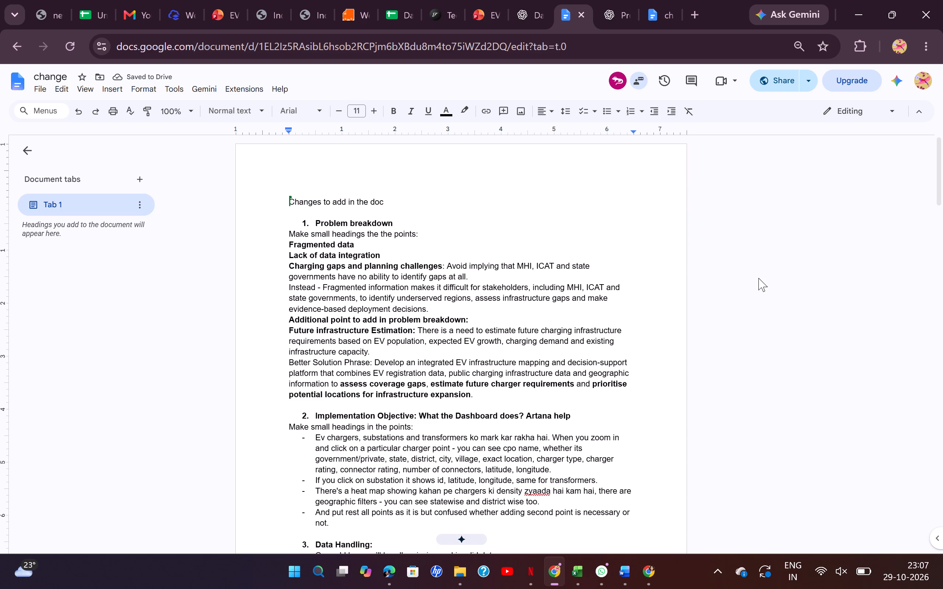
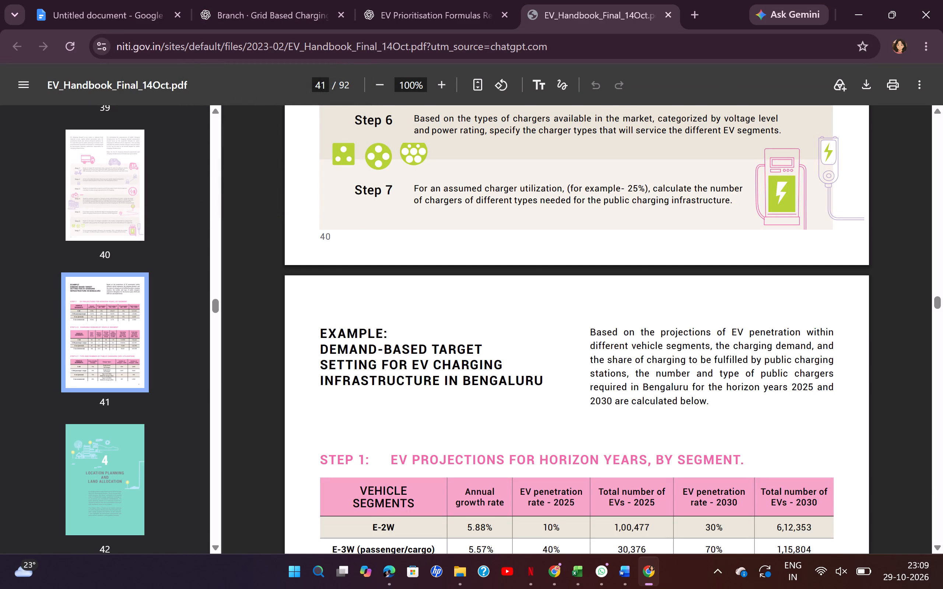
Look back through the "EV Prioritisation Formulas Review" chat, from the map section up to the original prioritisation prompt.
left_click(400, 0)
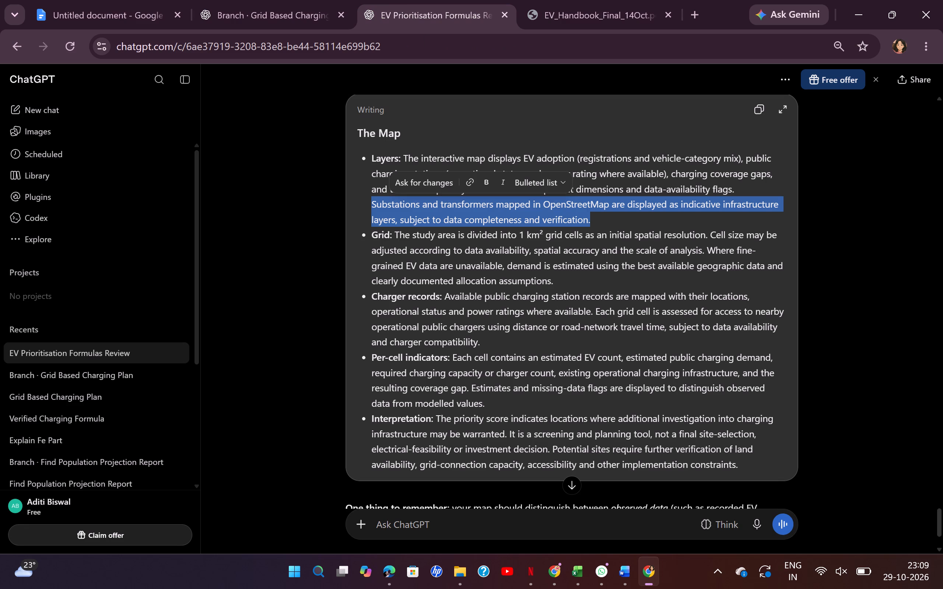
left_click(531, 268)
left_click(286, 0)
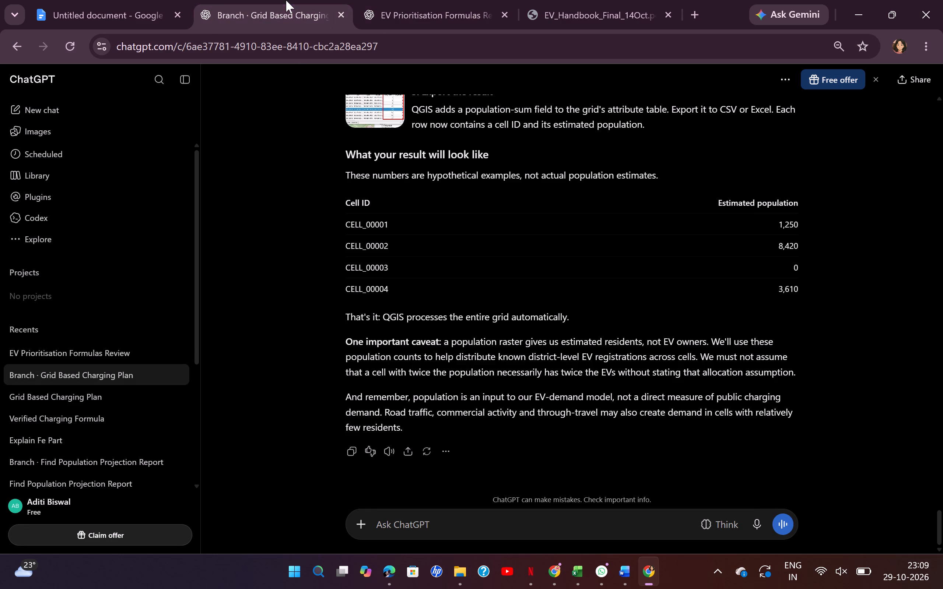
left_click(416, 0)
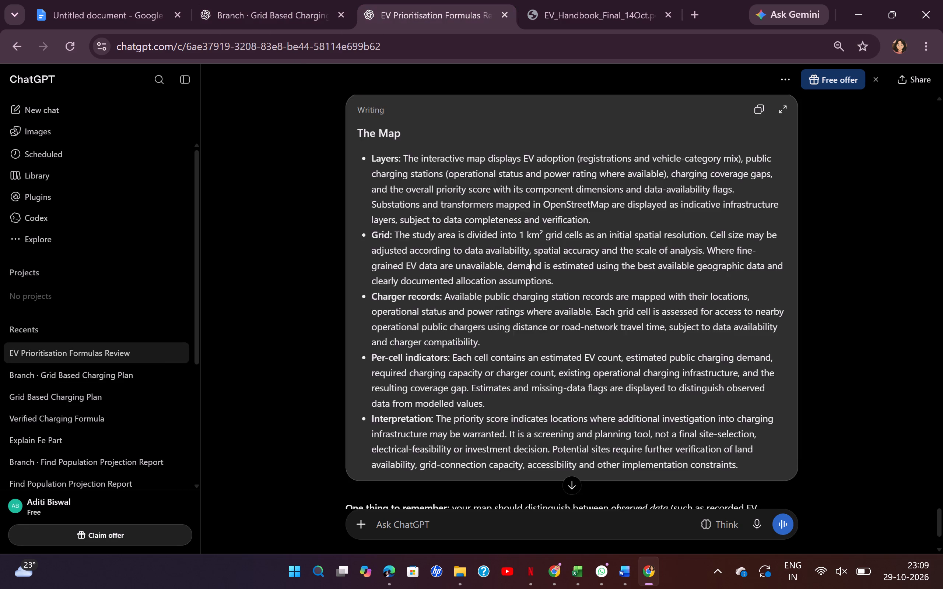
scroll(534, 244, "up", 20)
scroll(534, 244, "up", 18)
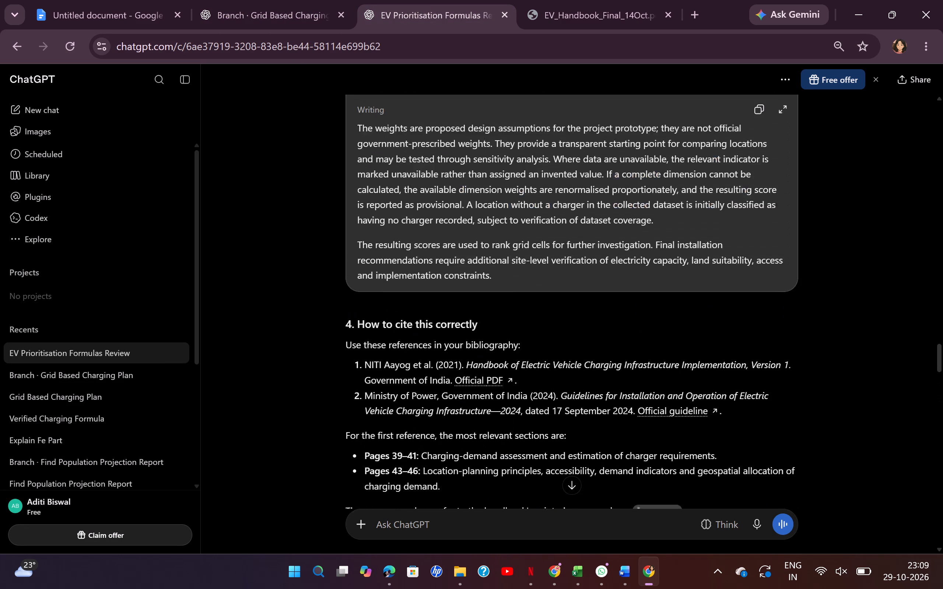
scroll(534, 244, "up", 20)
scroll(534, 244, "up", 20)
scroll(534, 244, "up", 1)
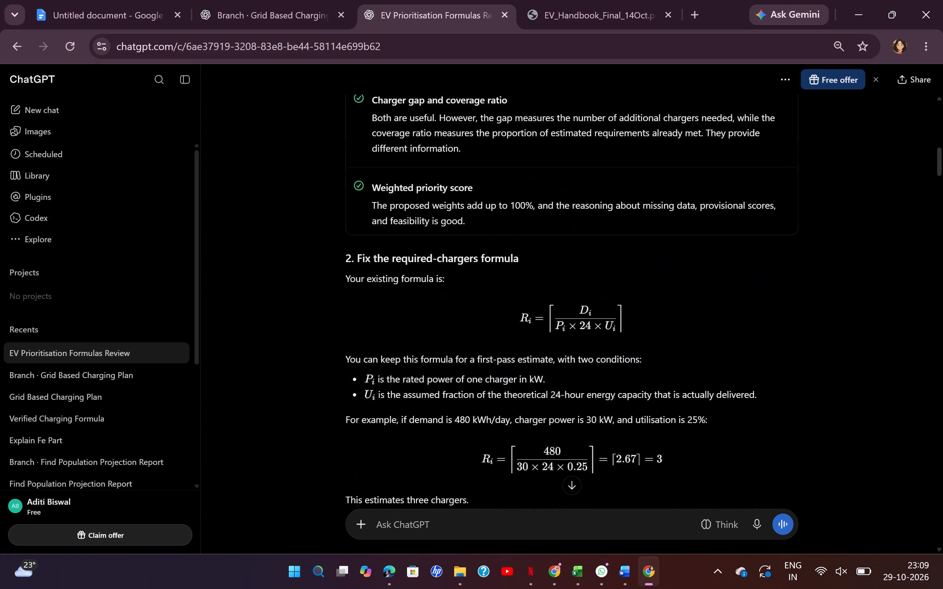
scroll(534, 244, "up", 20)
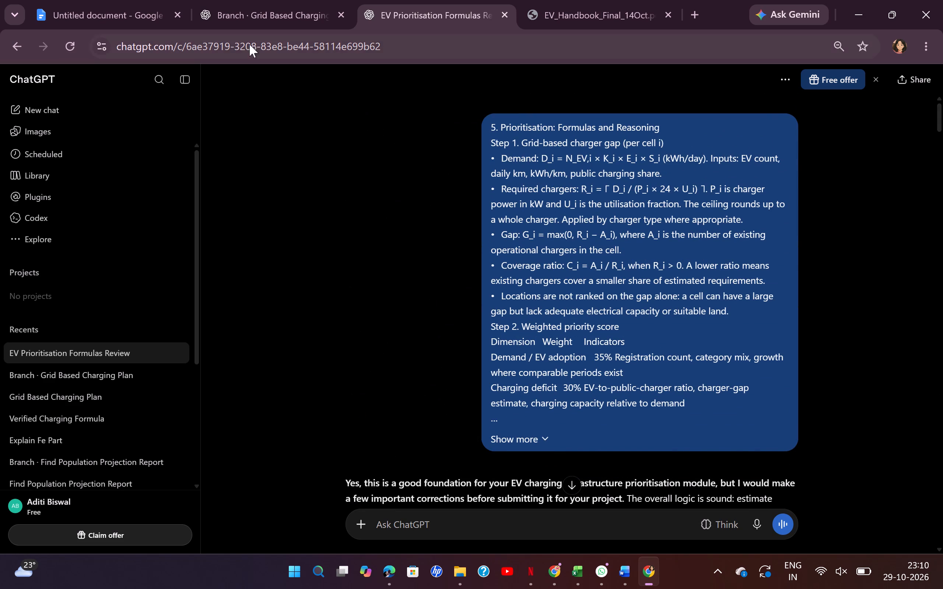
Review the "Branch · Grid Based Charging Plan" chat, covering grid size, charging demand, required chargers, prioritisation and the project approach questions.
left_click(249, 4)
scroll(568, 380, "up", 4)
scroll(610, 422, "up", 13)
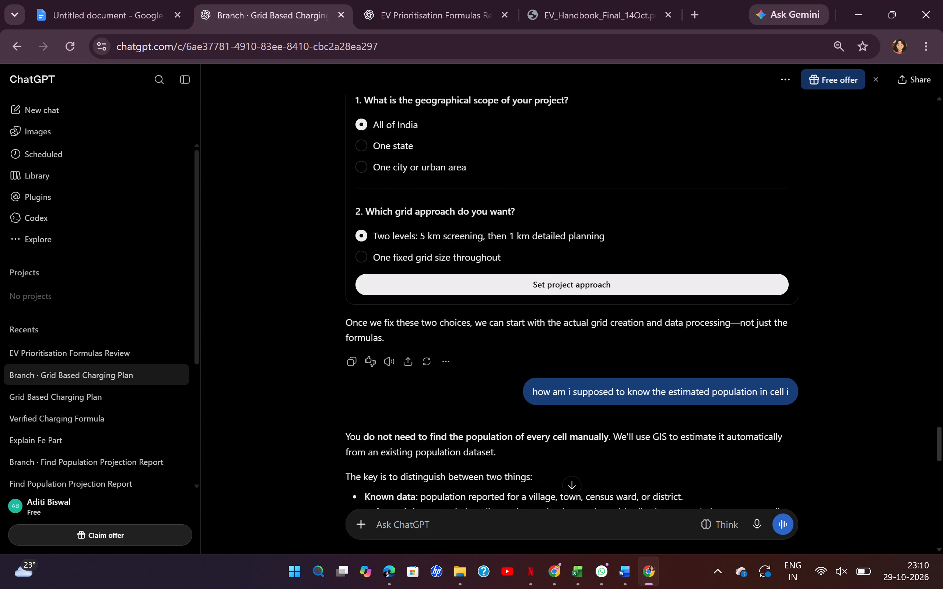
scroll(610, 422, "up", 12)
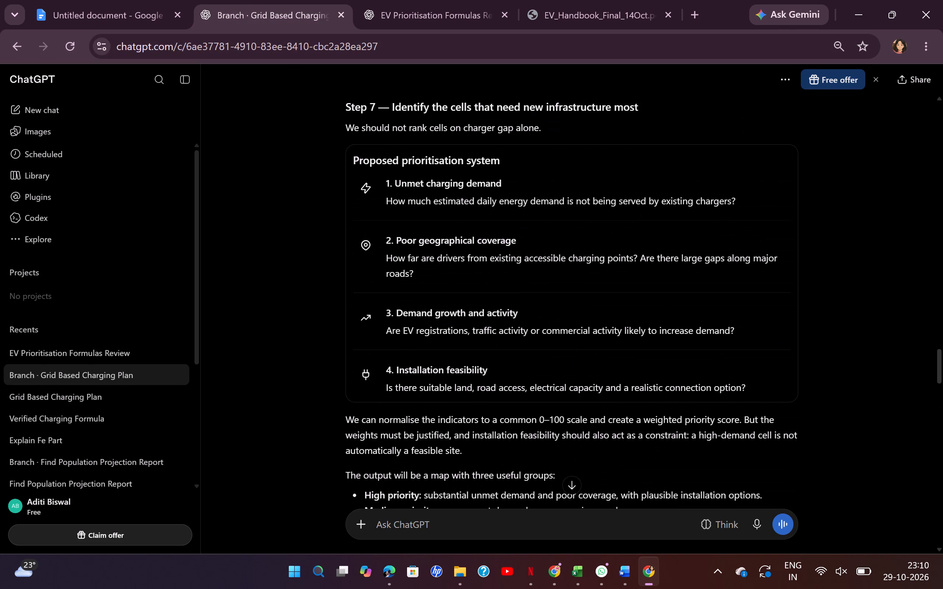
scroll(610, 422, "up", 14)
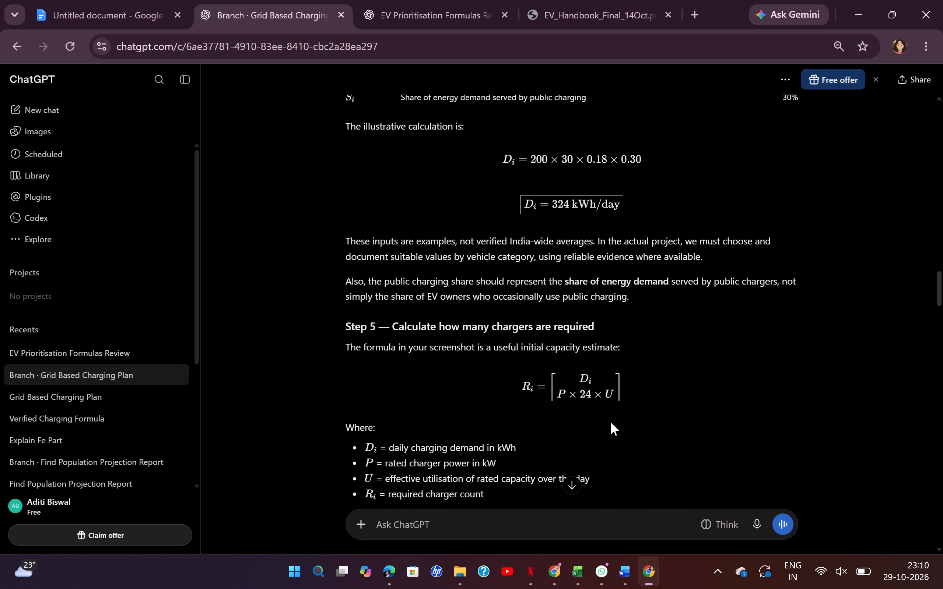
scroll(611, 422, "up", 20)
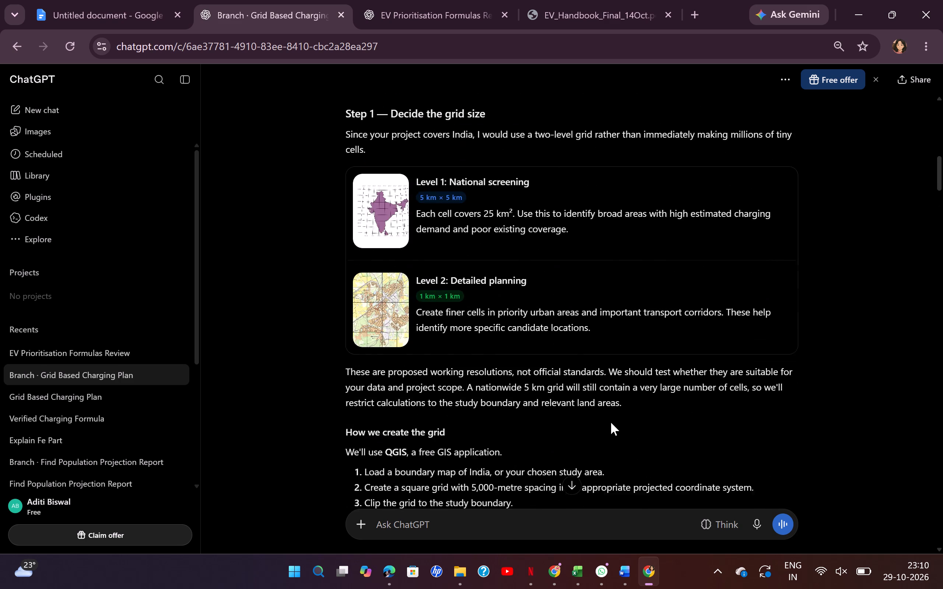
scroll(611, 422, "up", 13)
scroll(611, 422, "down", 5)
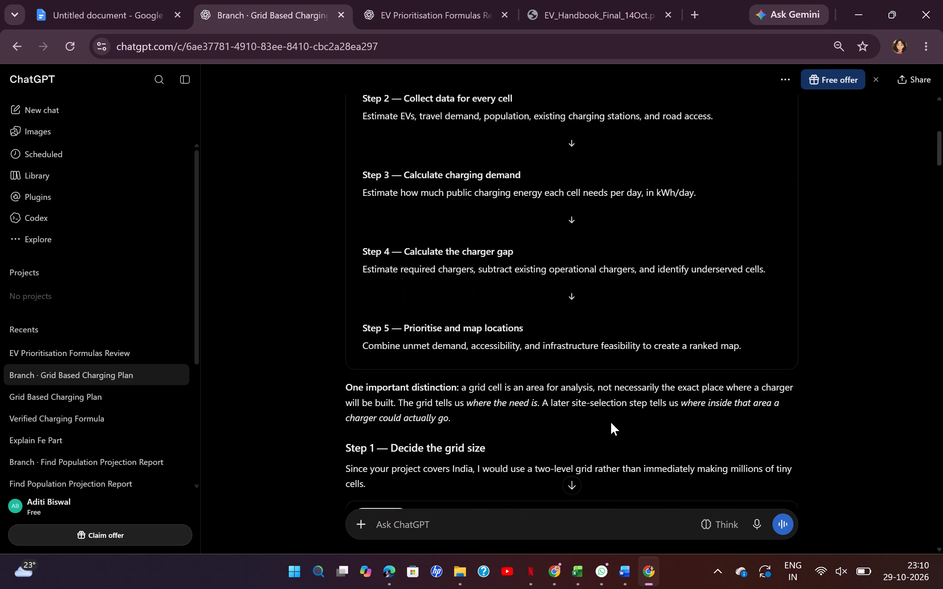
scroll(611, 422, "down", 18)
scroll(611, 422, "down", 3)
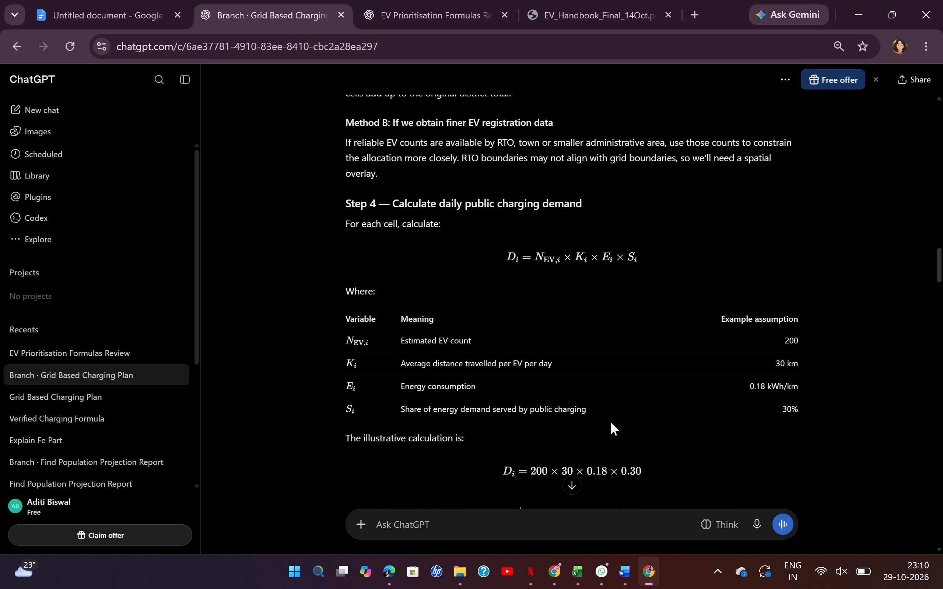
scroll(604, 429, "down", 2)
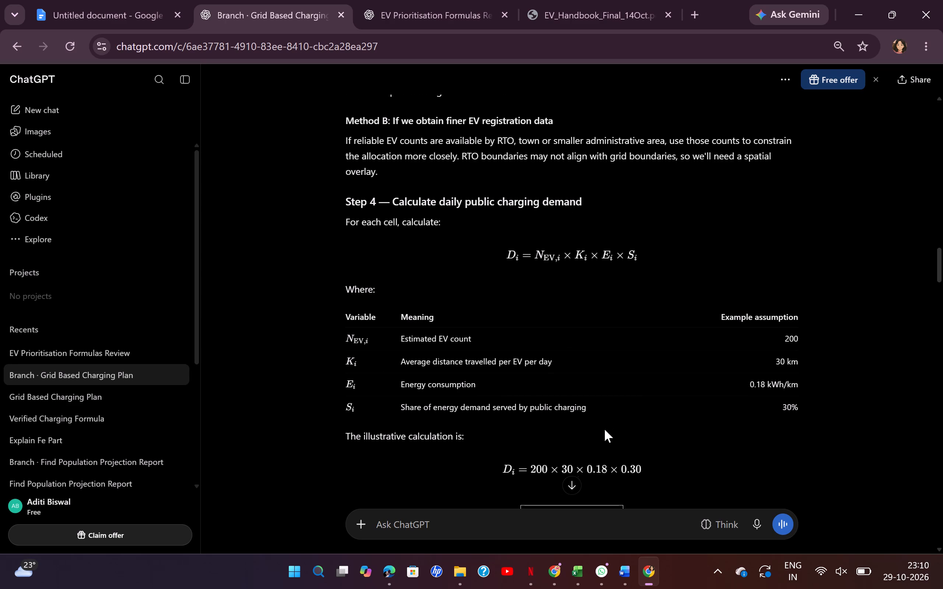
scroll(604, 429, "down", 18)
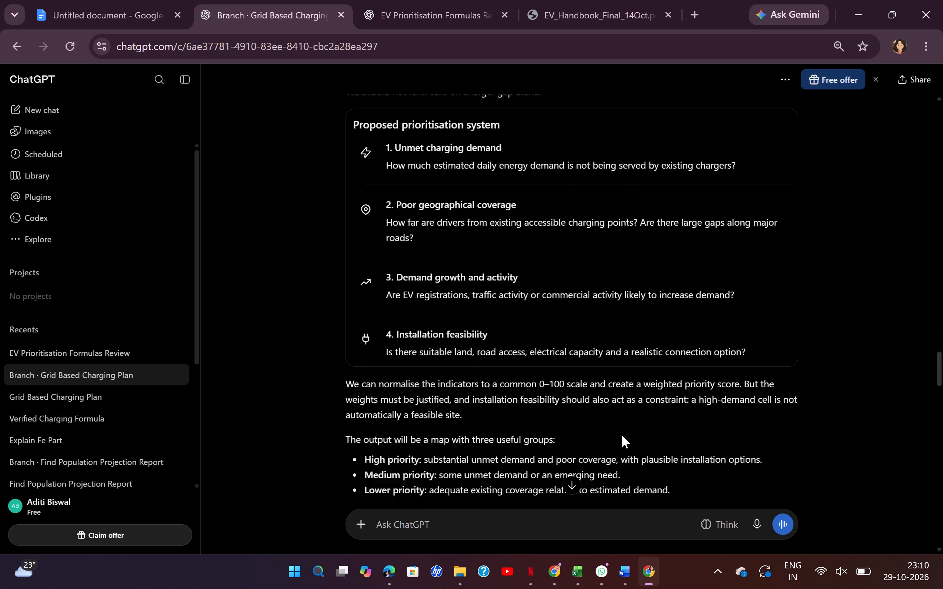
scroll(622, 435, "down", 15)
scroll(622, 435, "up", 4)
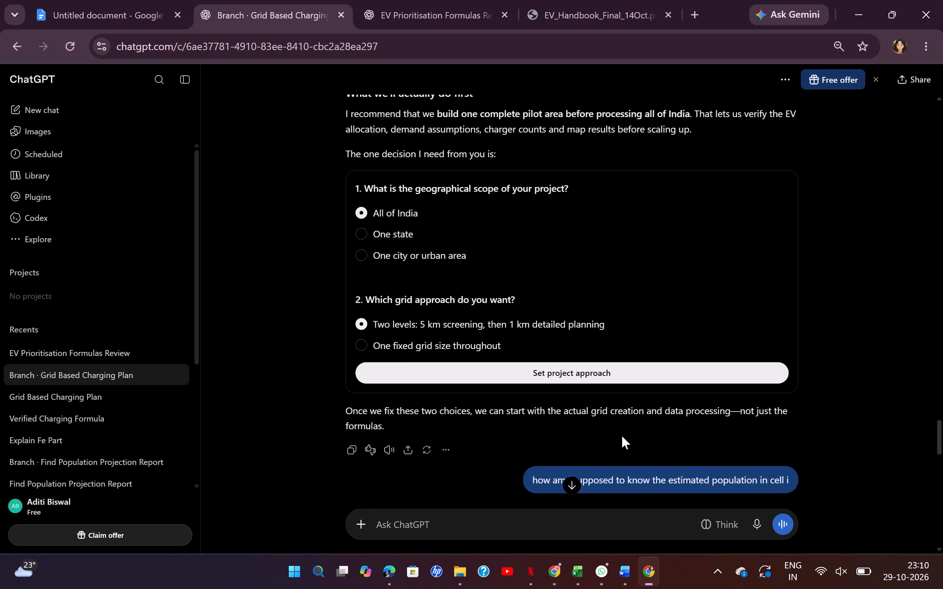
Open the public link sharing options for the grid plan response that ends with the project approach questions.
left_click(410, 451)
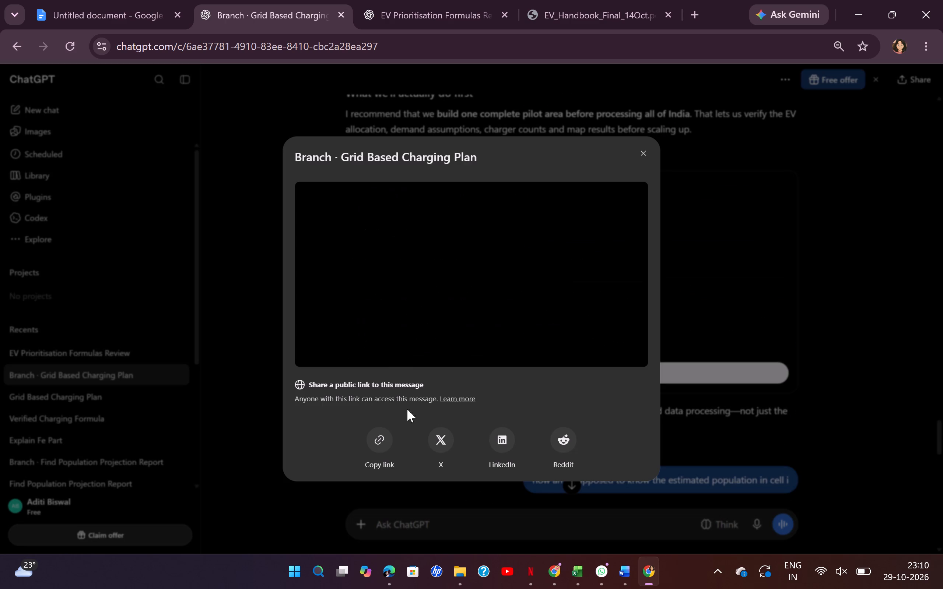
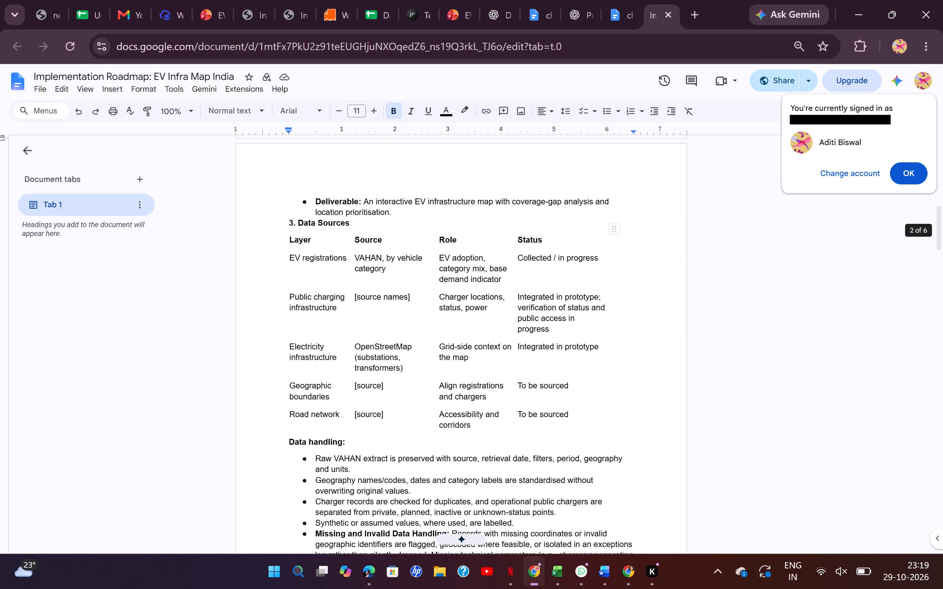
Review the "Implementation Roadmap: EV Infra Map India" document from Data Sources through the map, prioritisation formulas and scalability roadmap phases.
scroll(392, 259, "down", 3)
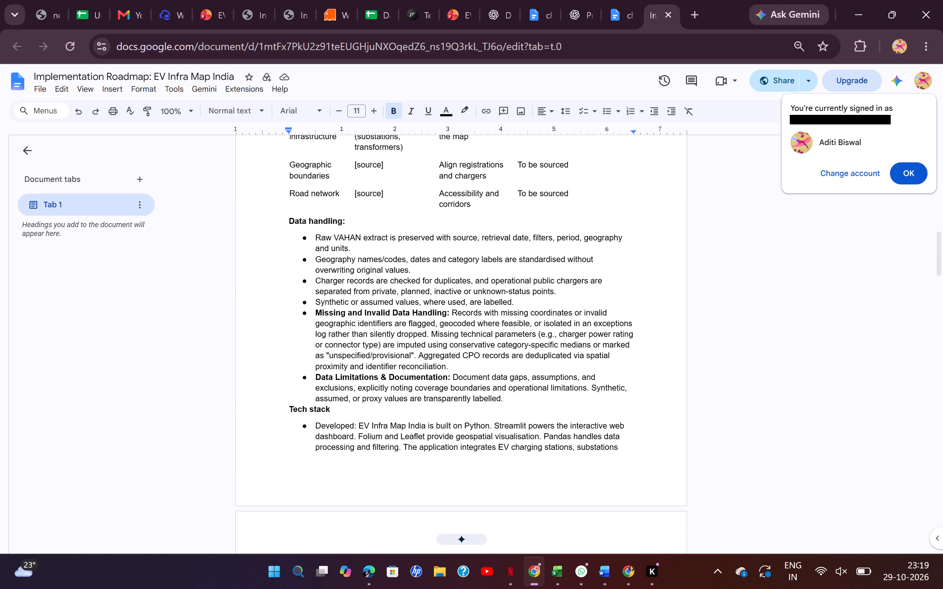
scroll(392, 259, "down", 2)
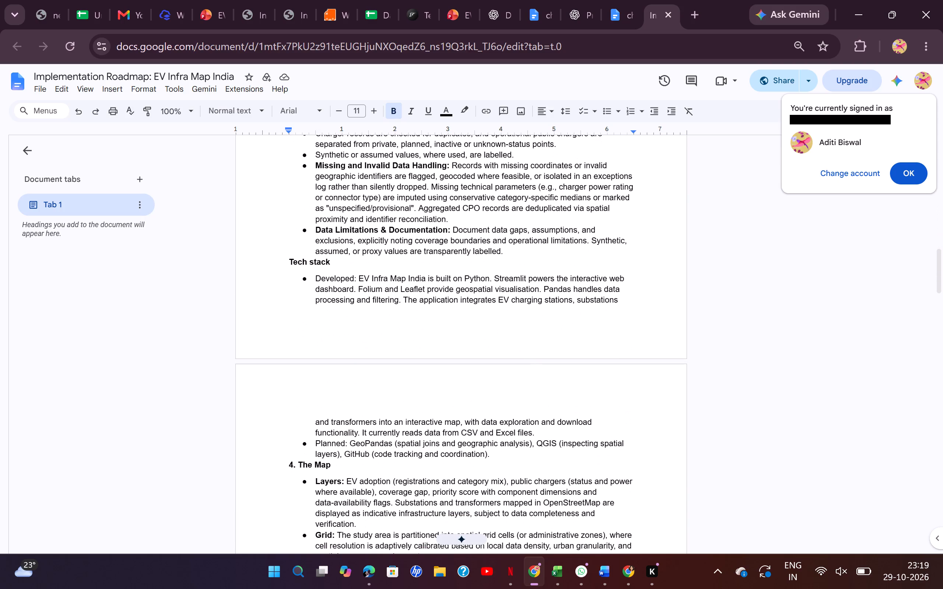
scroll(392, 259, "down", 1)
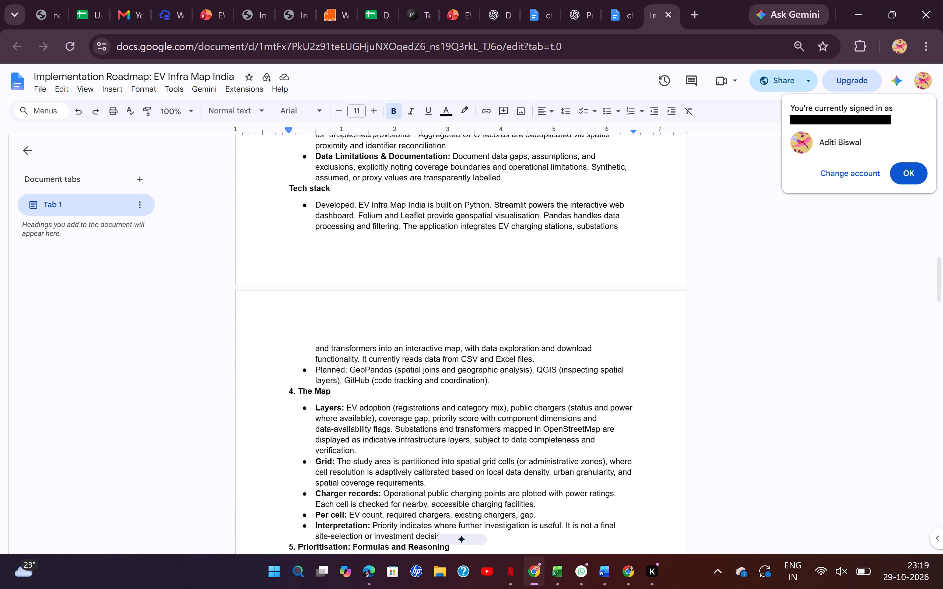
scroll(392, 259, "down", 2)
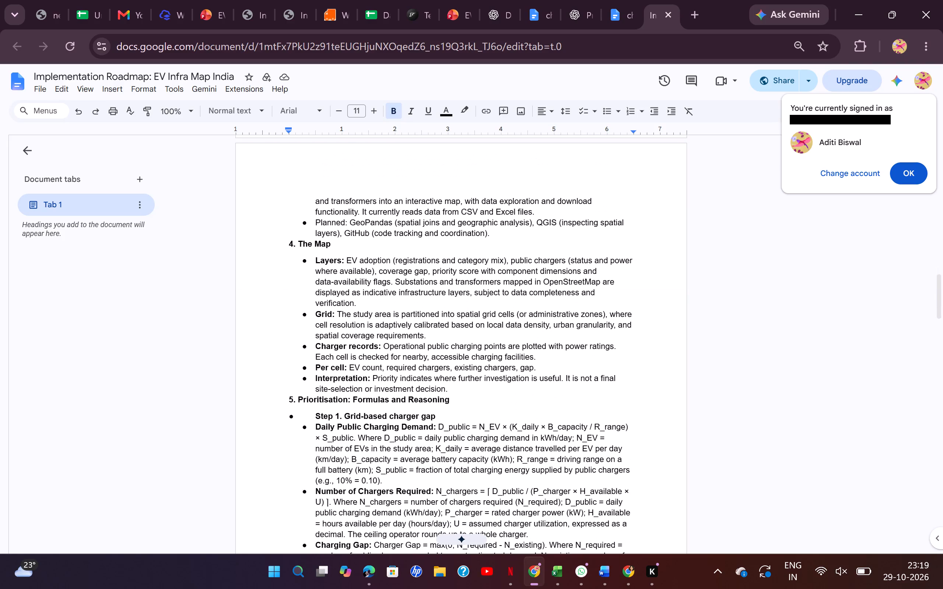
scroll(392, 259, "down", 2)
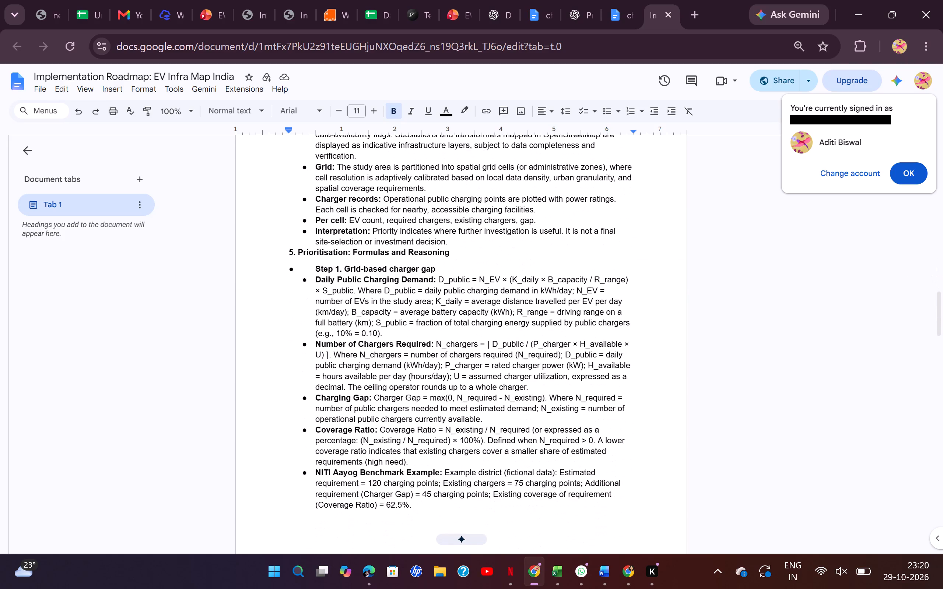
scroll(392, 259, "down", 3)
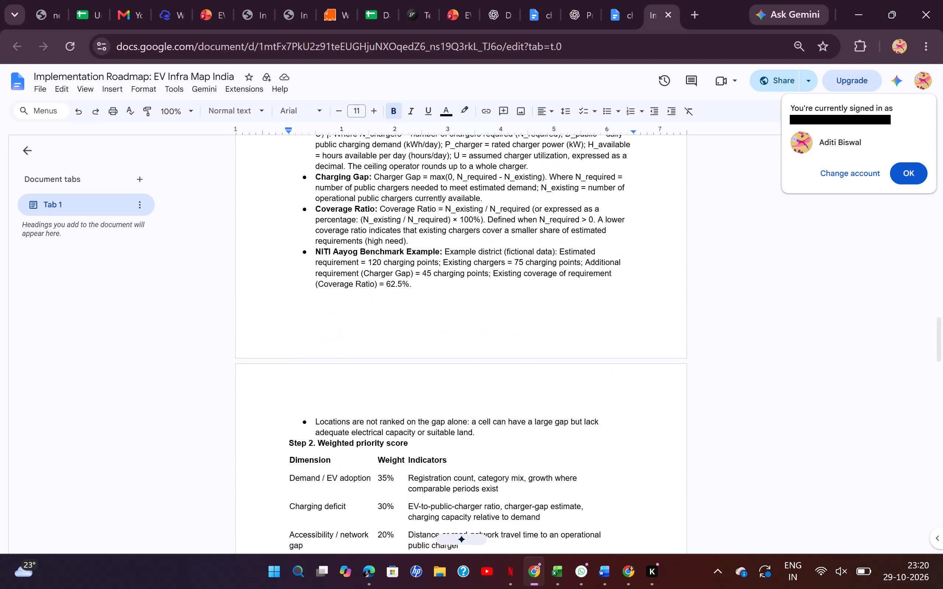
scroll(392, 259, "down", 4)
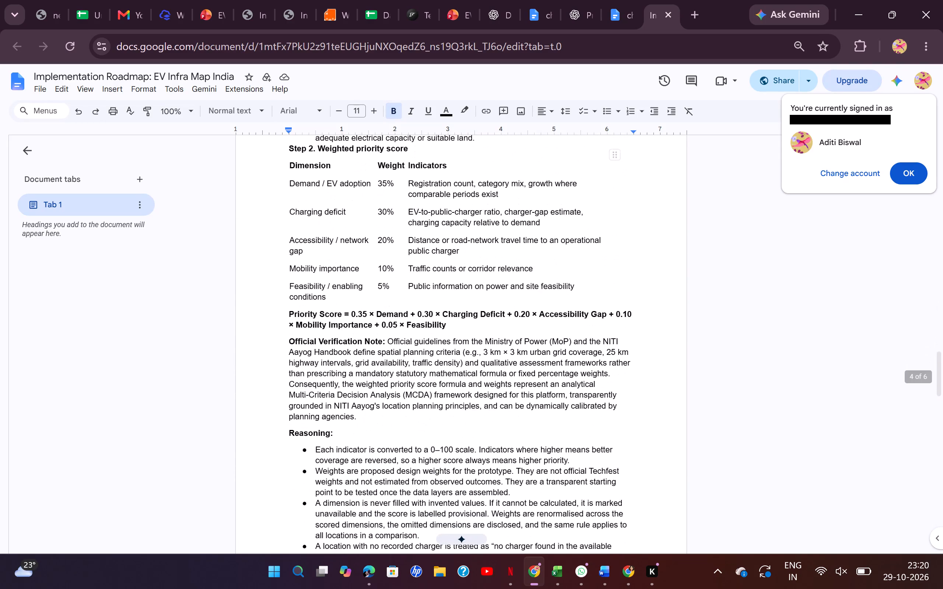
scroll(392, 259, "down", 1)
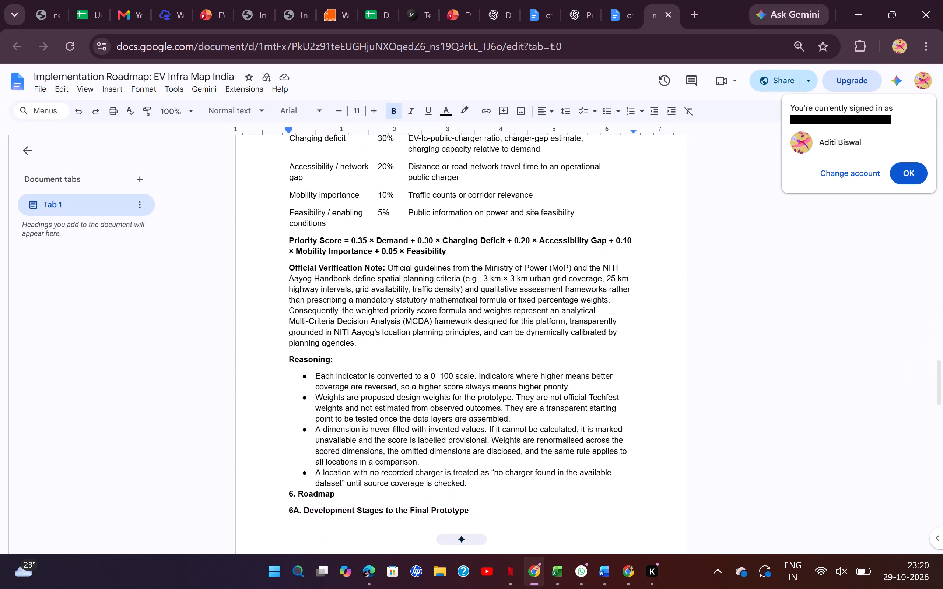
scroll(392, 259, "down", 5)
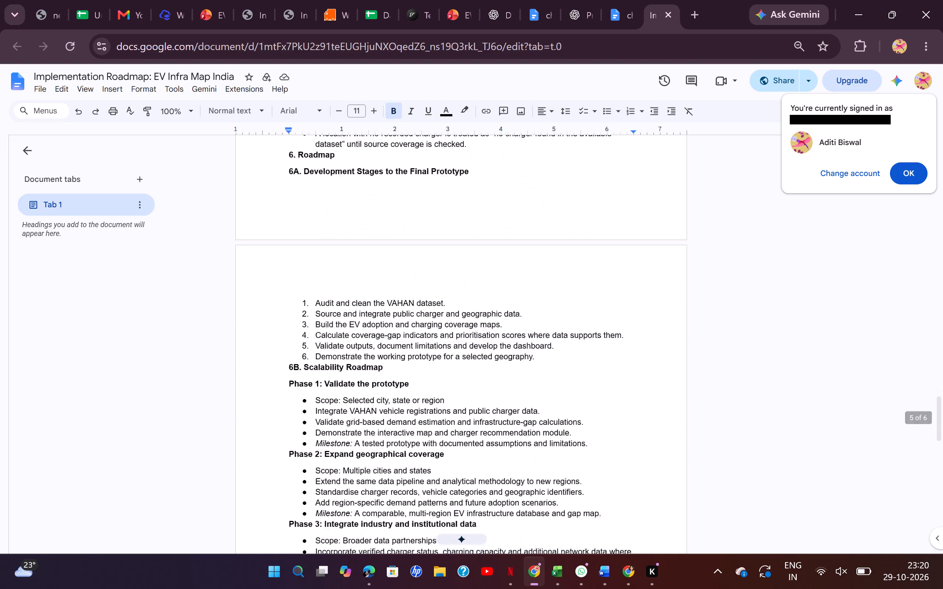
scroll(392, 259, "down", 8)
Return to the start of the roadmap and review the Problem Breakdown and the Implementation Objective dashboard features.
scroll(392, 259, "up", 5)
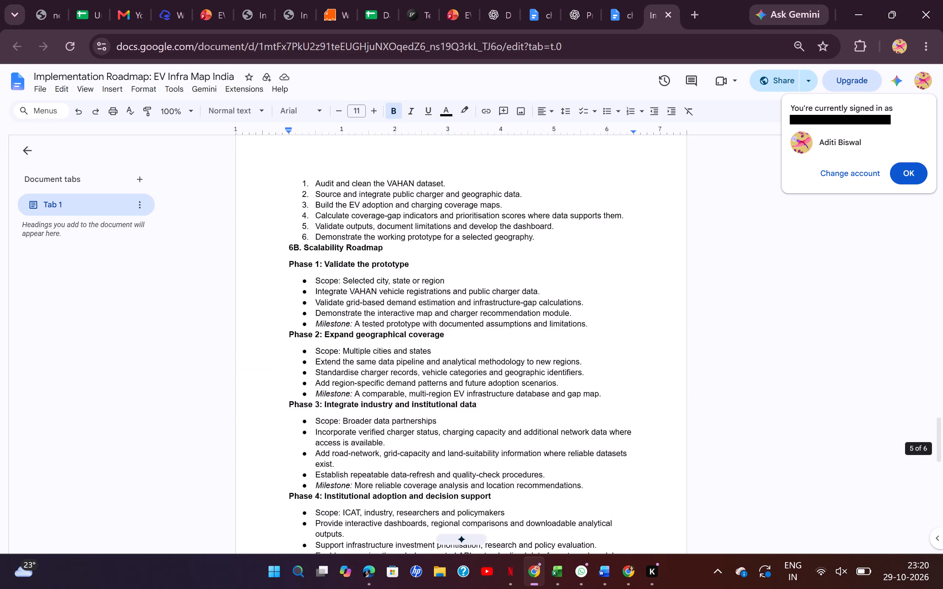
scroll(392, 259, "up", 20)
scroll(392, 259, "up", 15)
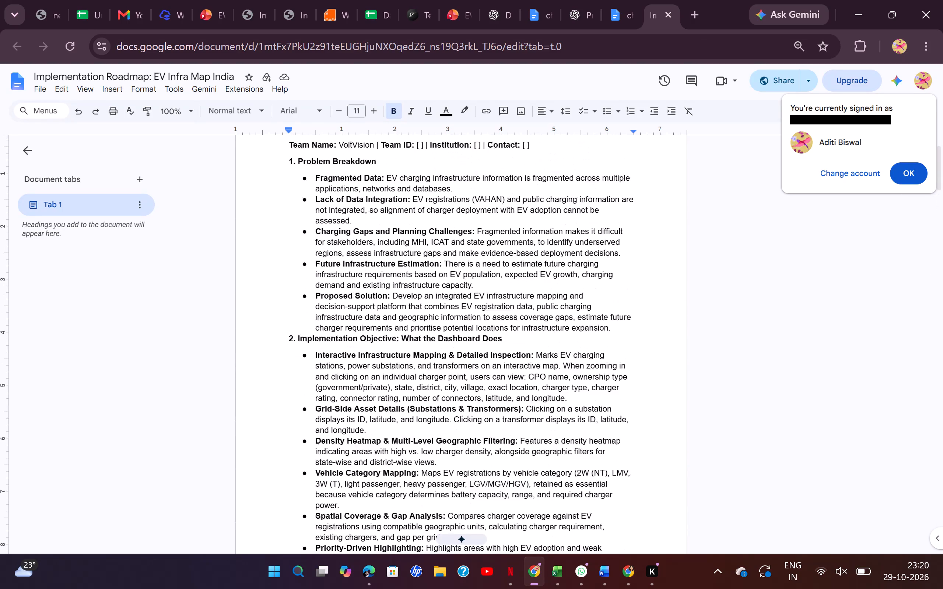
scroll(392, 259, "up", 3)
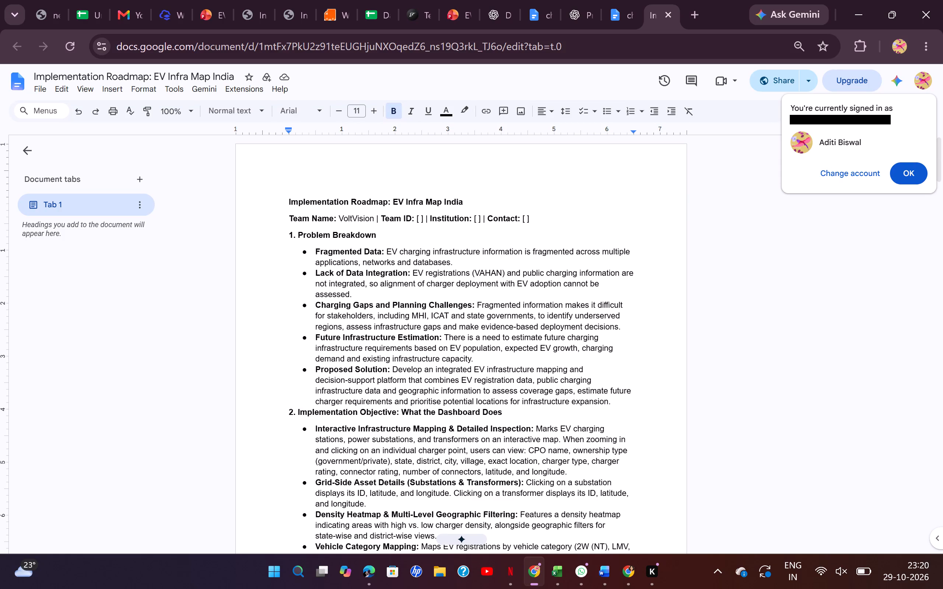
scroll(458, 401, "down", 2)
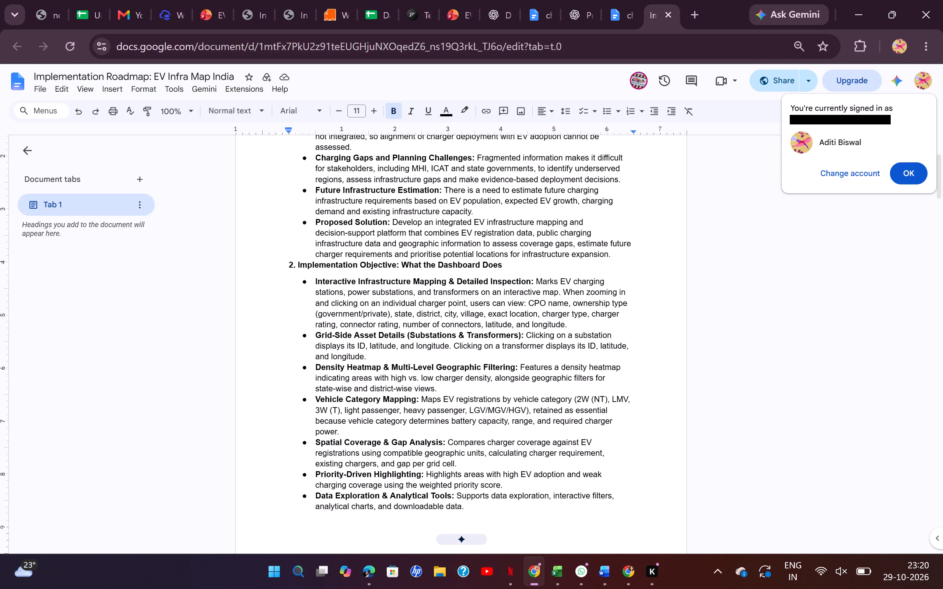
scroll(459, 399, "down", 1)
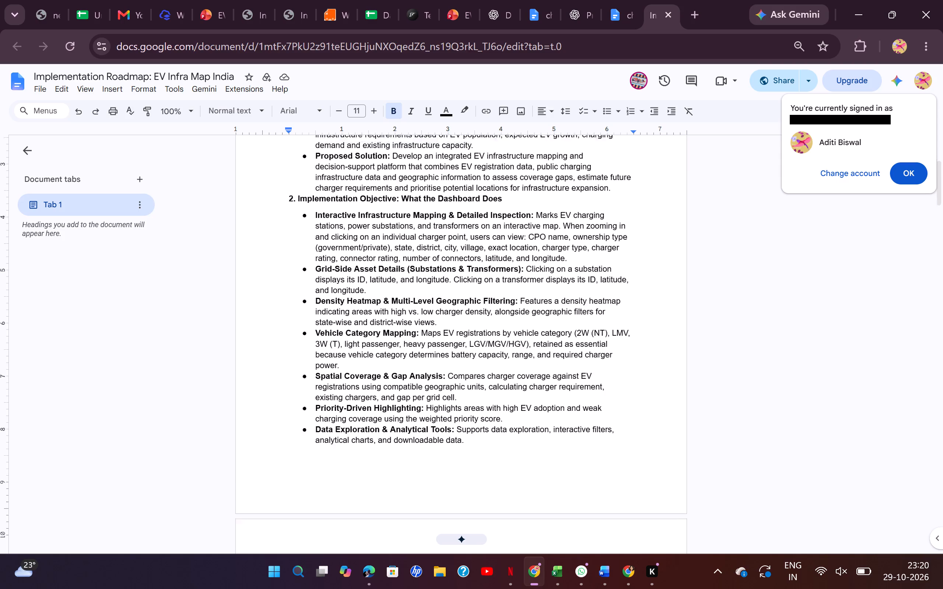
scroll(459, 399, "down", 2)
scroll(459, 399, "up", 2)
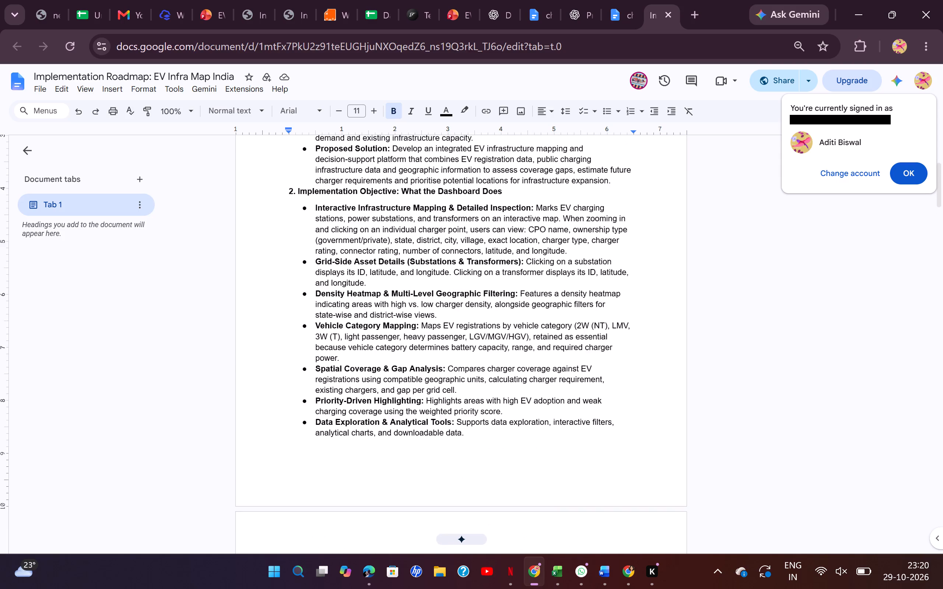
scroll(459, 399, "up", 1)
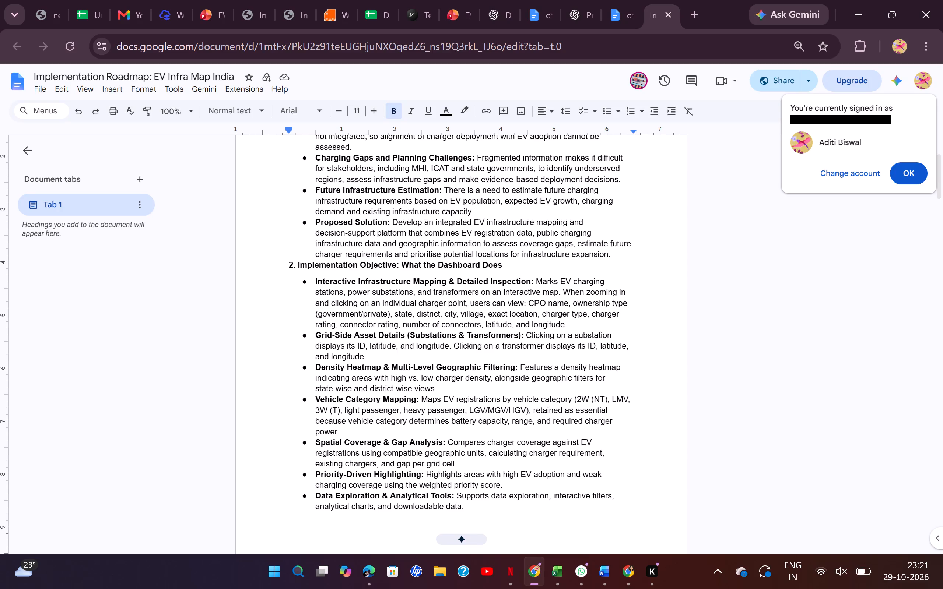
Re-read the roadmap's Data Sources, data handling, tech stack and map sections, on to the grid-based charger gap formulas.
scroll(459, 399, "down", 3)
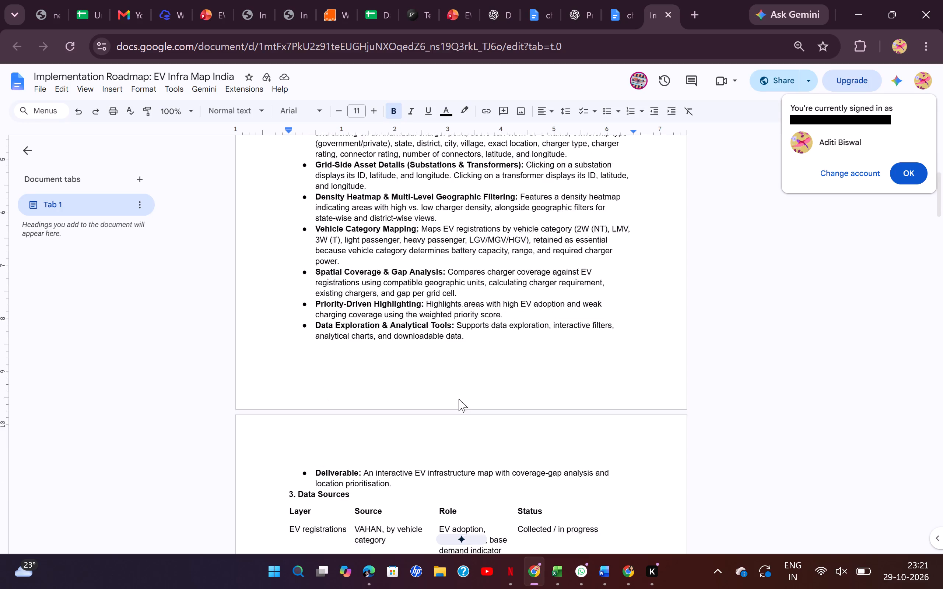
scroll(459, 399, "down", 4)
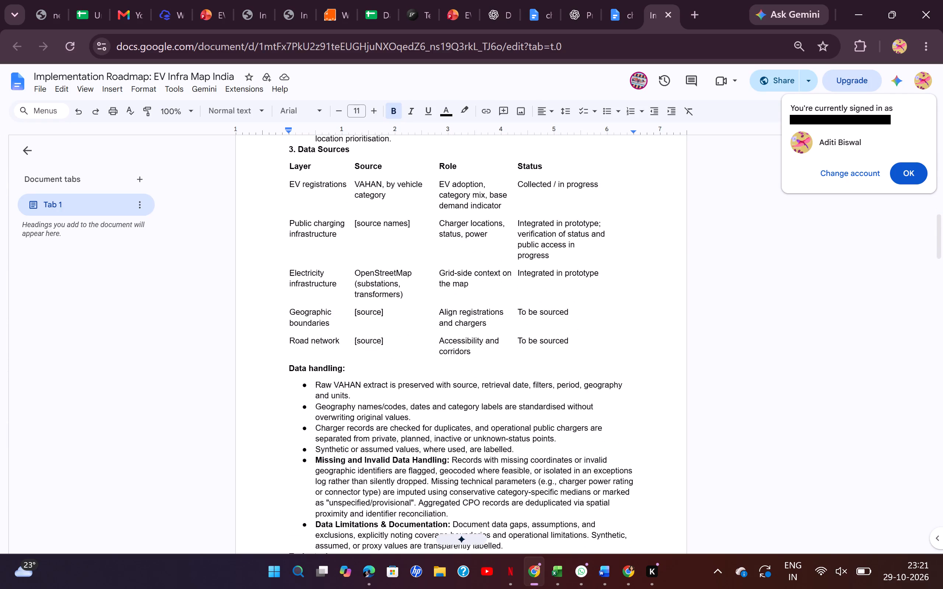
scroll(459, 398, "down", 1)
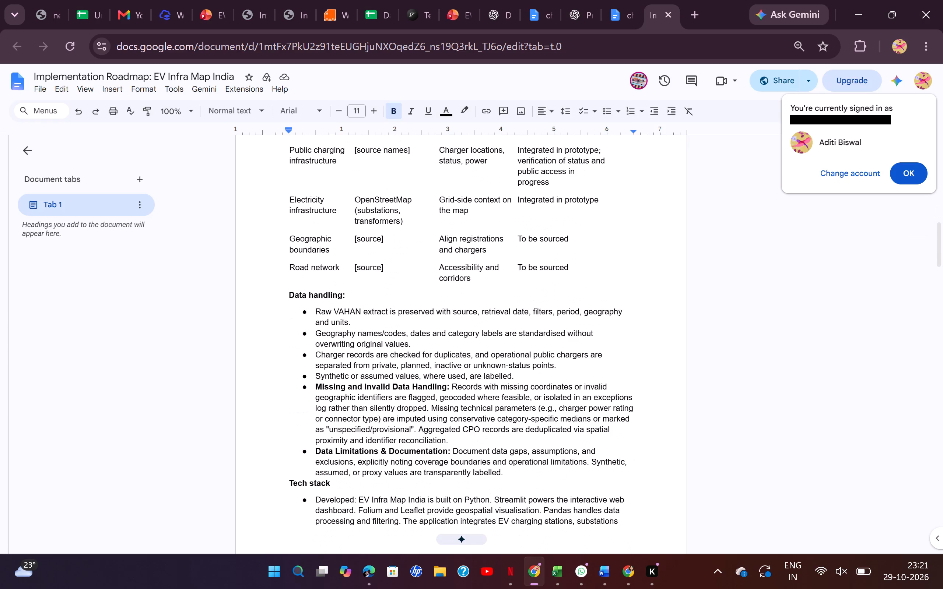
scroll(459, 398, "down", 4)
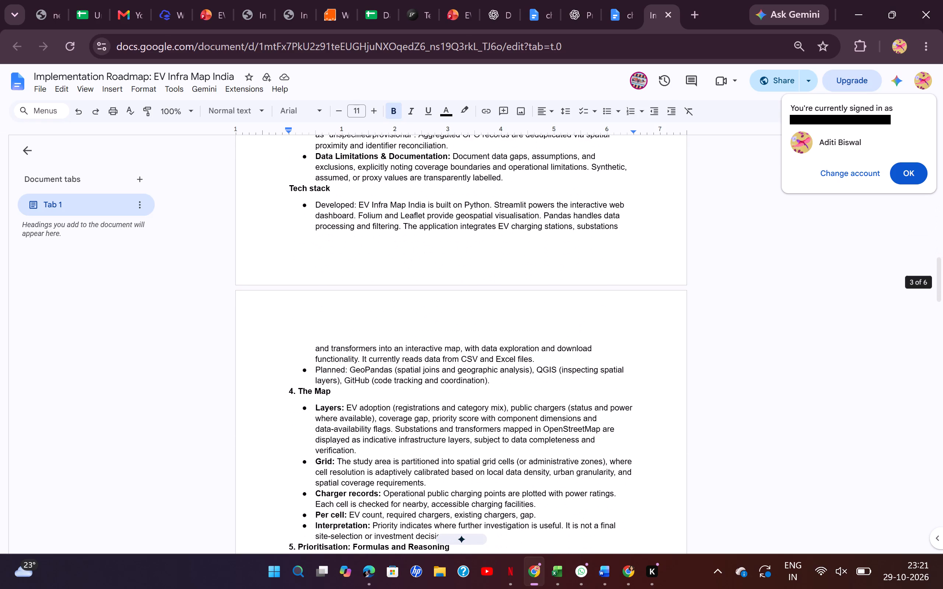
scroll(459, 398, "down", 2)
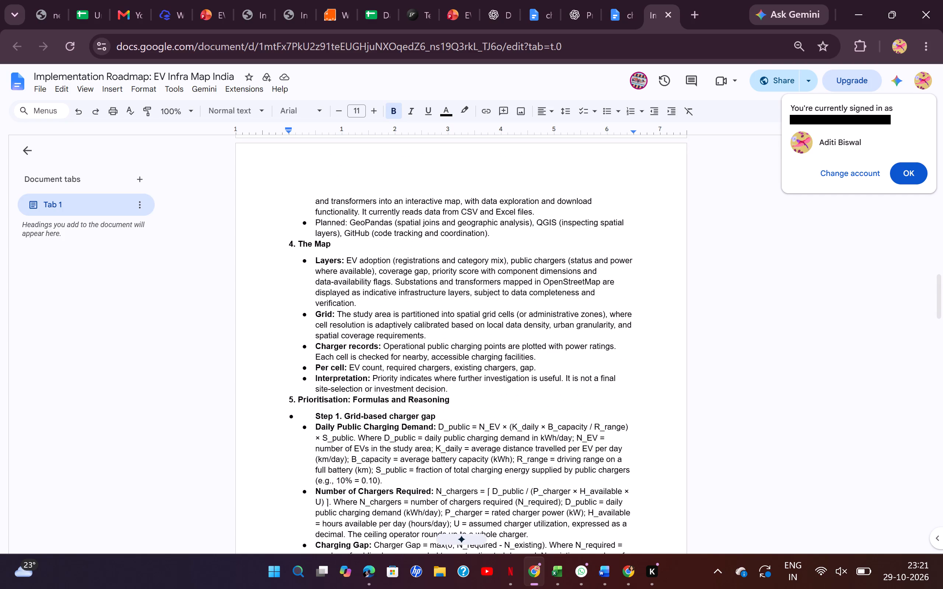
scroll(459, 398, "down", 1)
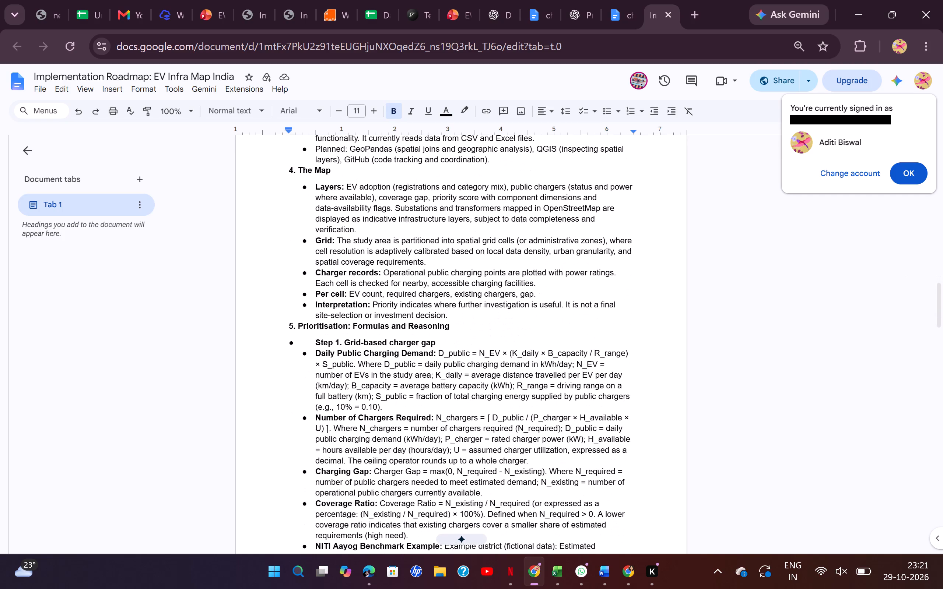
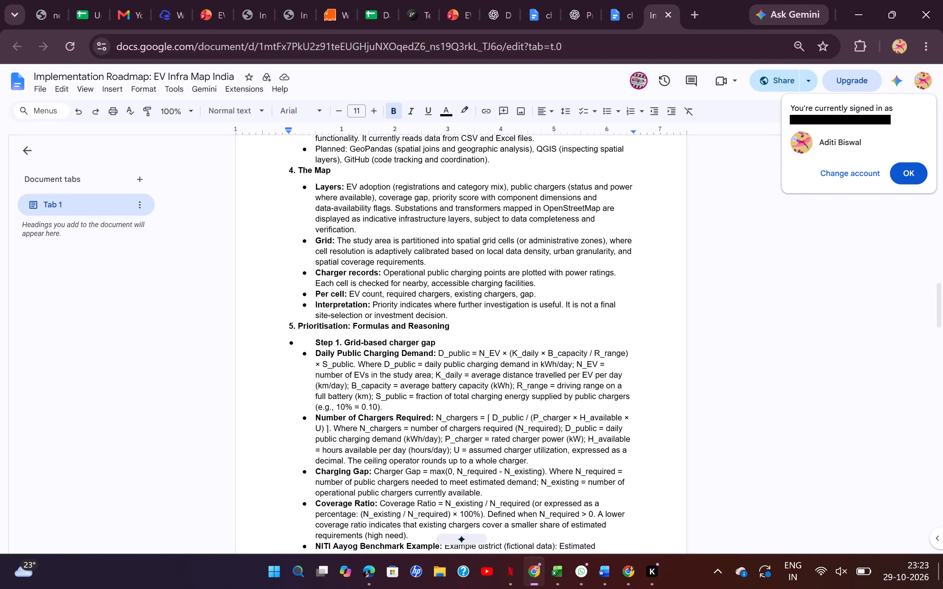
Switch to the Techfest EV Infra & Green Mobility AI Challenge page and review the VoltVision team details and contact information.
left_click(423, 17)
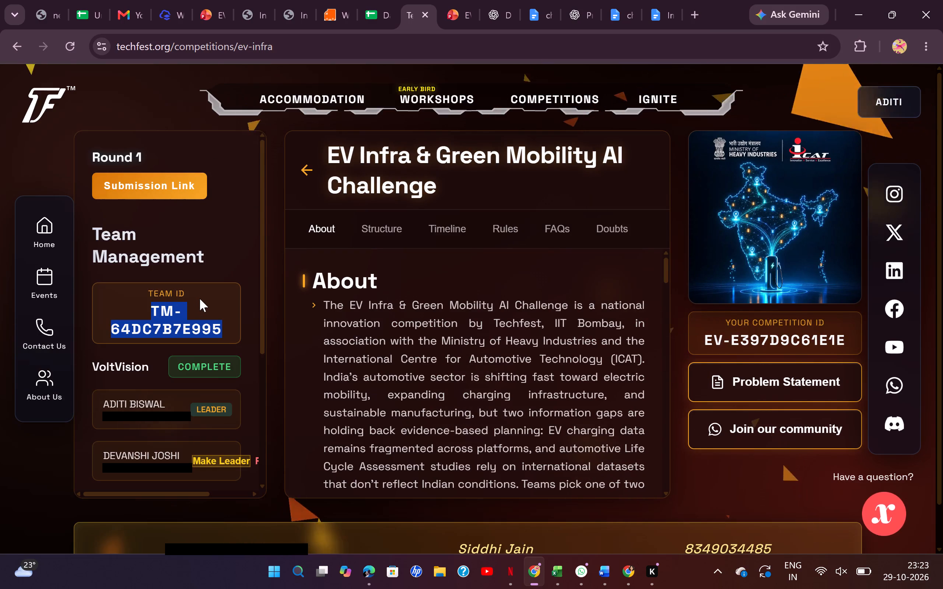
left_click(200, 297)
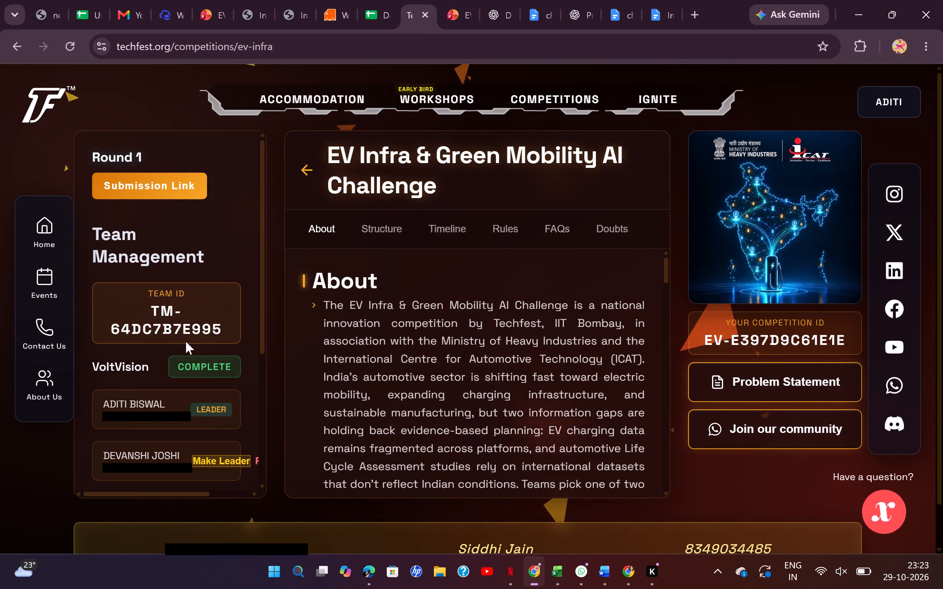
scroll(186, 341, "down", 3)
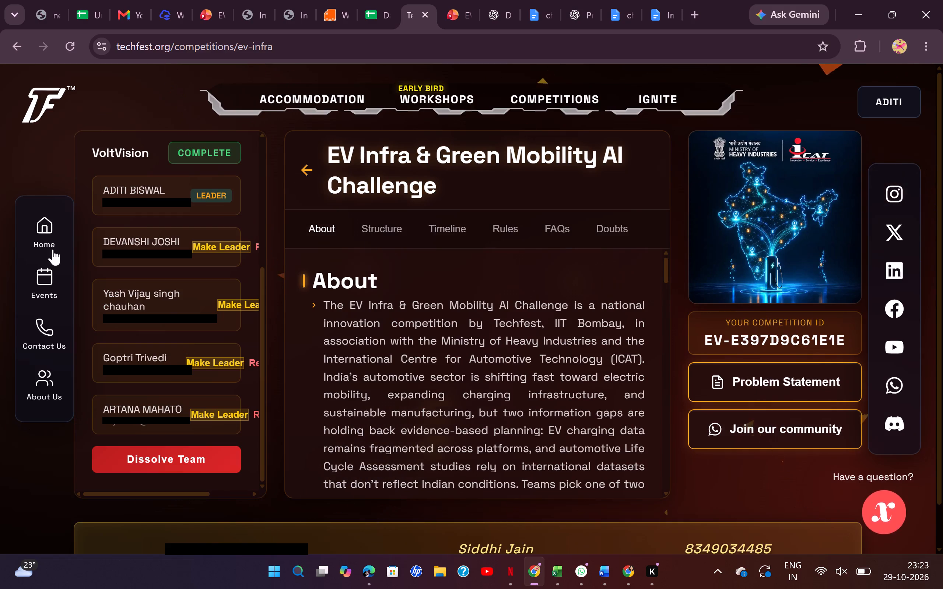
scroll(367, 249, "up", 6)
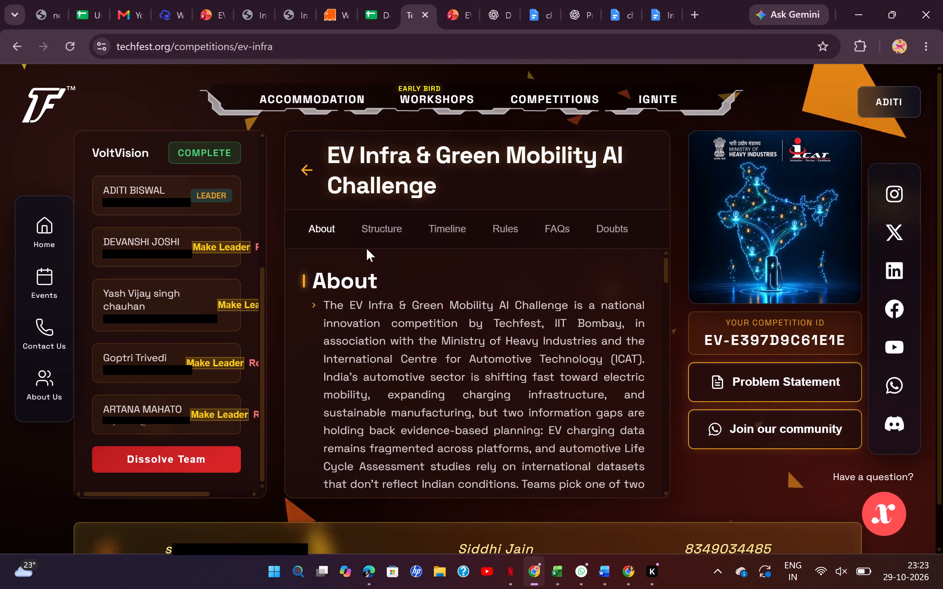
scroll(278, 262, "up", 4)
scroll(257, 286, "up", 3)
scroll(253, 294, "down", 4)
scroll(253, 297, "up", 5)
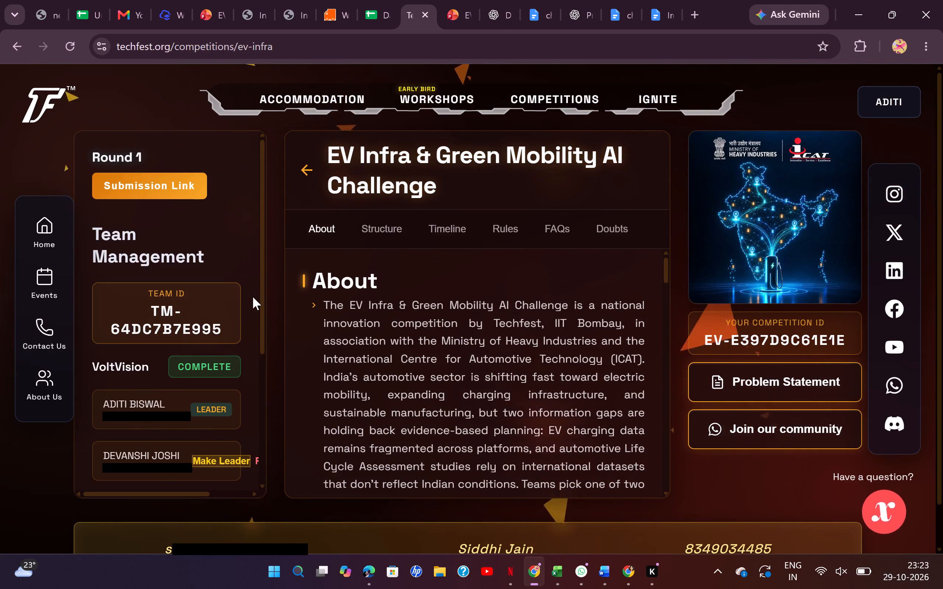
scroll(791, 275, "down", 1)
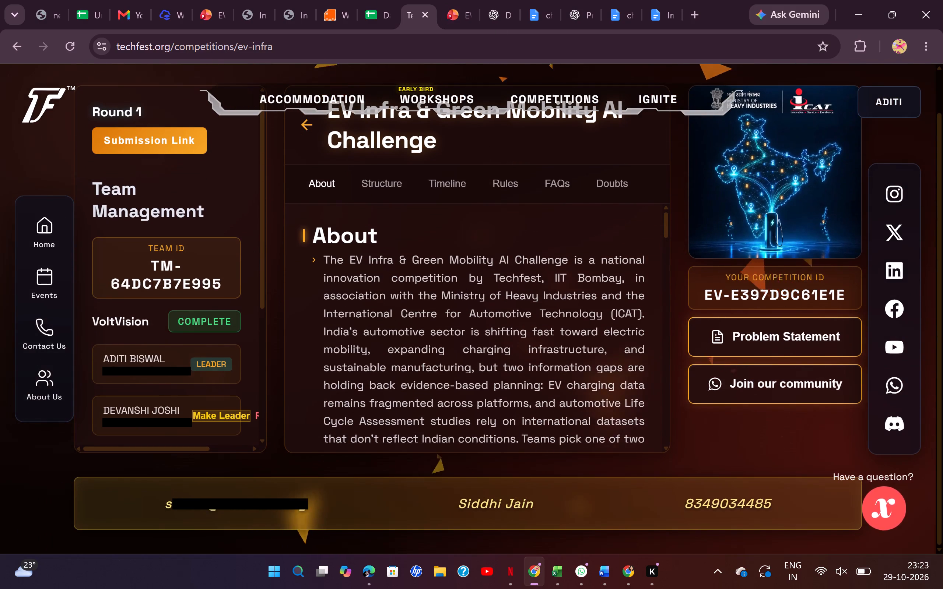
scroll(791, 275, "down", 3)
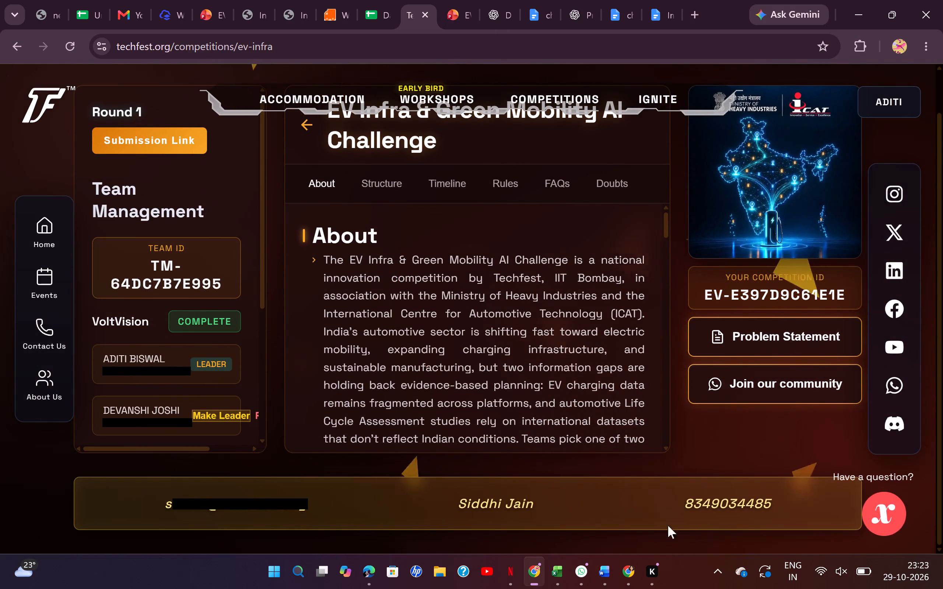
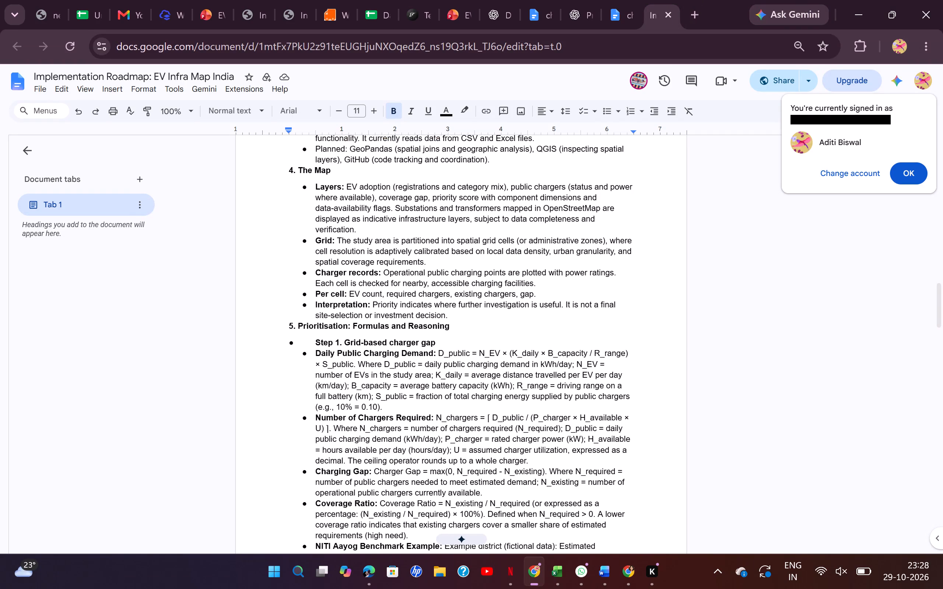
Review the roadmap document's prioritisation section, covering the charger-gap formulas, weighted priority score and reasoning, through the start of the Roadmap section.
scroll(449, 308, "down", 1)
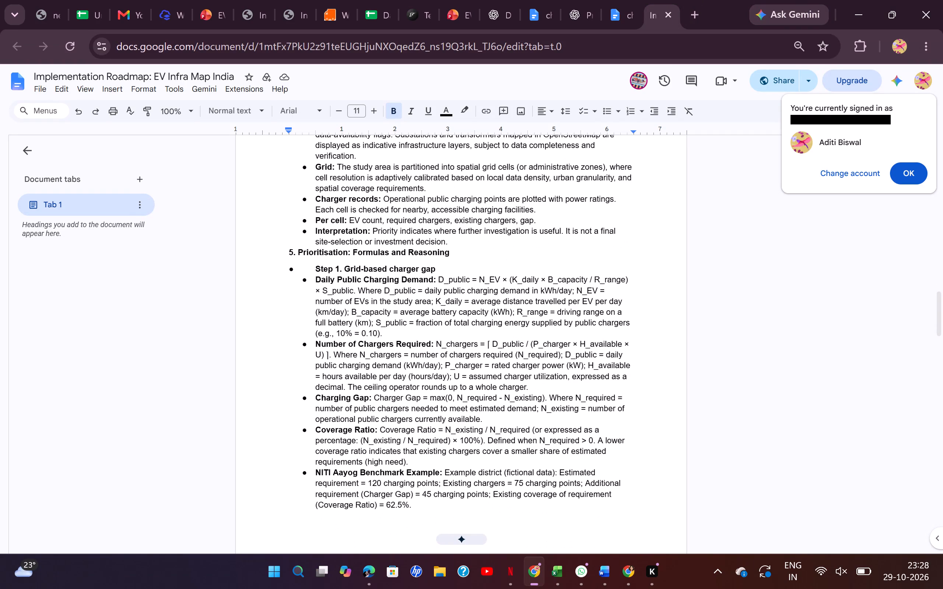
scroll(449, 308, "down", 2)
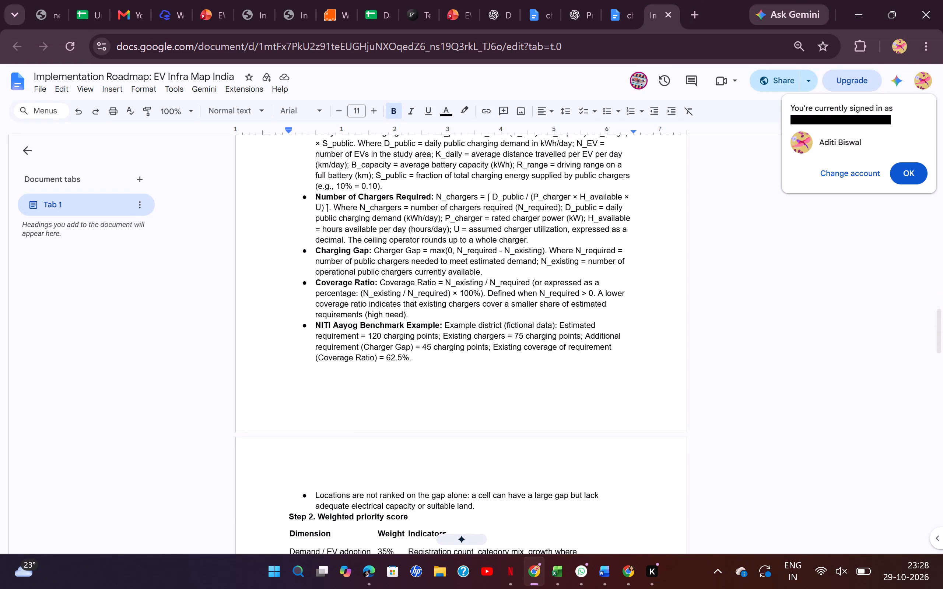
scroll(449, 308, "down", 1)
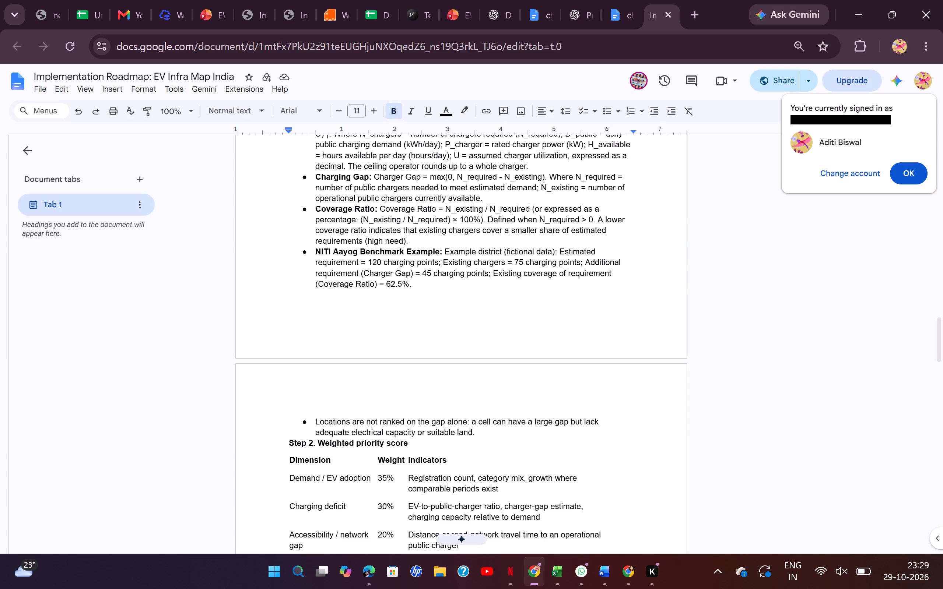
scroll(524, 188, "up", 2)
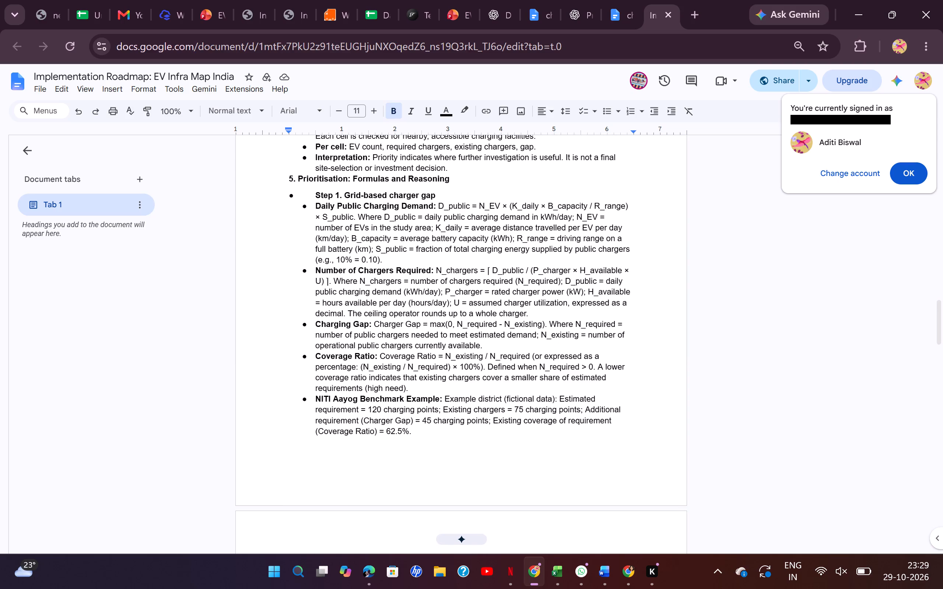
scroll(524, 188, "down", 5)
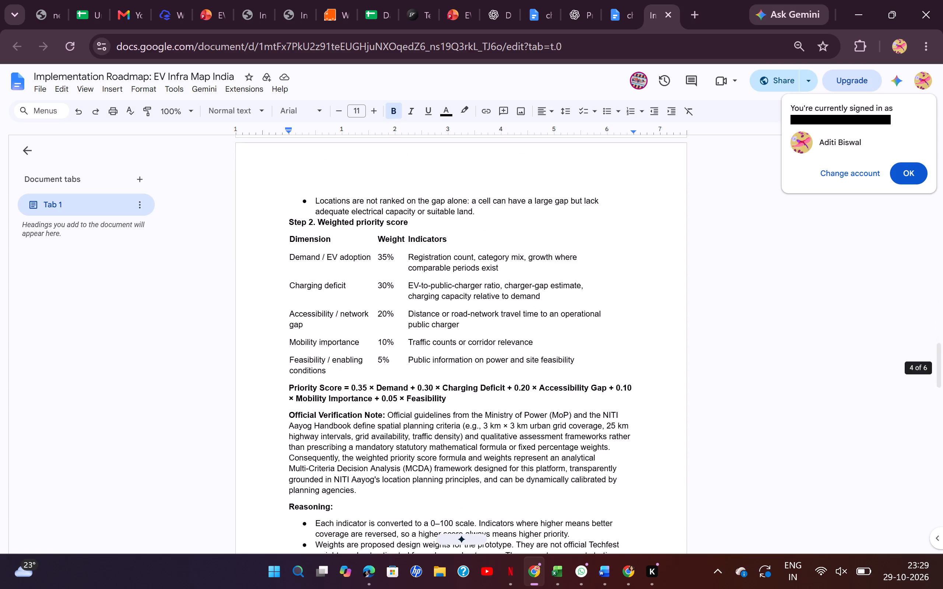
scroll(524, 188, "down", 2)
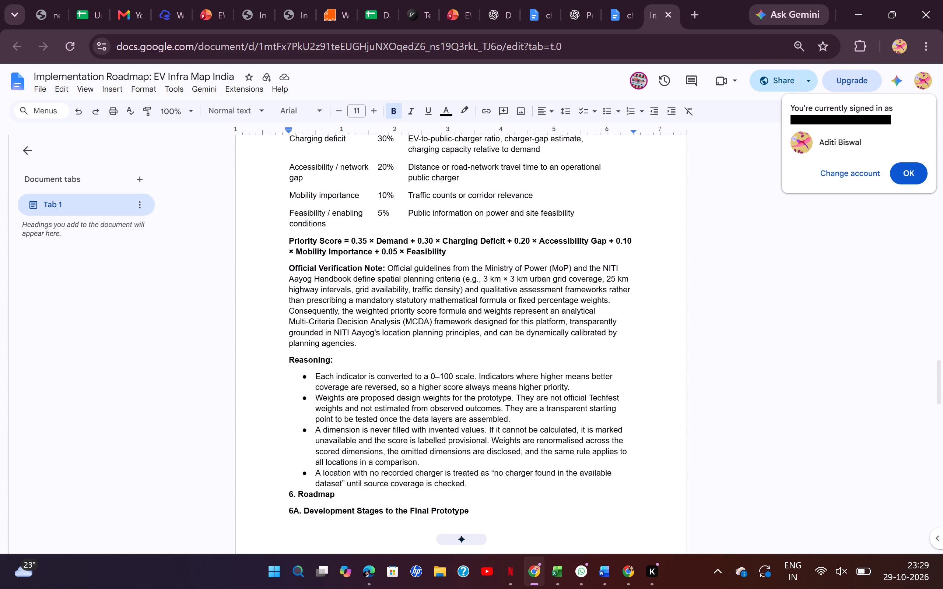
scroll(524, 188, "down", 8)
scroll(524, 188, "up", 6)
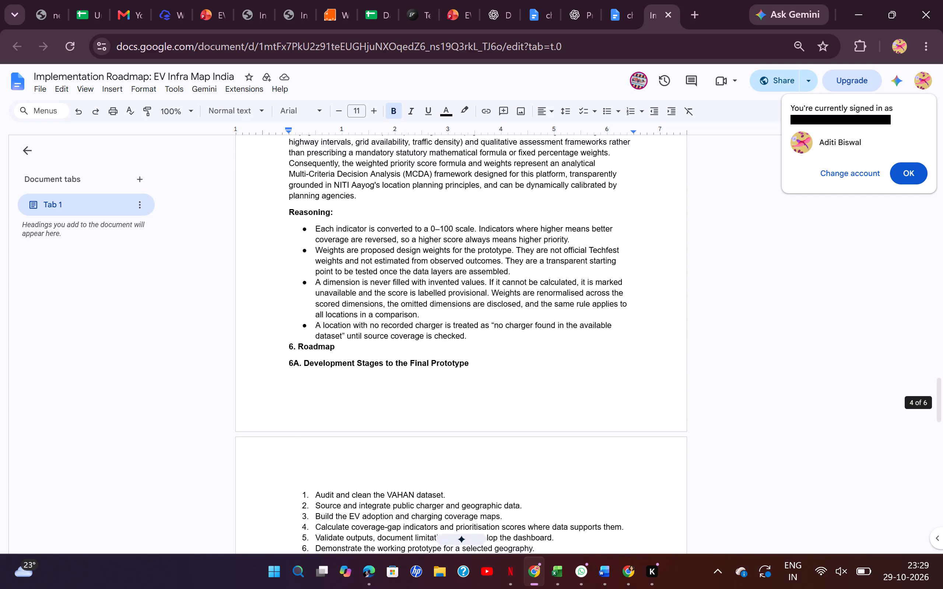
scroll(524, 188, "up", 10)
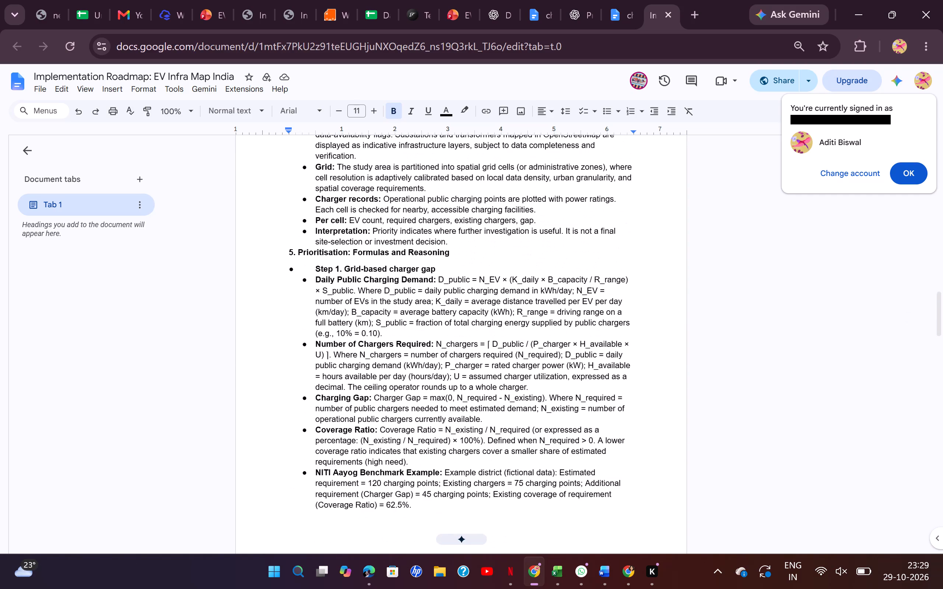
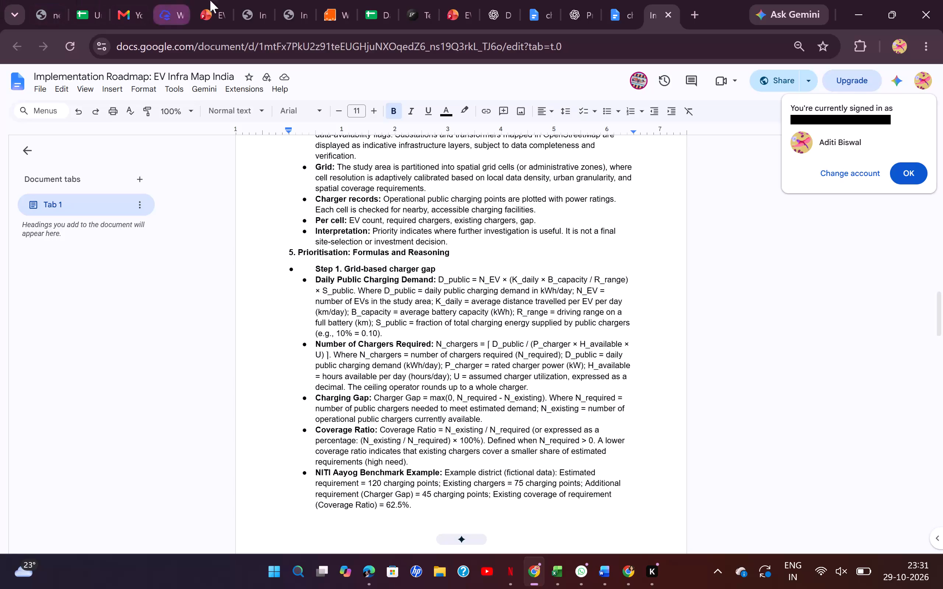
Check the Round 1 submission and team management details on the Techfest EV Infra & Green Mobility AI Challenge page.
left_click(414, 6)
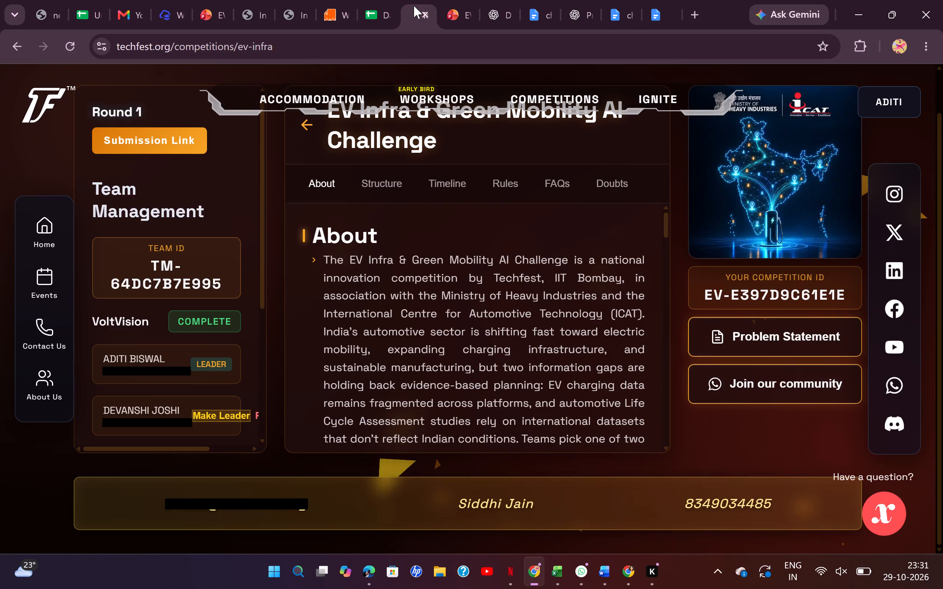
scroll(353, 231, "up", 8)
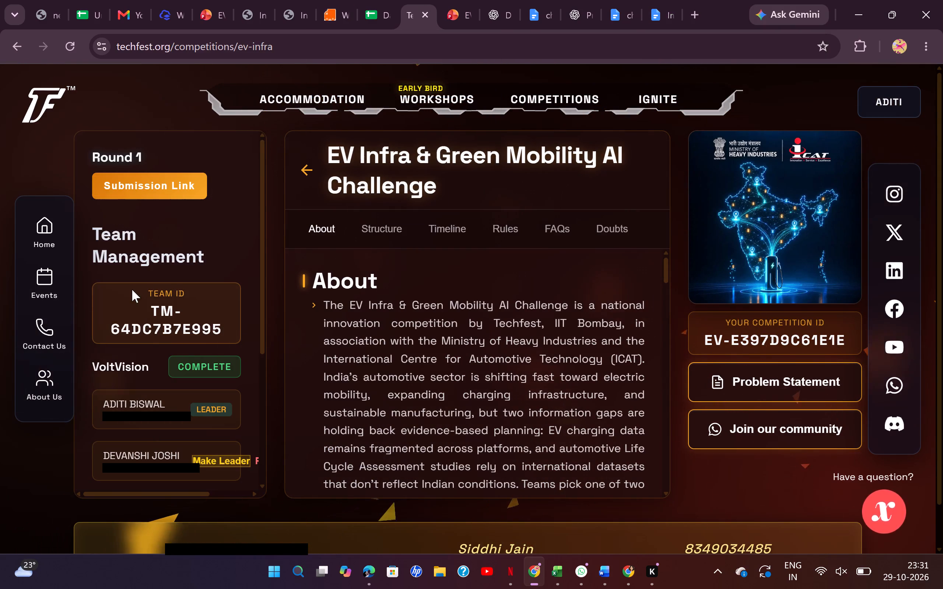
scroll(132, 289, "down", 1)
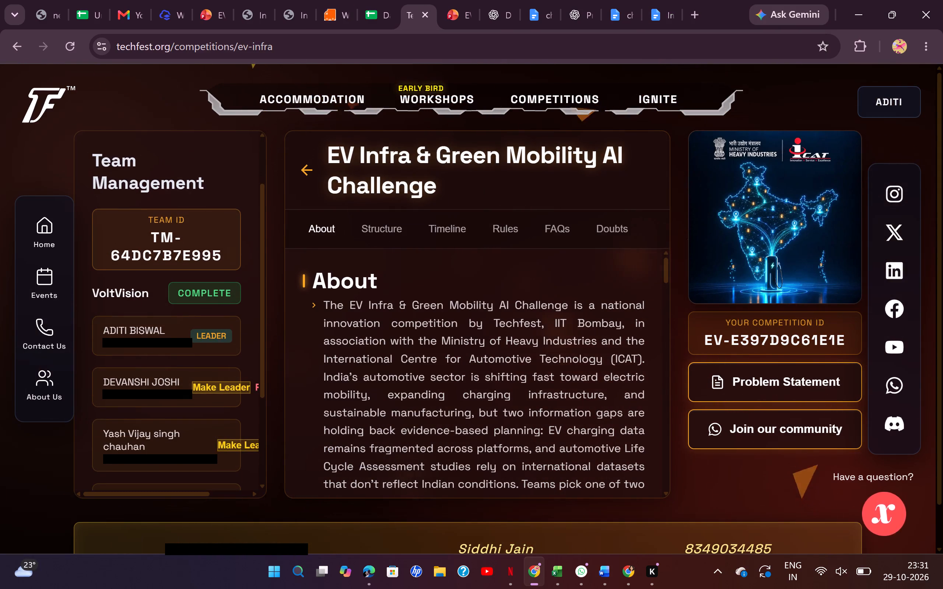
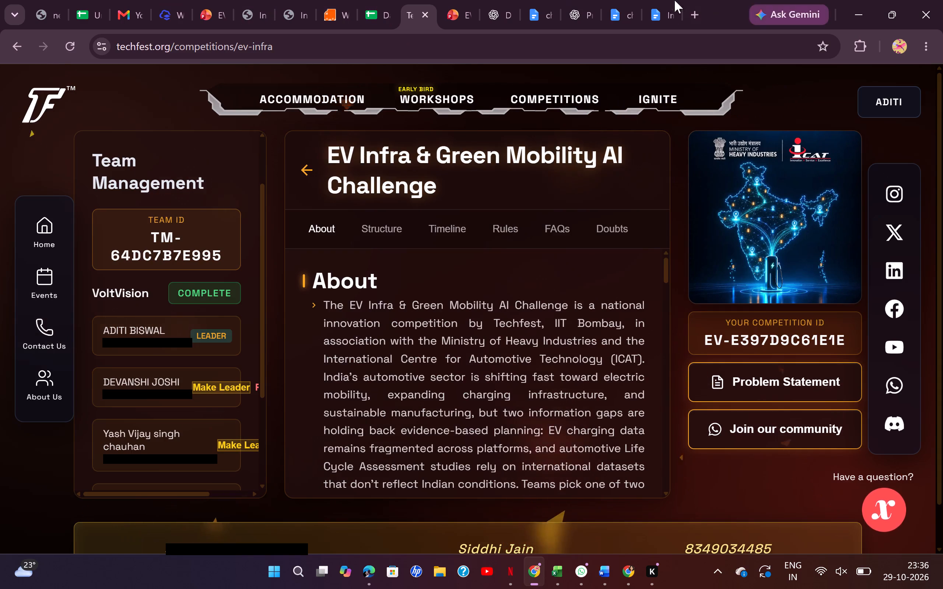
Review the Implementation Roadmap document from the prioritisation formulas through the roadmap phases and limitations, dismiss the account notice, and return to its beginning.
left_click(654, 5)
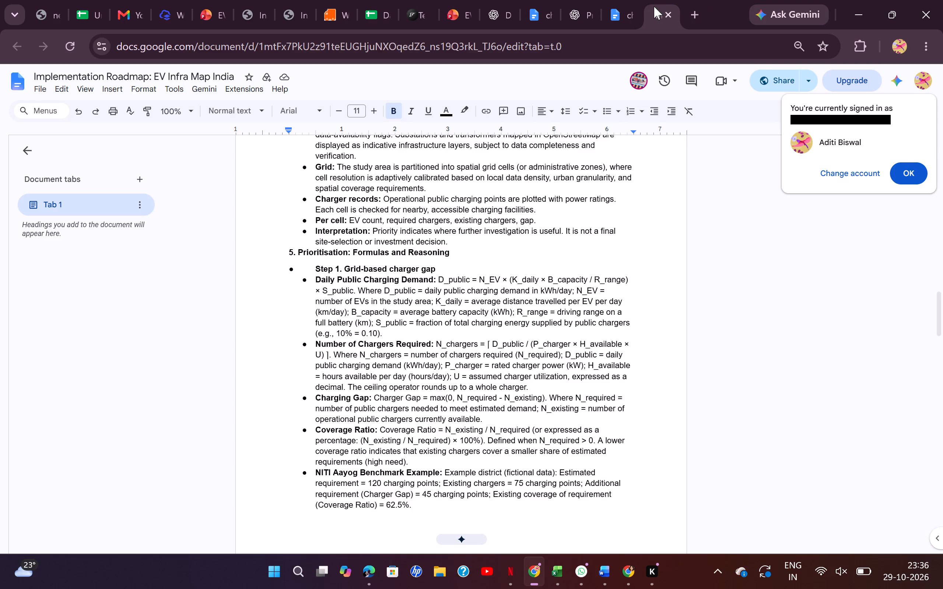
scroll(600, 297, "down", 6)
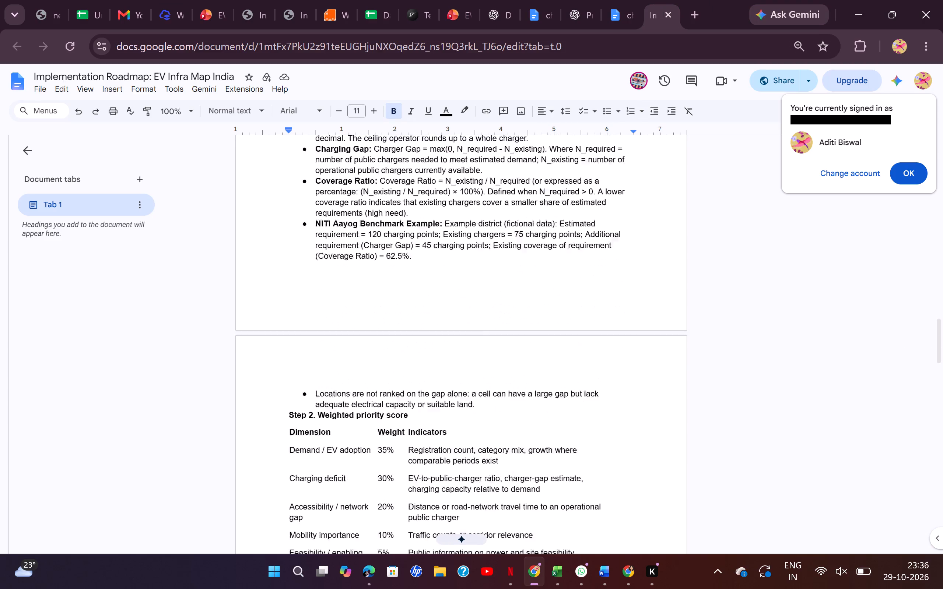
scroll(600, 297, "down", 2)
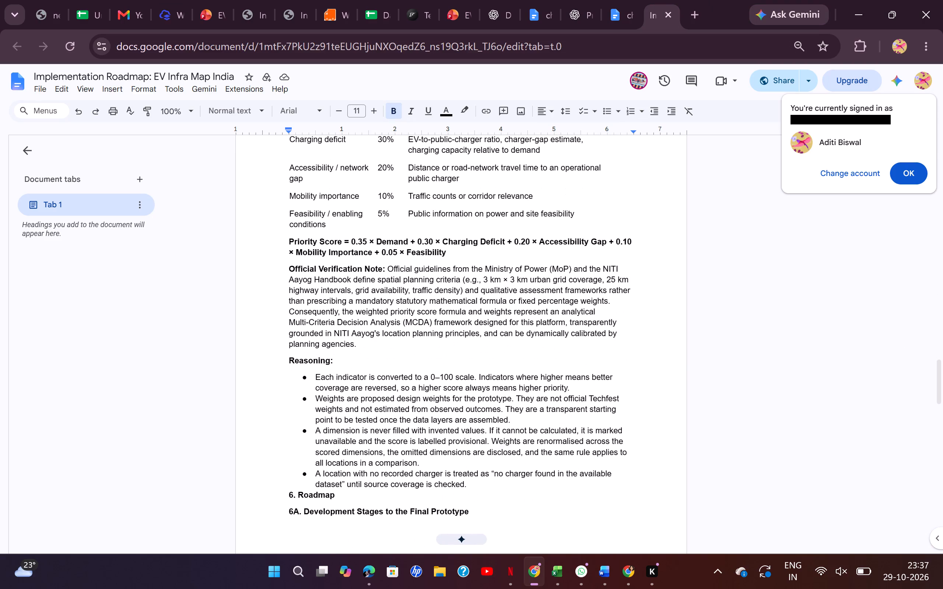
scroll(600, 297, "up", 2)
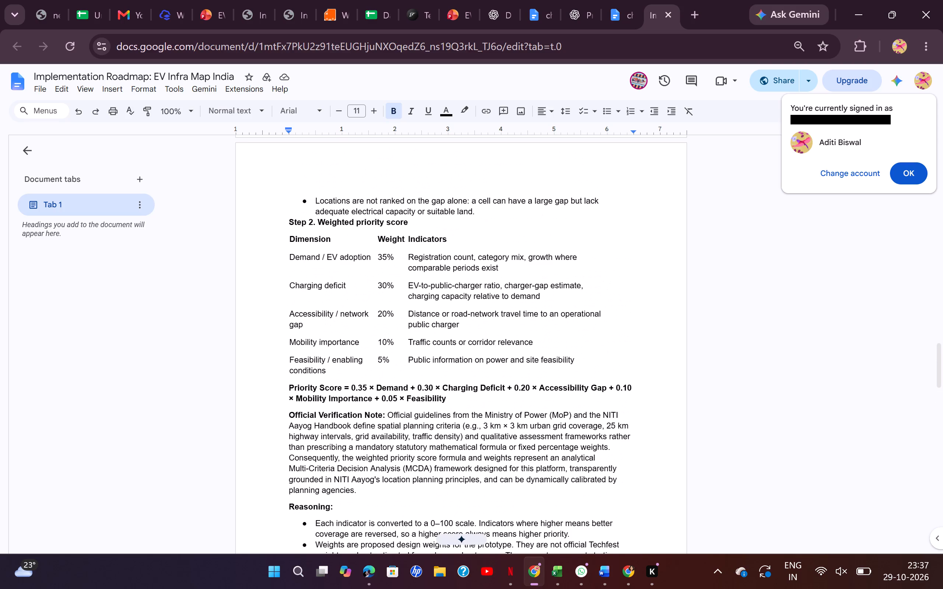
scroll(600, 297, "down", 2)
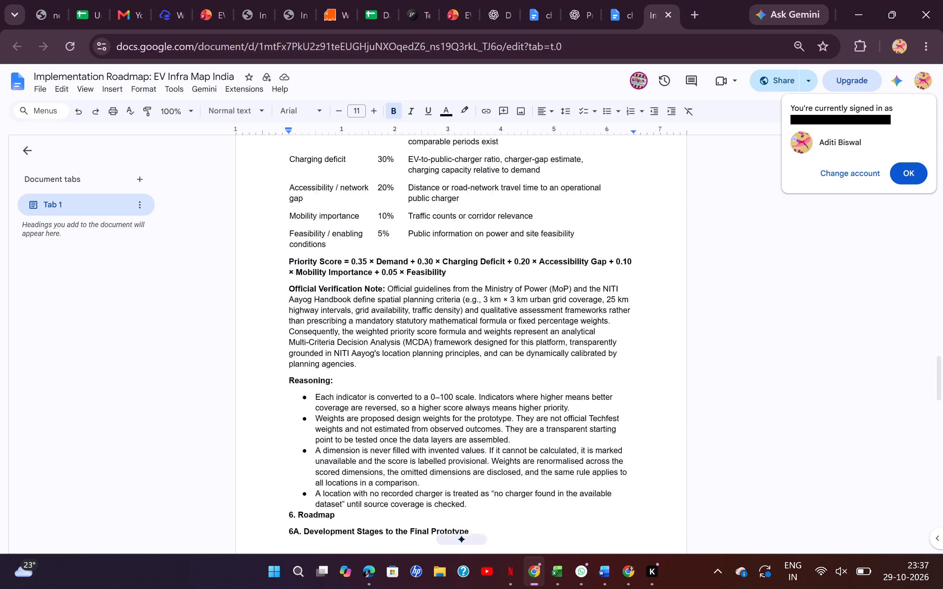
scroll(600, 296, "down", 8)
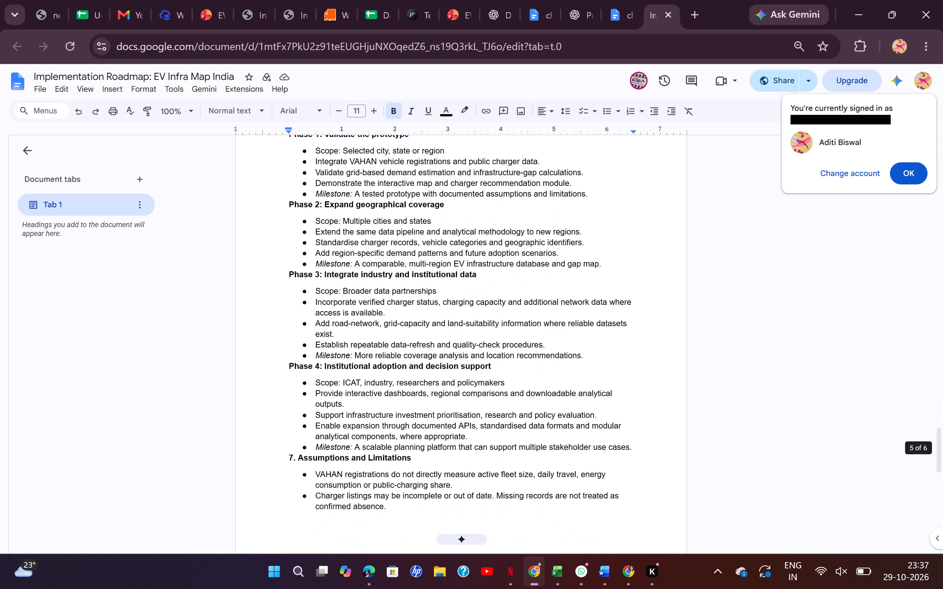
scroll(600, 296, "down", 3)
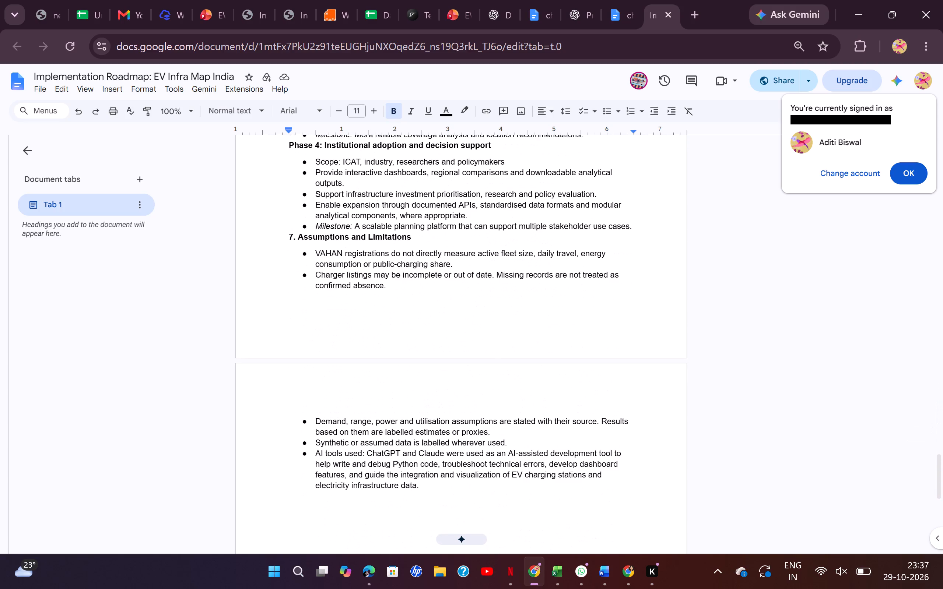
scroll(606, 274, "down", 3)
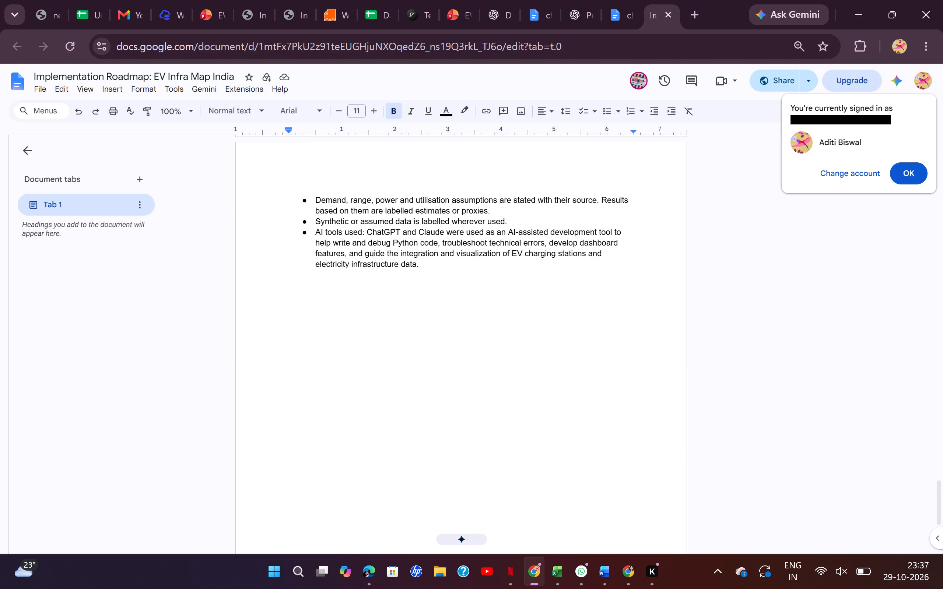
left_click(906, 174)
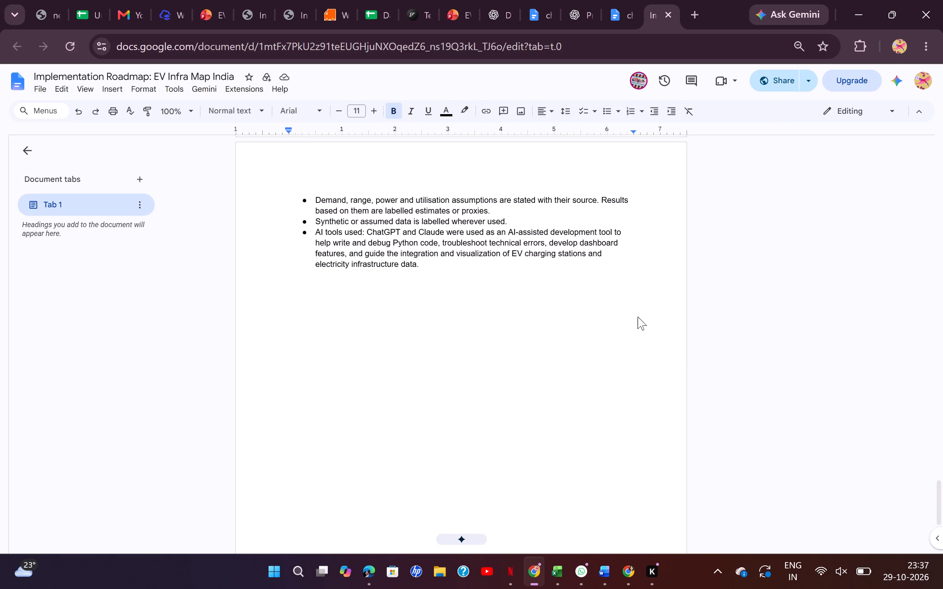
scroll(636, 318, "up", 20)
scroll(636, 318, "up", 12)
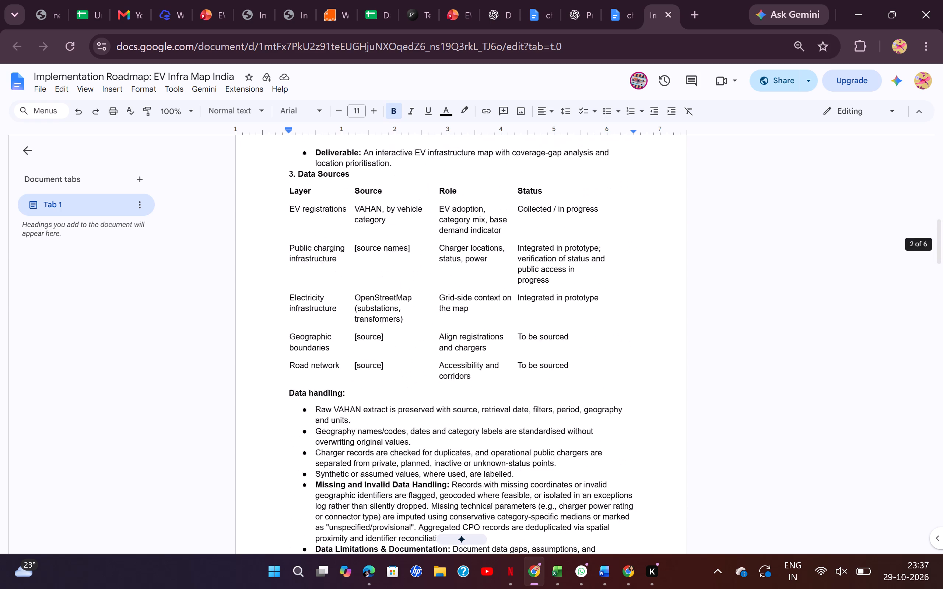
scroll(636, 318, "up", 12)
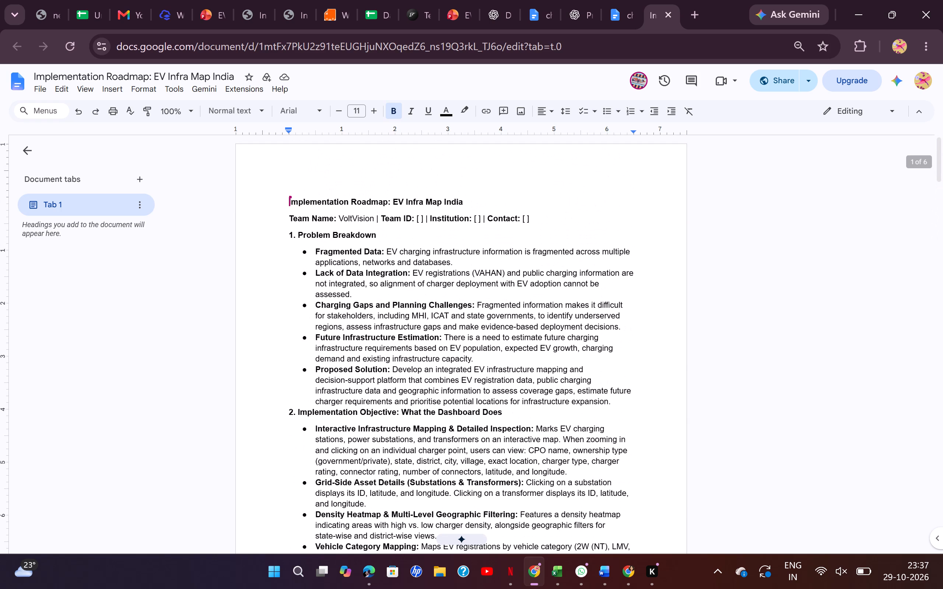